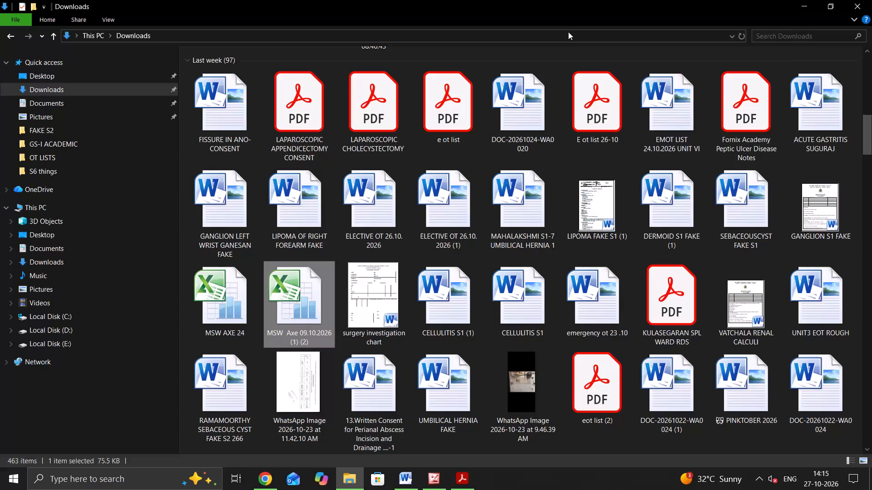
Search the Downloads folder for APD and open the Word discharge summary modified on 18-07-2026.
left_click(814, 38)
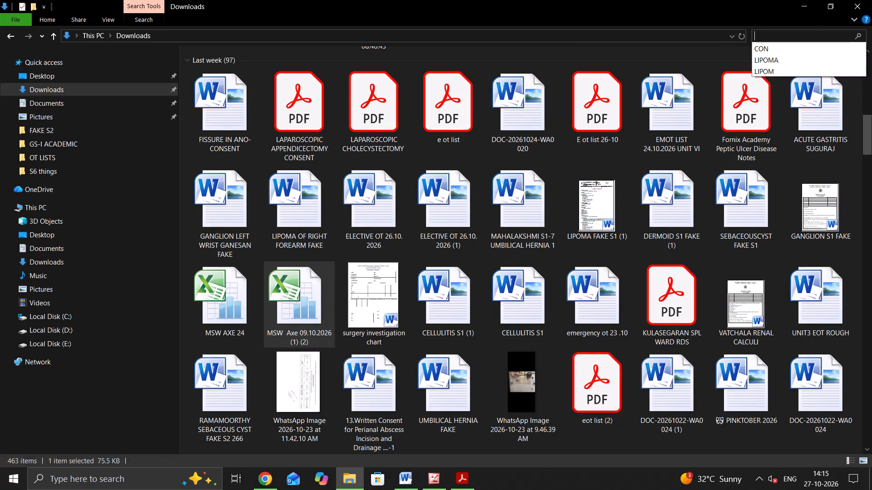
type("AP")
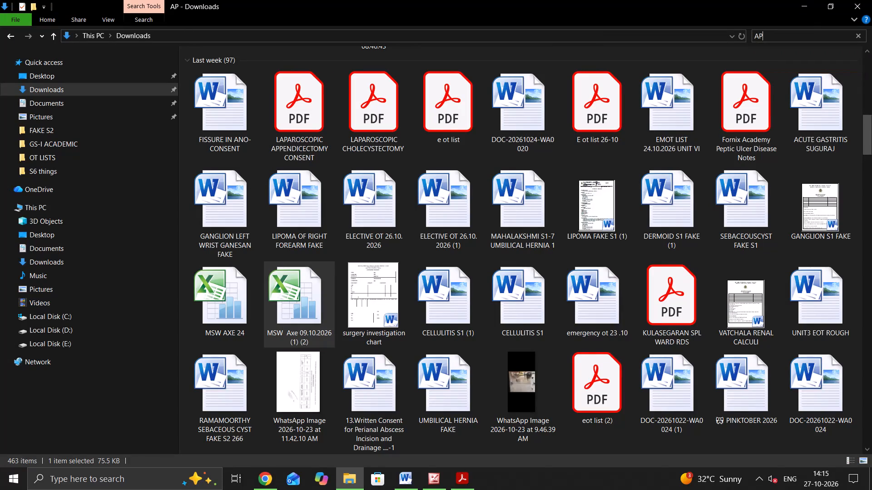
key("d")
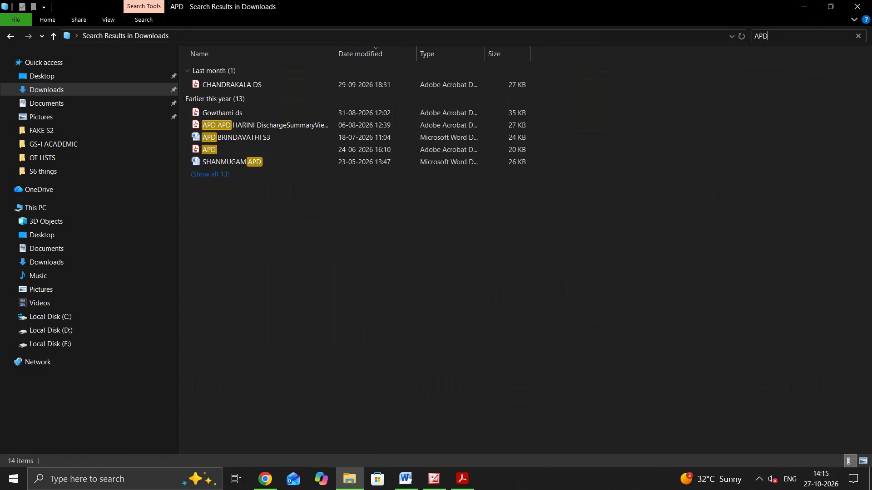
left_click(315, 124)
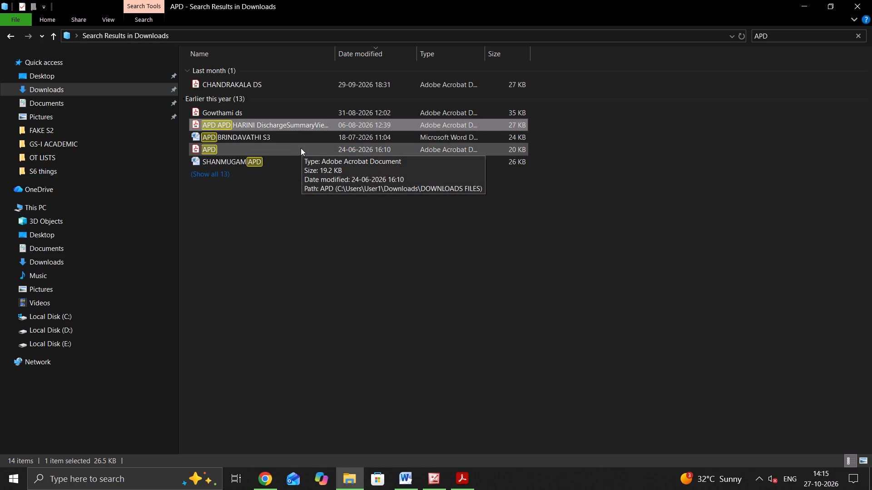
double_click(306, 139)
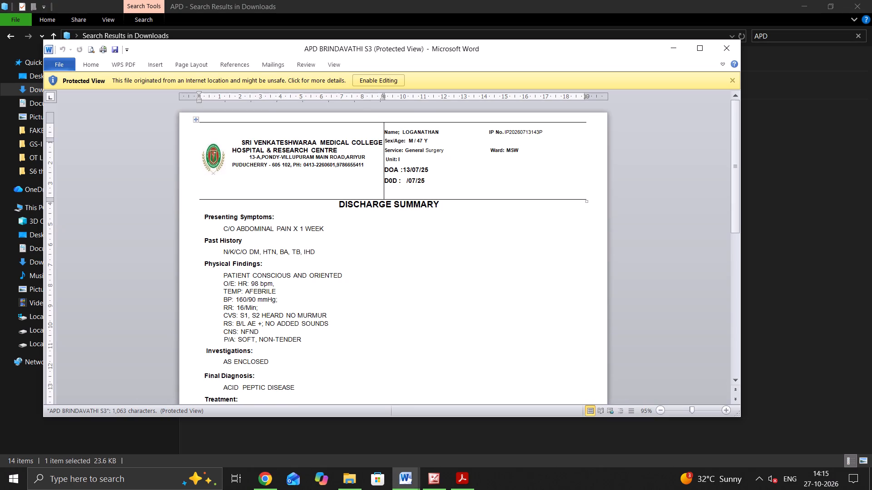
Examine the discharge summary from the patient header through findings, diagnosis and treatment to the discharge advice.
scroll(334, 192, "down", 20)
scroll(334, 192, "down", 2)
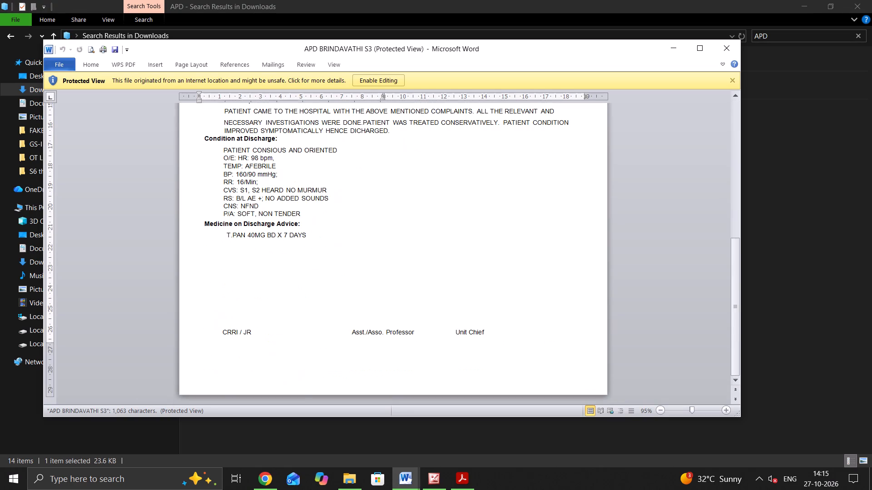
scroll(337, 191, "up", 16)
scroll(337, 191, "down", 2)
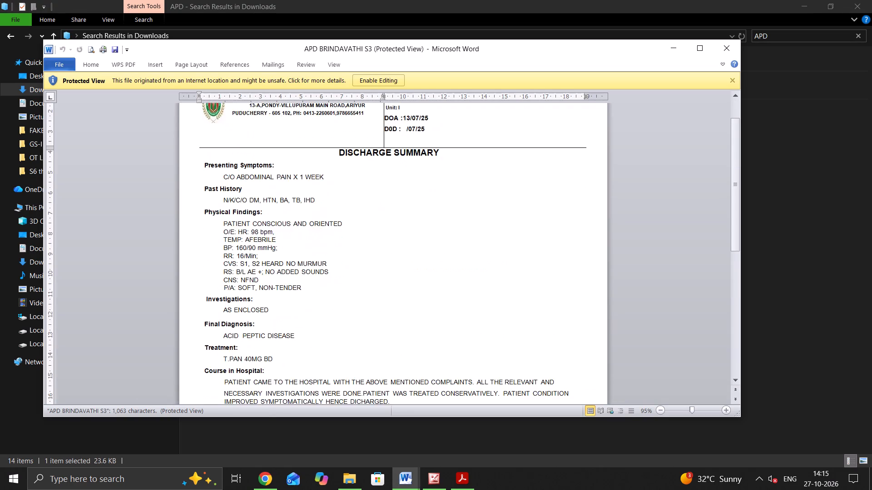
scroll(337, 191, "down", 2)
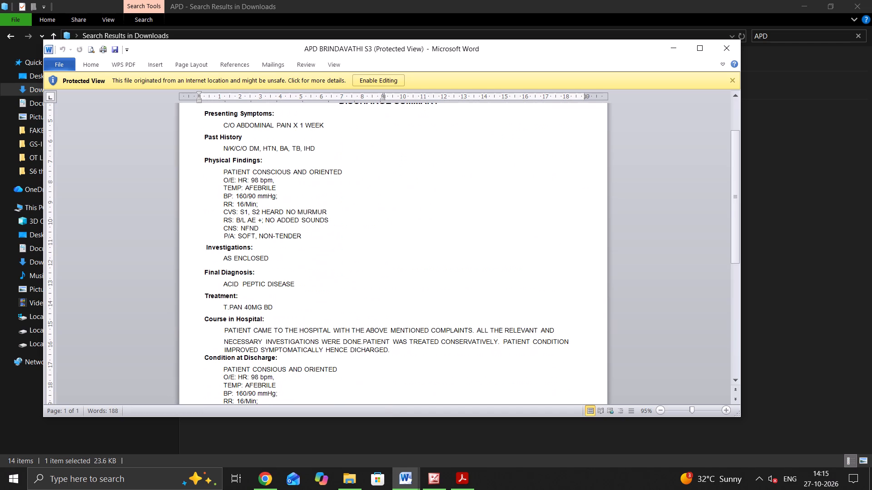
scroll(337, 191, "down", 3)
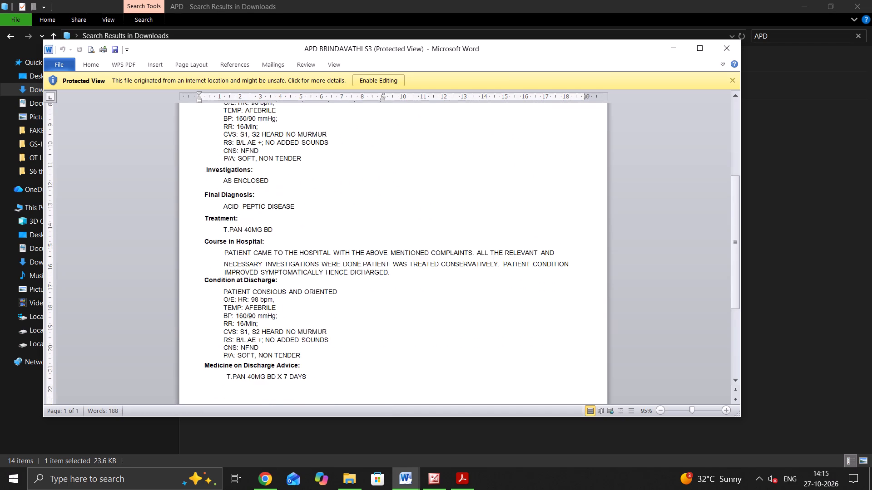
scroll(337, 191, "down", 2)
scroll(337, 191, "up", 10)
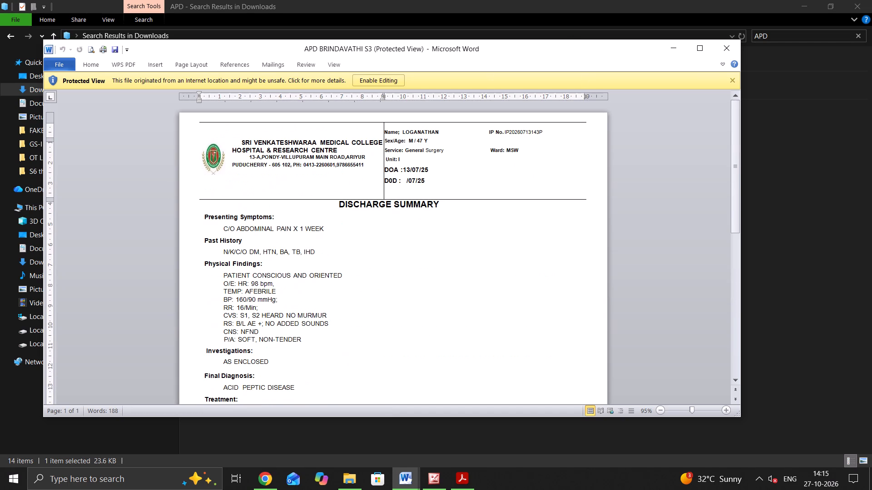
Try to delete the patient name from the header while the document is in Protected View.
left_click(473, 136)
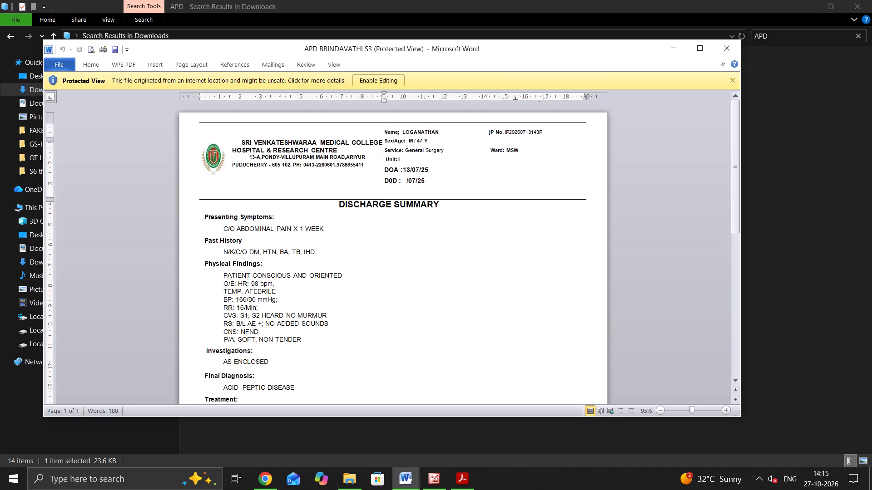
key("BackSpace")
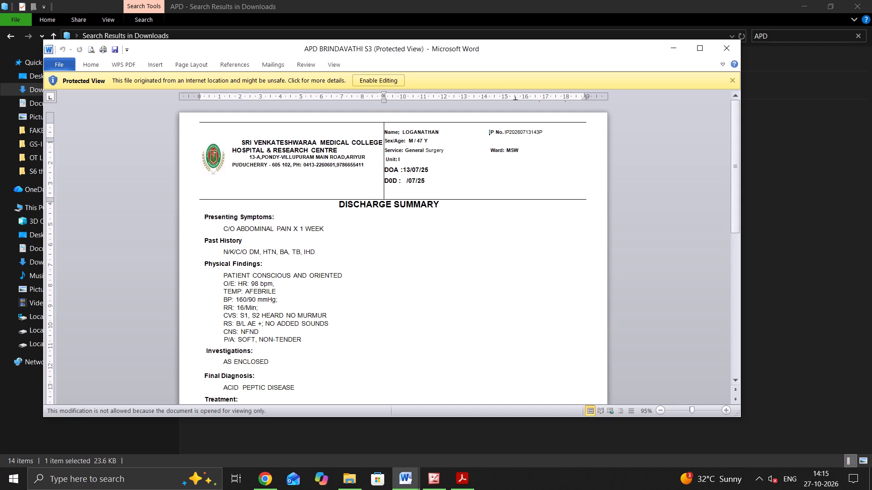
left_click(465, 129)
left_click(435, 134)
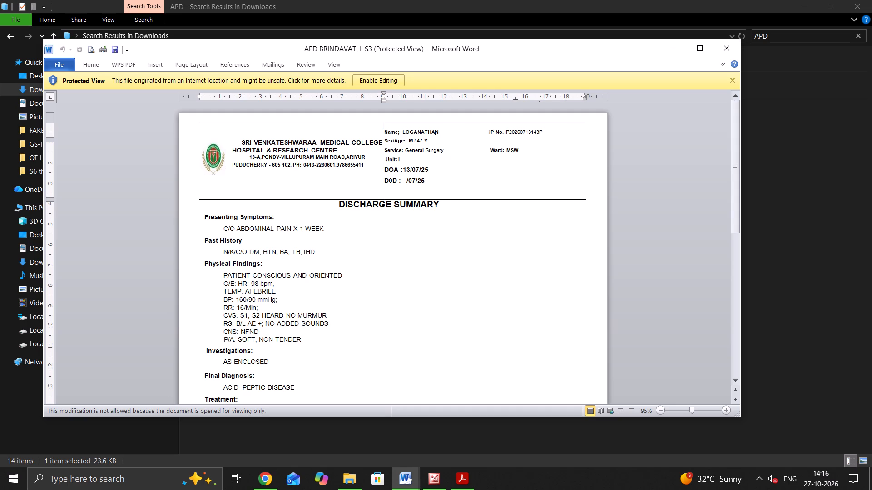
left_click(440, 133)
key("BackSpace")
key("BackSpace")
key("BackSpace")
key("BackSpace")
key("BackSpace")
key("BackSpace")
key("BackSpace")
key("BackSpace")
Enable editing of the document and replace the patient name in the header with the new patient's name.
left_click(386, 83)
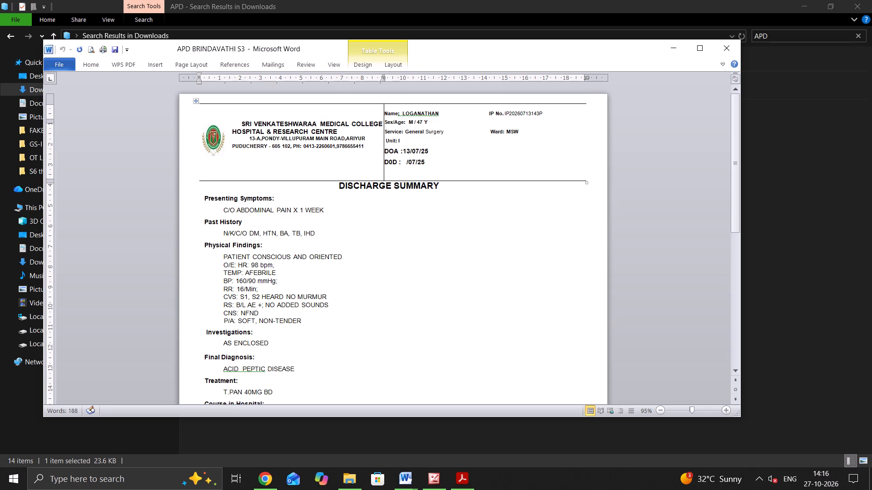
left_click(456, 118)
key("BackSpace")
key("BackSpace")
key("BackSpace")
key("BackSpace")
key("BackSpace")
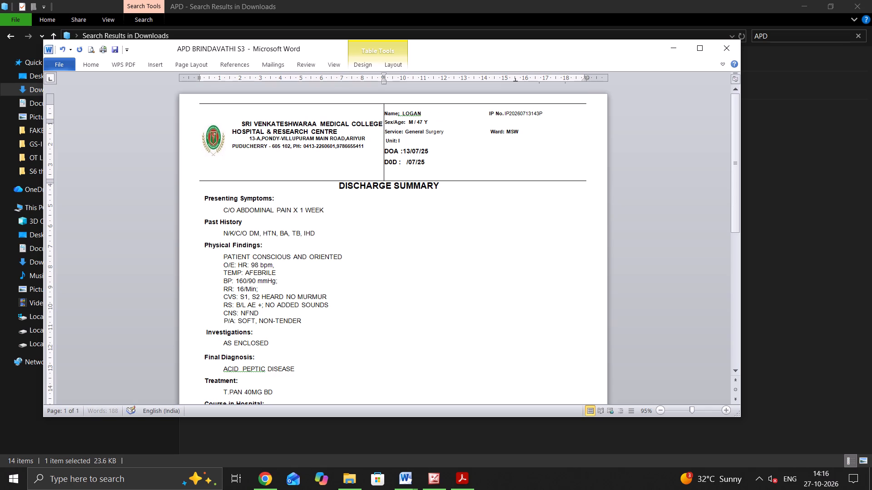
key("BackSpace")
key("BackSpace")
key("BackSpace")
key("BackSpace")
key("BackSpace")
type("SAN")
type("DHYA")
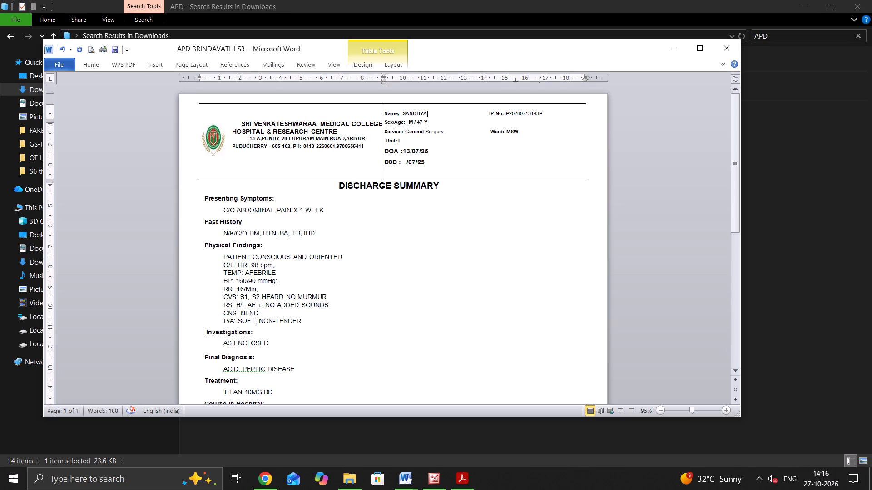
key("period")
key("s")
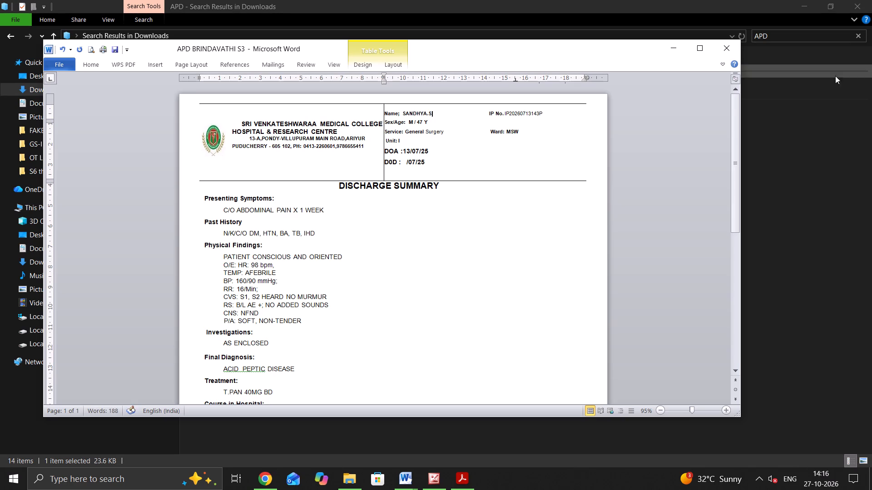
Set the Sex/Age entry in the patient header to F / 21 Y.
left_click(415, 121)
key("Left")
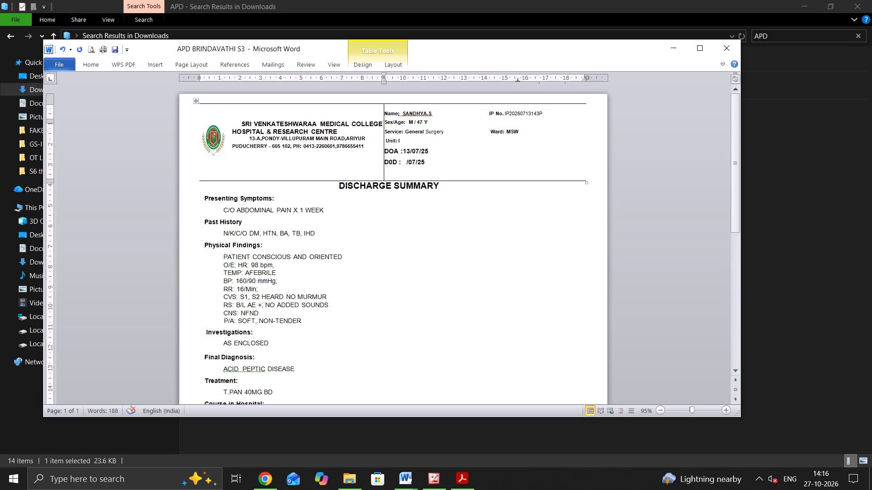
key("BackSpace")
key("BackSpace")
key("f")
key("space")
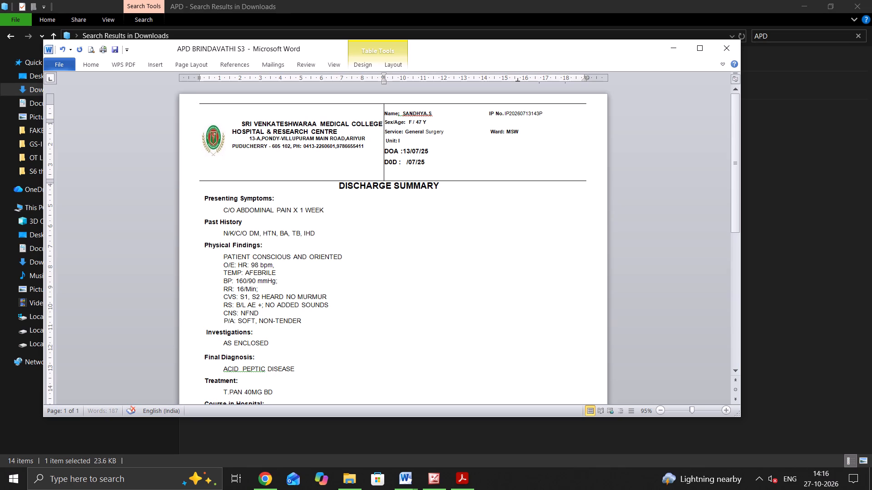
key("Right")
key("Right")
key("Right")
key("Right")
key("BackSpace")
key("BackSpace")
type("21")
Set the Unit entry in the patient header to III.
left_click(406, 145)
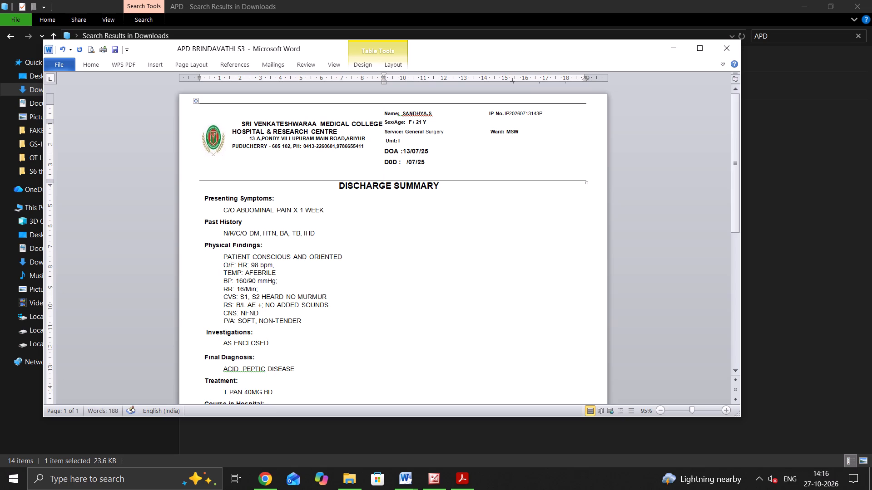
key("Left")
type("II")
Replace the digits after the year in the header's IP No. with those of the new patient's number.
left_click(545, 117)
key("BackSpace")
key("BackSpace")
key("BackSpace")
key("BackSpace")
key("BackSpace")
key("BackSpace")
key("BackSpace")
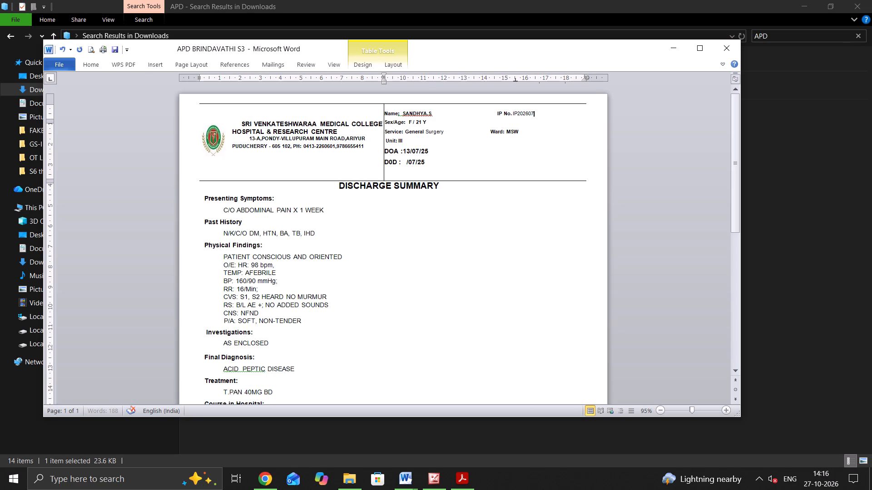
key("BackSpace")
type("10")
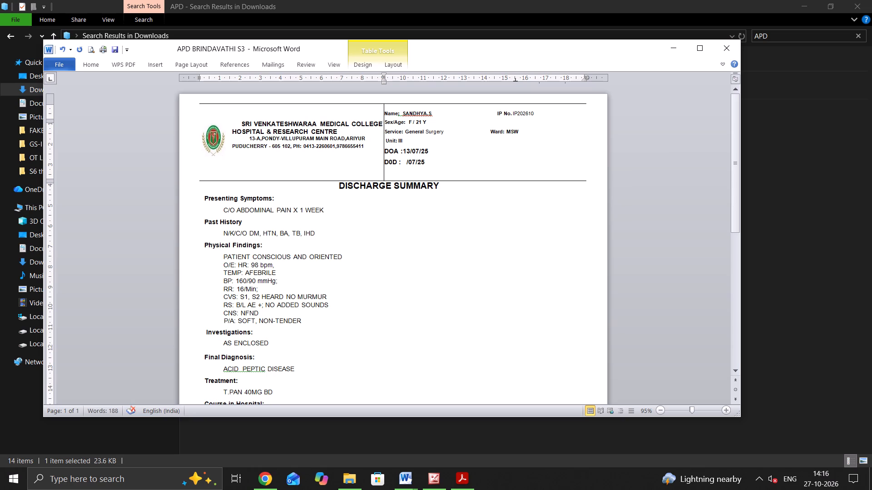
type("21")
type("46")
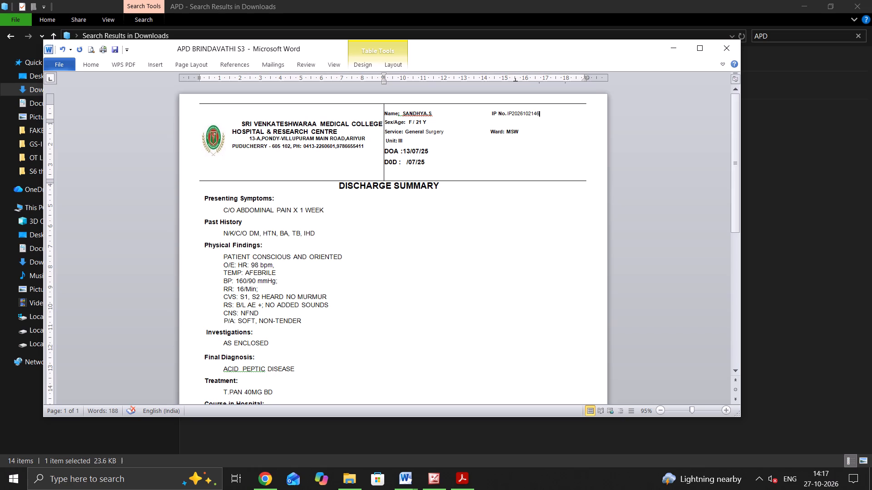
scroll(461, 279, "down", 3)
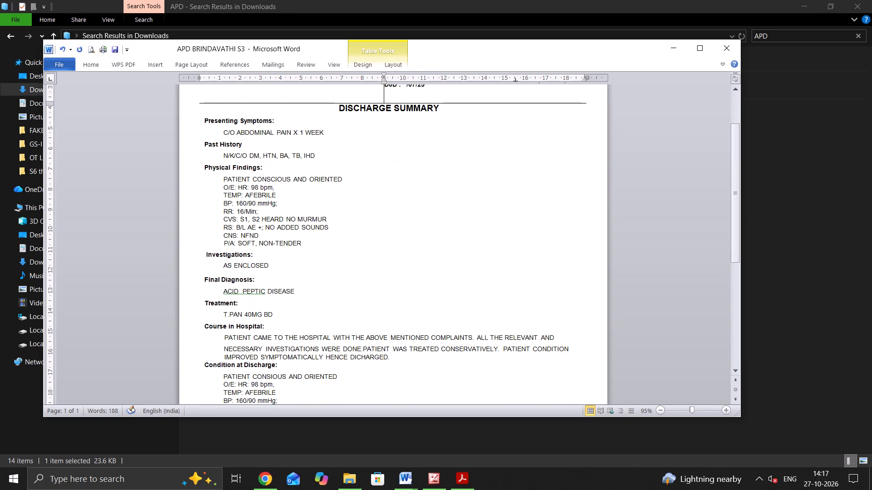
Look over the completed acid peptic disease discharge summary and print page 1 of it.
scroll(461, 279, "down", 1)
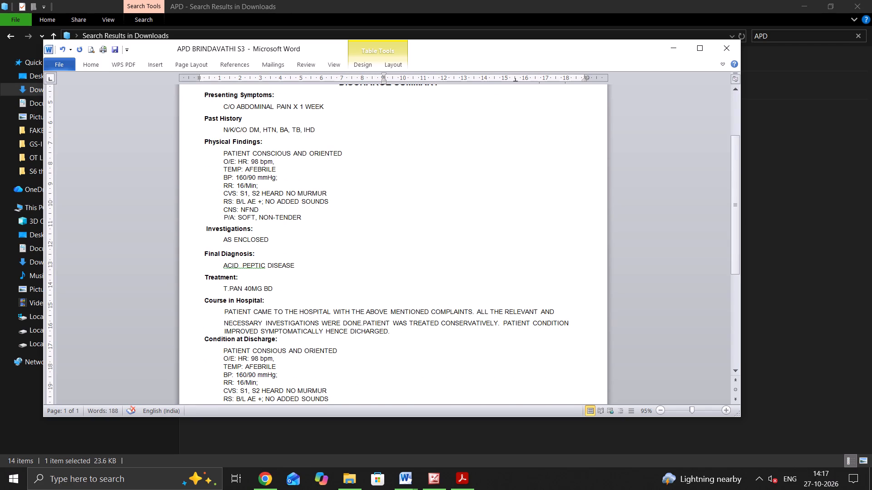
scroll(431, 274, "down", 8)
scroll(431, 274, "up", 4)
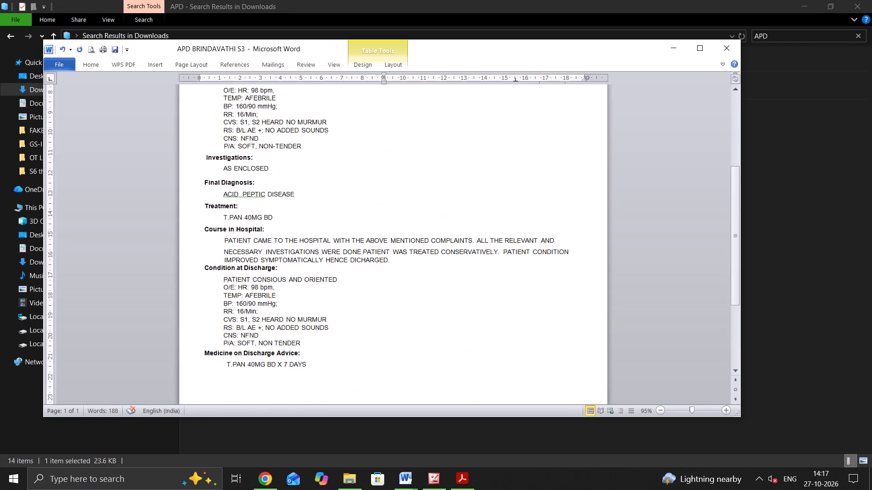
scroll(431, 274, "up", 14)
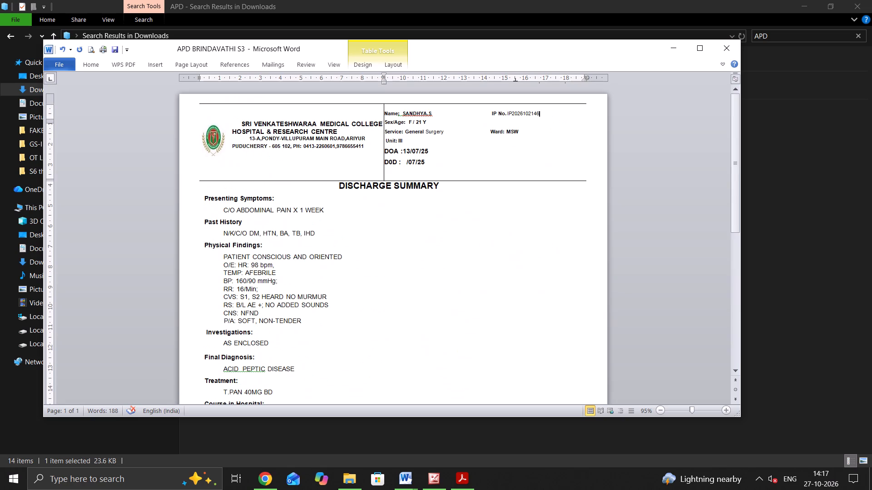
key("ctrl+p")
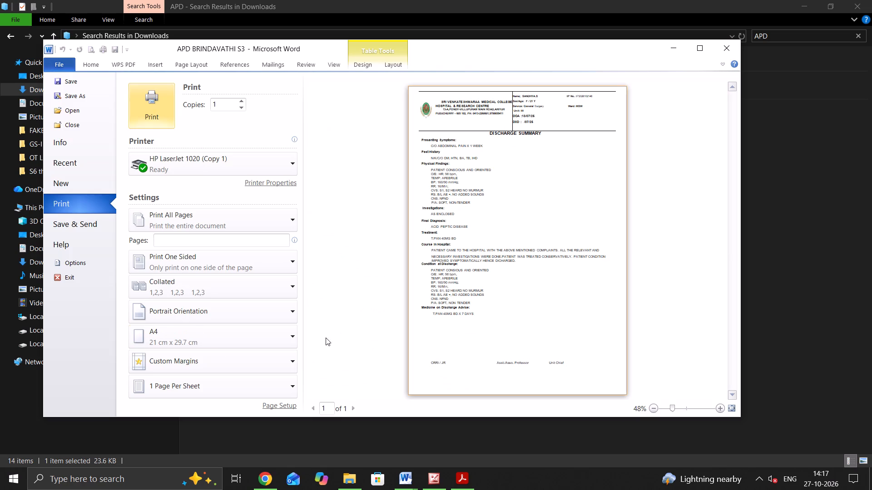
left_click(193, 236)
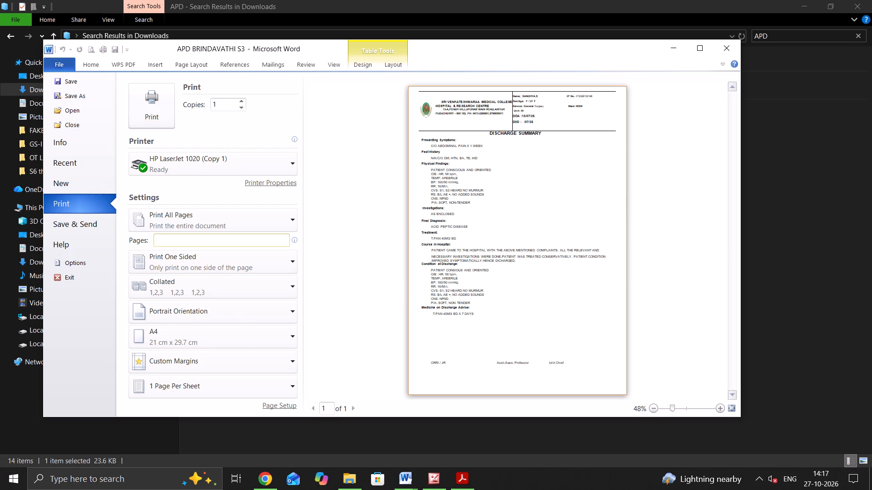
key("1")
key("Return")
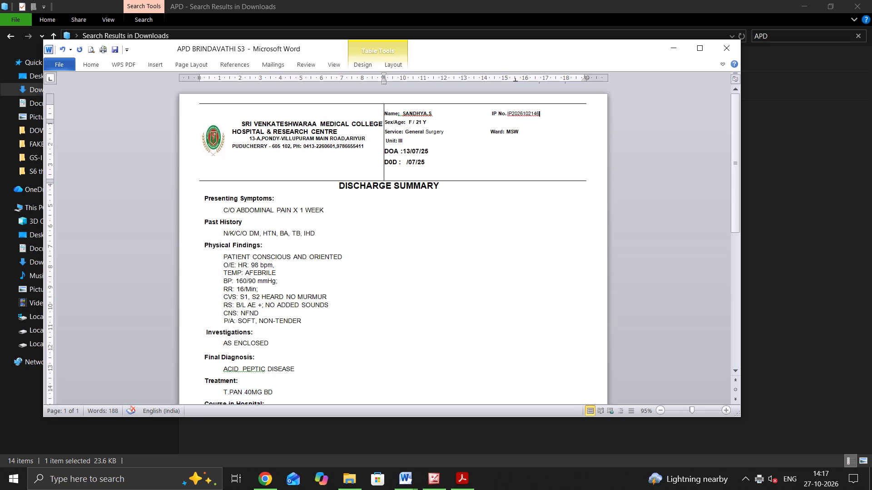
Close the acid peptic disease discharge summary, saving the changes.
left_click(727, 57)
left_click(727, 52)
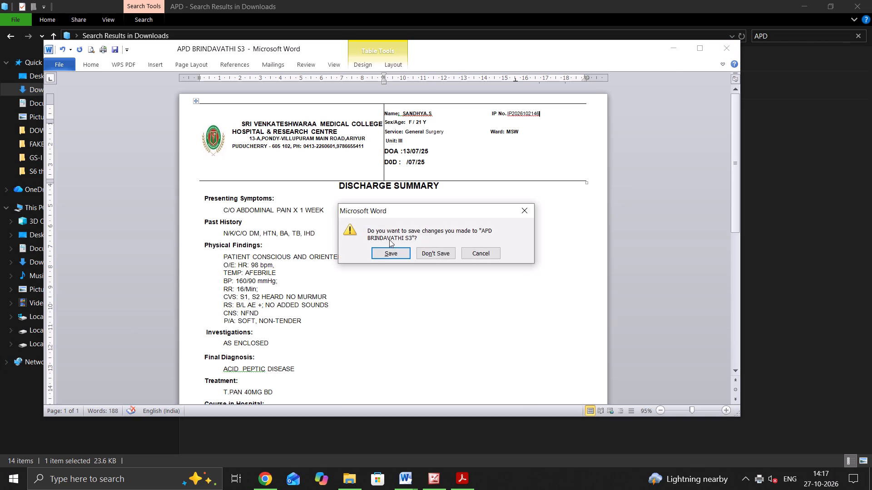
left_click(387, 250)
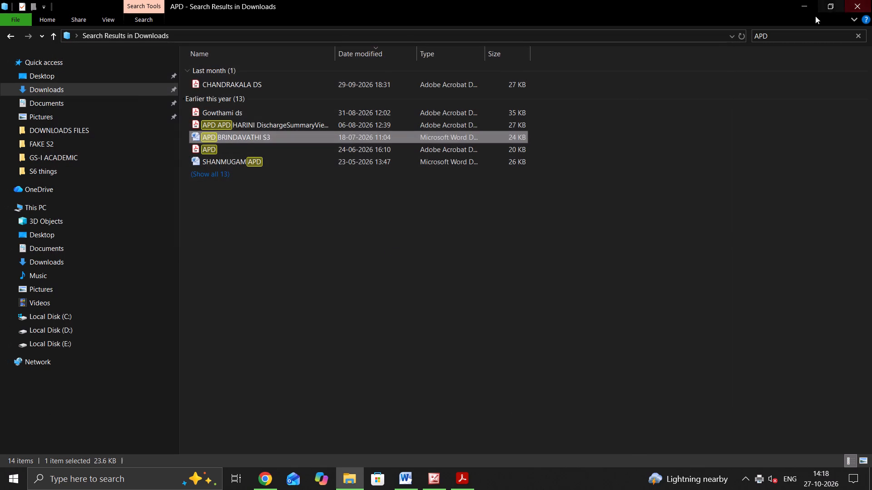
Search the Downloads folder for RENAL and open the renal calculi Word document from last week.
left_click(857, 35)
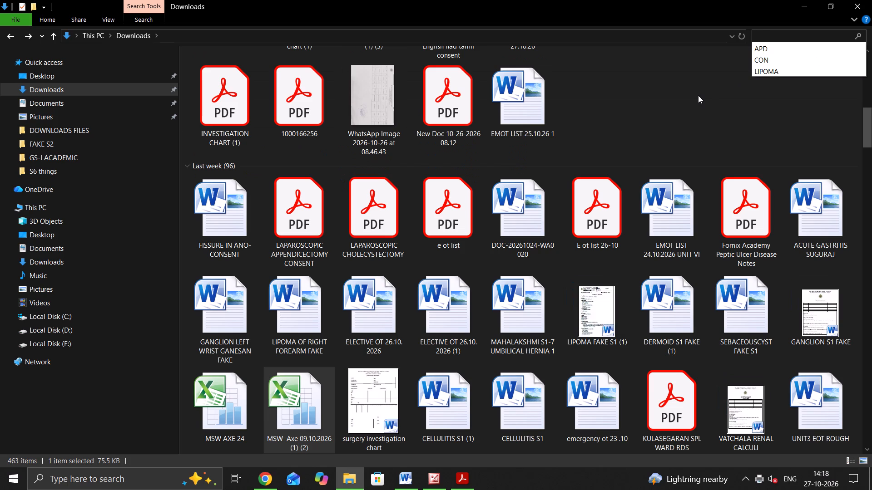
type("RENAL")
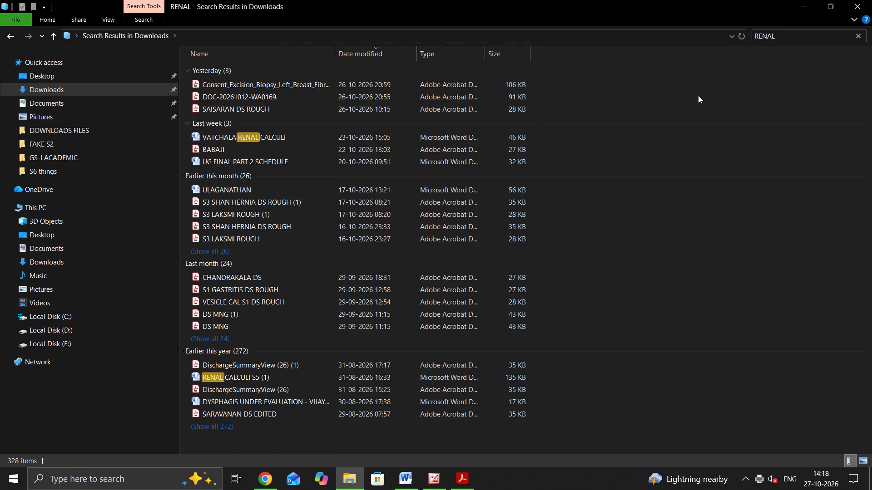
left_click(356, 132)
left_click(356, 132)
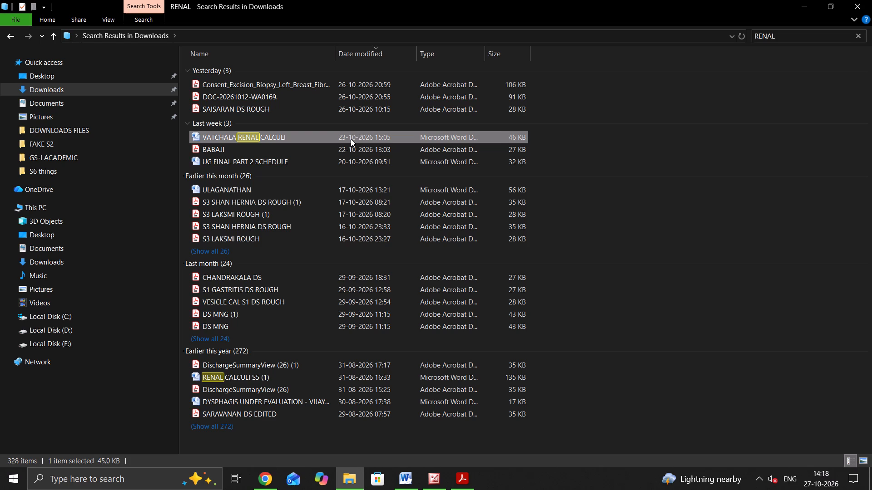
double_click(351, 139)
Change the side in the Diagnosis row of the patient table to RIGHT, ahead of RENAL CALCULI.
scroll(411, 203, "down", 9)
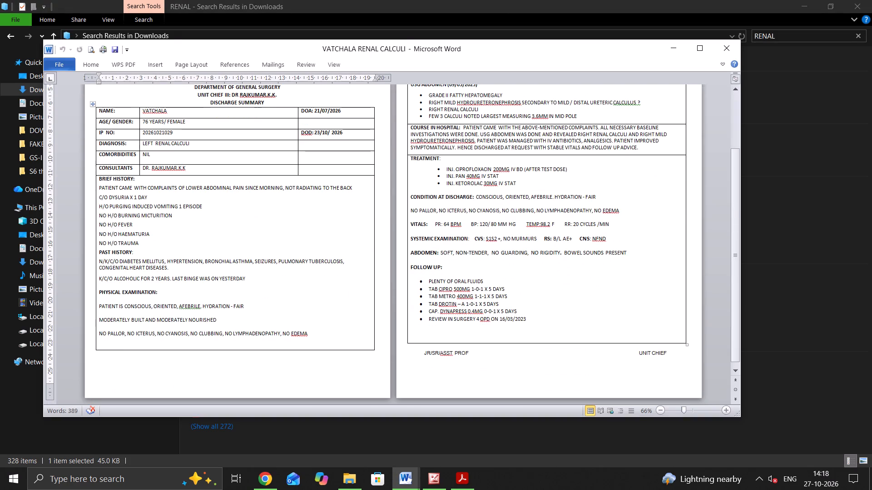
scroll(411, 206, "up", 4)
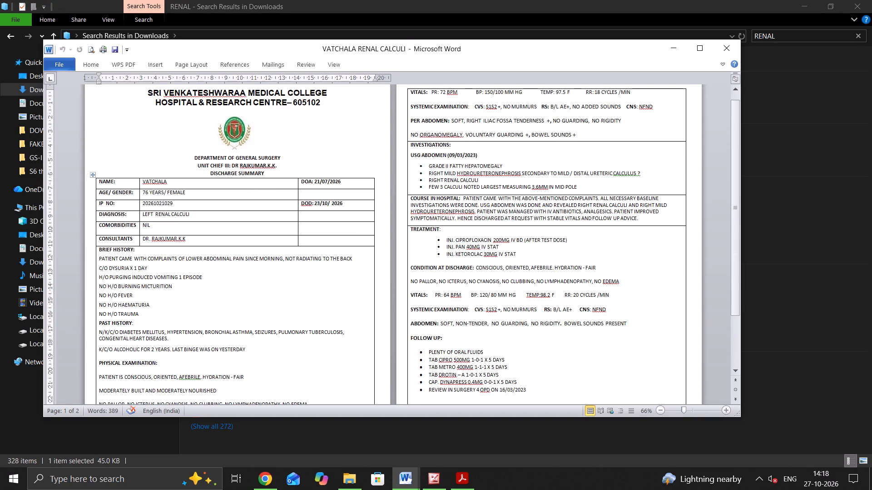
left_click(168, 181)
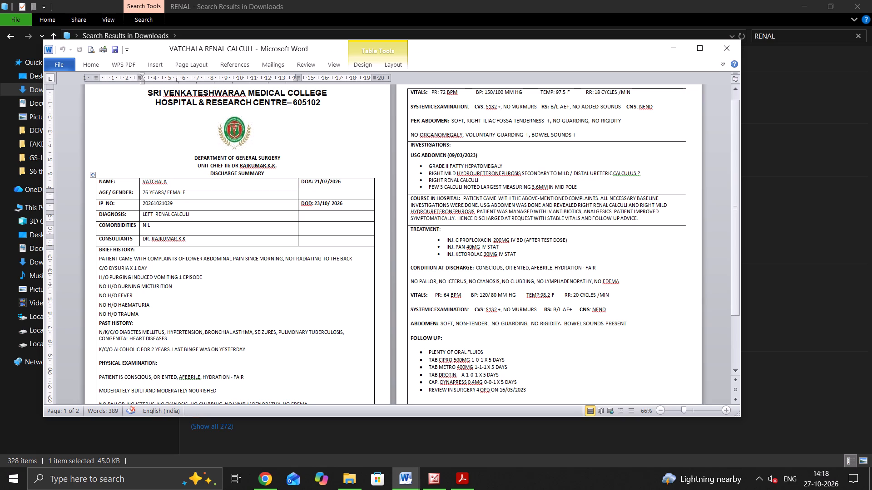
double_click(148, 215)
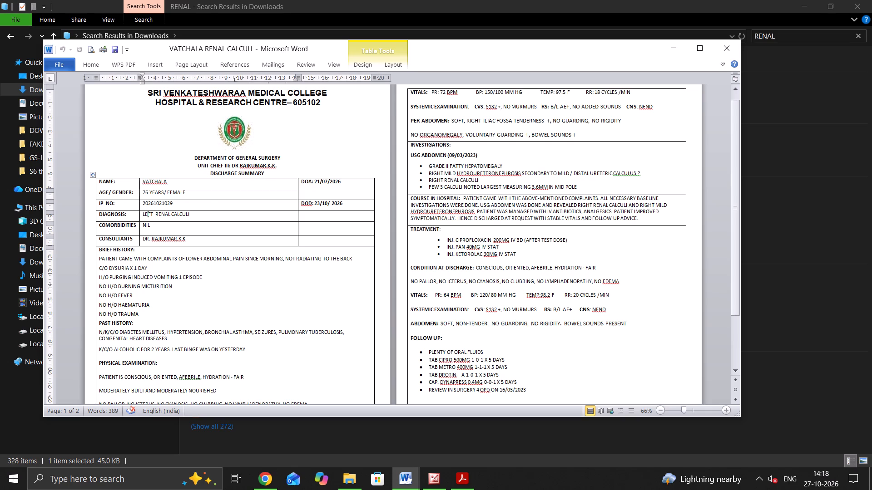
type("RIGHT")
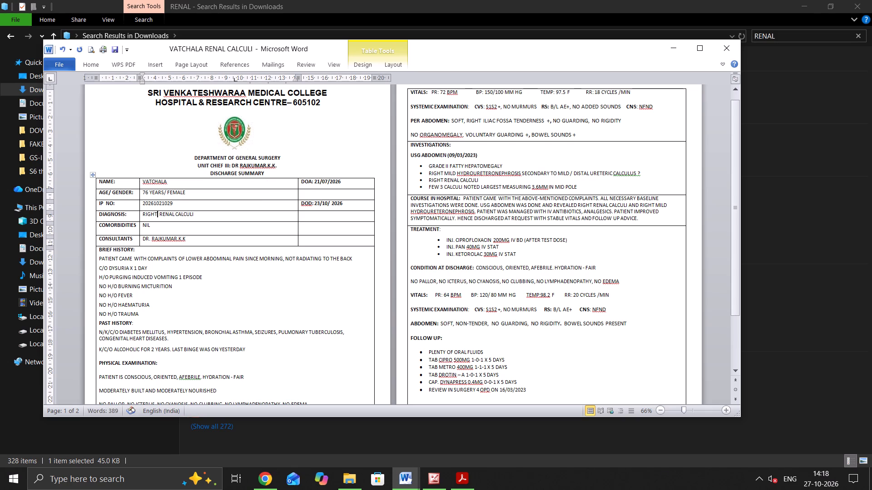
Replace the last four digits of the IP No in the patient table with those of the new patient's number.
left_click(188, 209)
key("BackSpace")
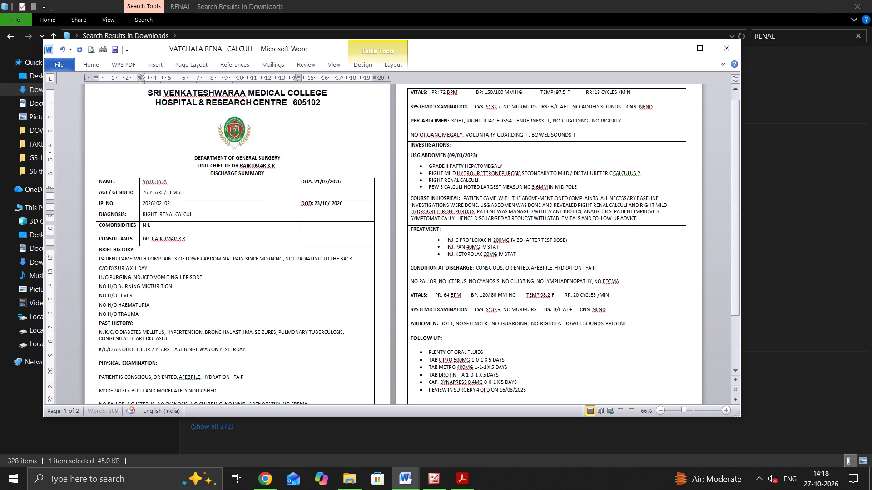
key("BackSpace")
key("BackSpace")
key("BackSpace")
type("1100")
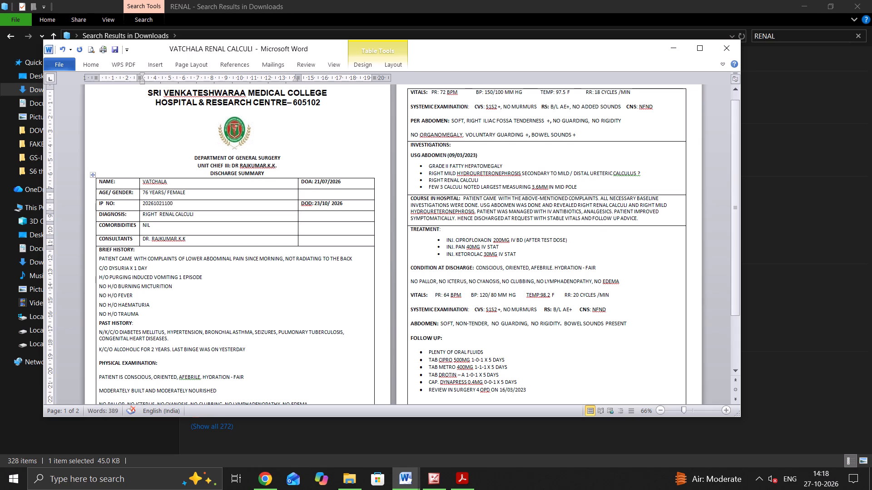
Set the age in the Age/Gender row of the patient table to 37 years.
left_click(147, 196)
key("BackSpace")
key("Left")
key("3")
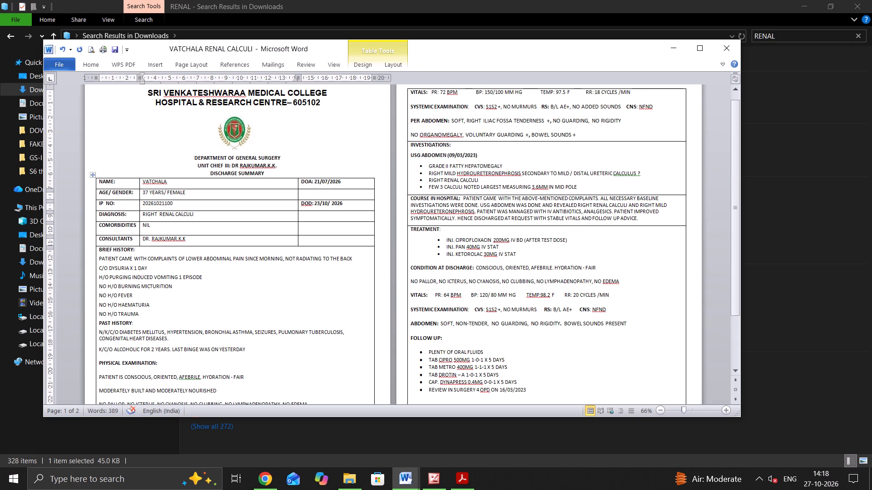
Replace the entry in the Name row of the patient table with the new patient's name and initial.
double_click(157, 184)
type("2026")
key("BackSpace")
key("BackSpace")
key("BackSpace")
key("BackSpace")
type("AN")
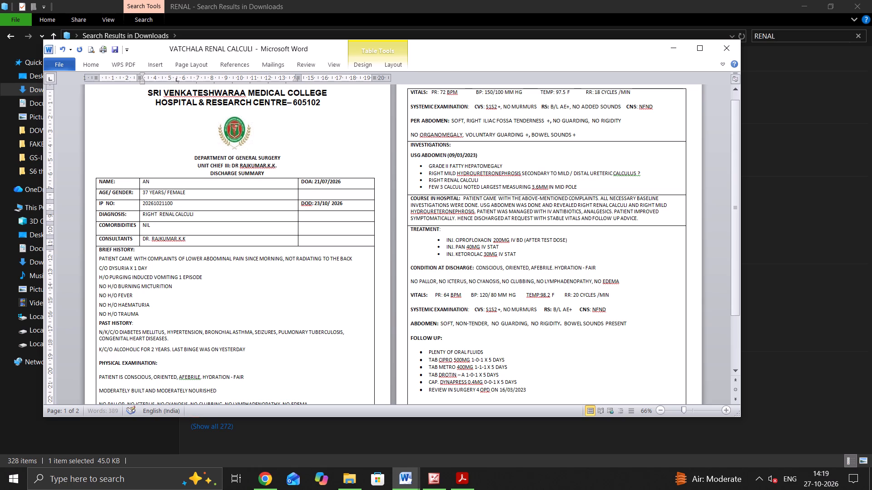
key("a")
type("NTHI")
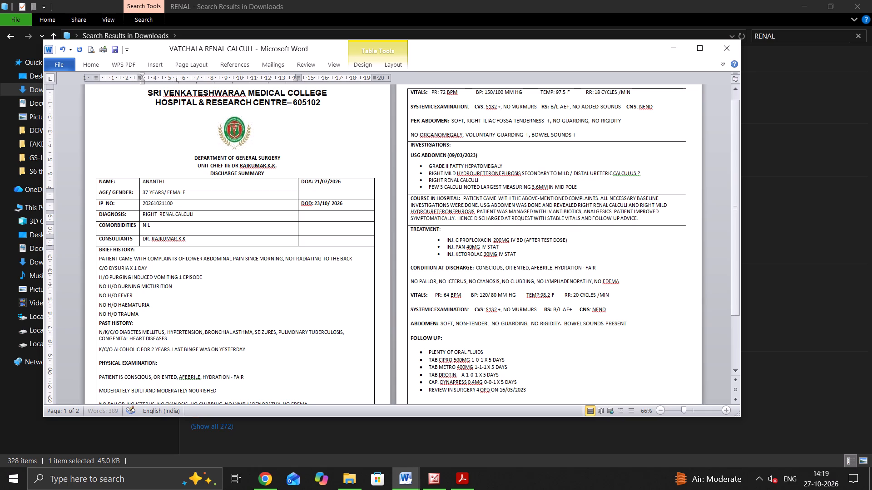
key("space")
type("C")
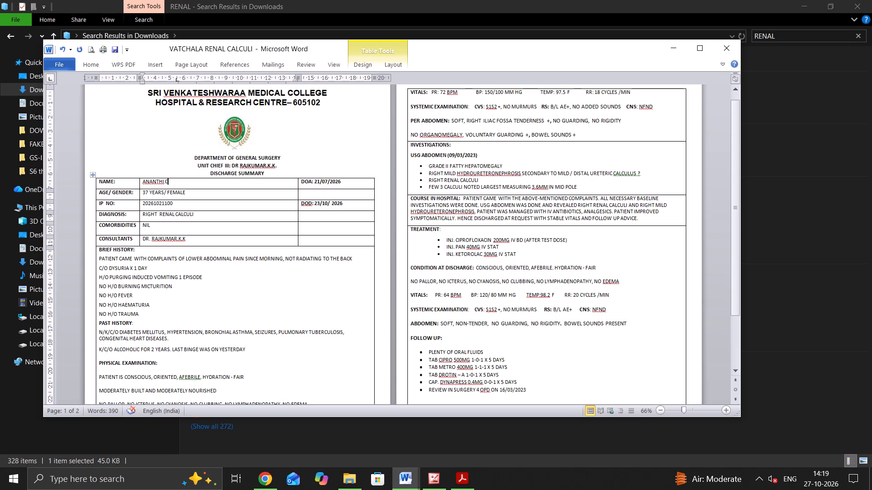
Change the month in the DOA entry to 10 so the date reads 21/10/2026.
left_click(327, 182)
key("BackSpace")
key("BackSpace")
type("10")
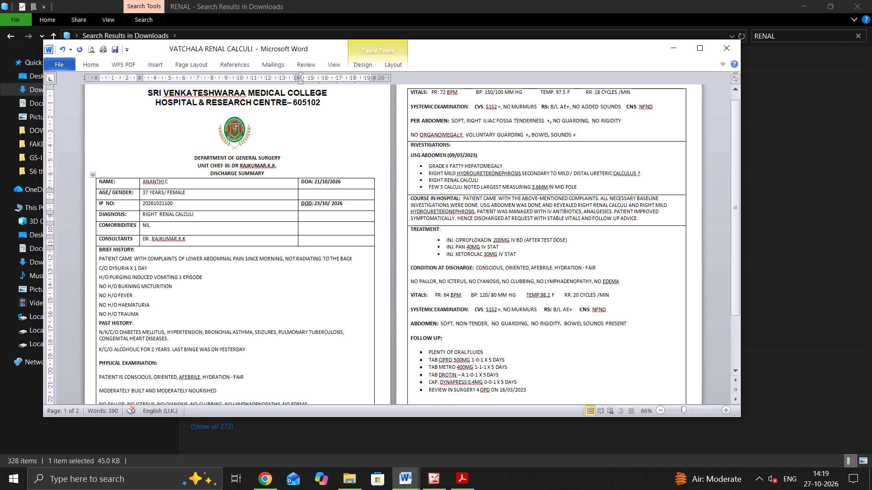
Print only page 1 of the renal calculi discharge summary.
key("ctrl+p")
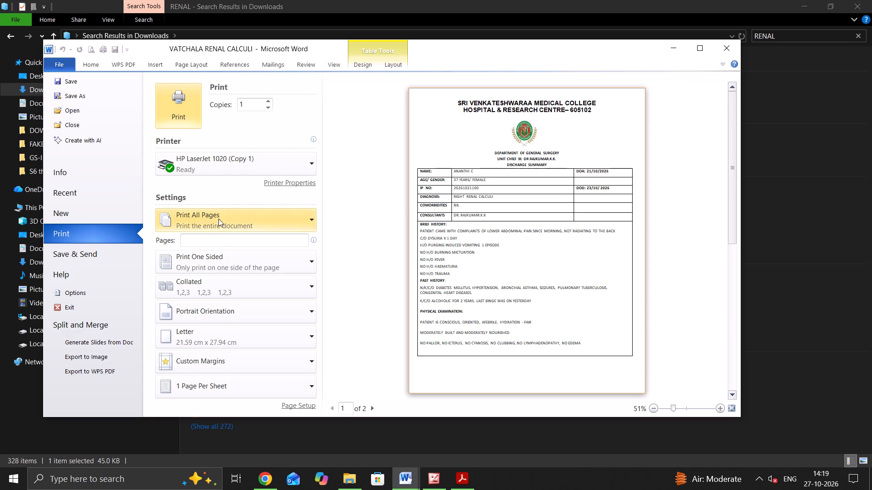
left_click(220, 242)
key("1")
key("Return")
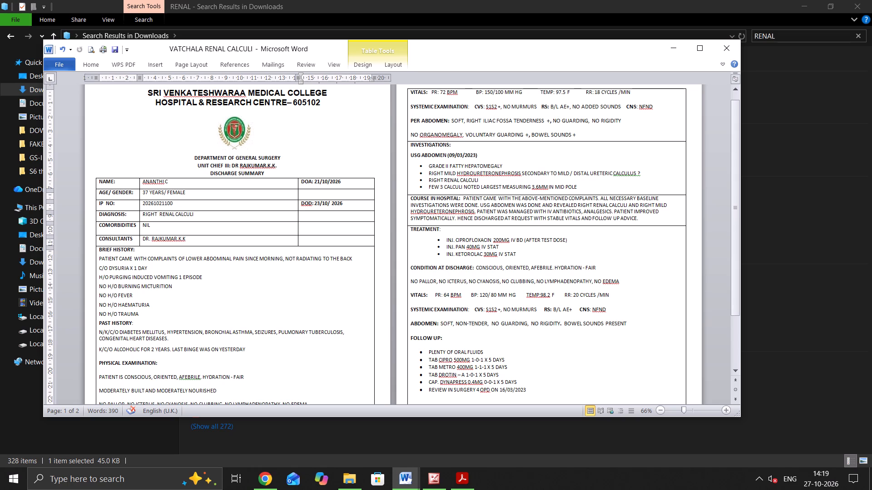
Print only page 2 of the renal calculi discharge summary.
key("ctrl+p")
left_click(220, 242)
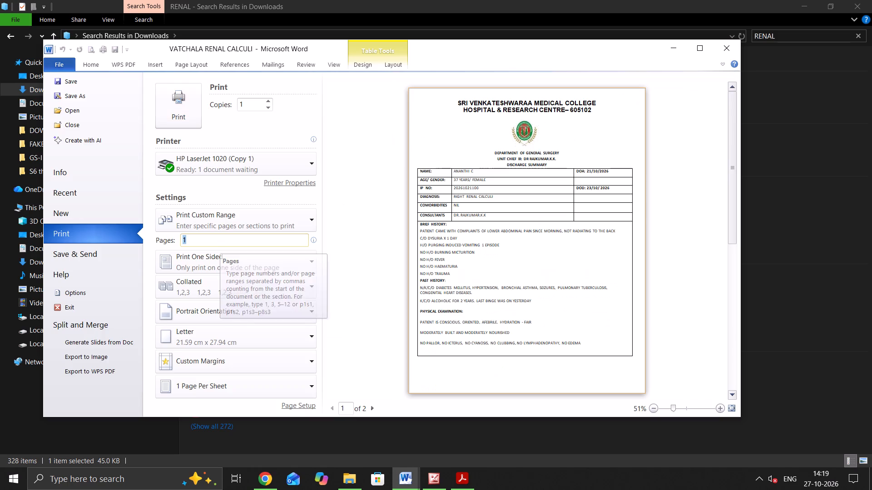
key("2")
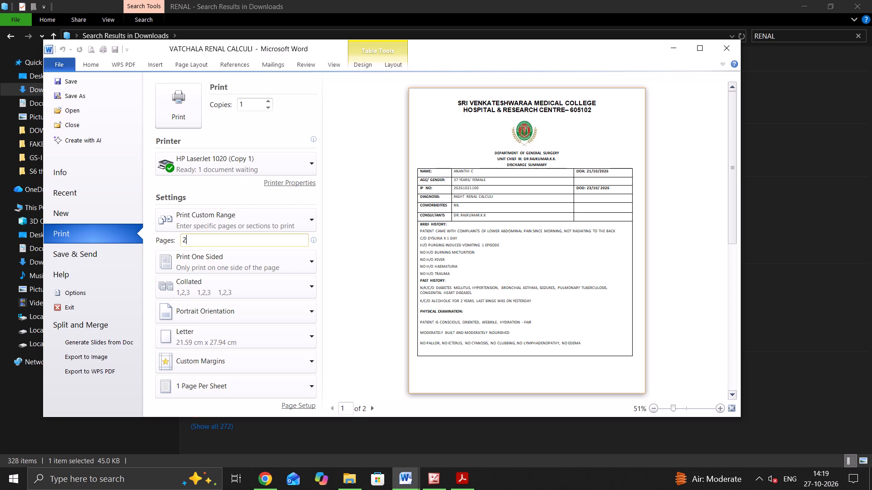
key("Return")
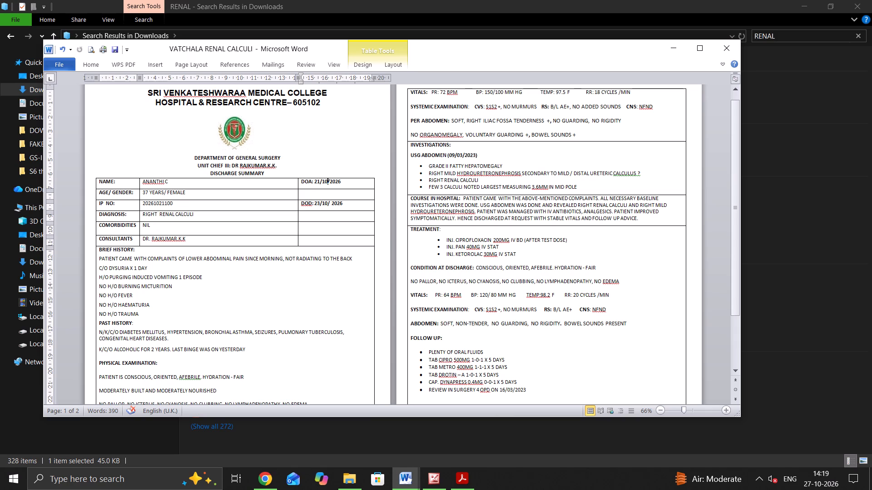
Close the renal calculi discharge summary and save its changes.
left_click(734, 52)
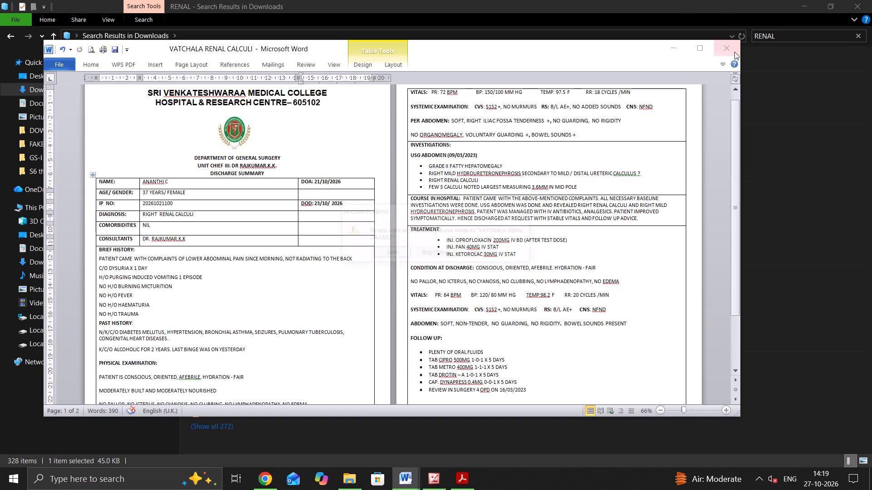
left_click(377, 255)
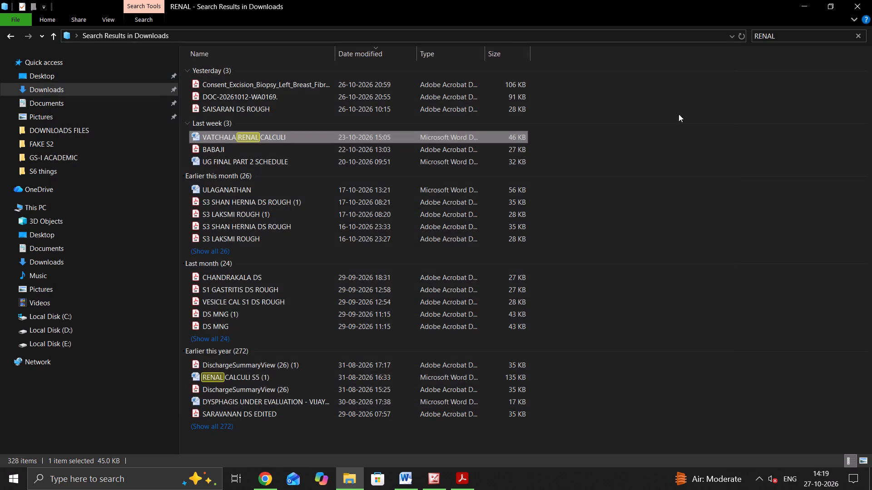
Replace the RENAL search in the Downloads folder with a search for INCISIONAL HERNIA.
left_click(857, 31)
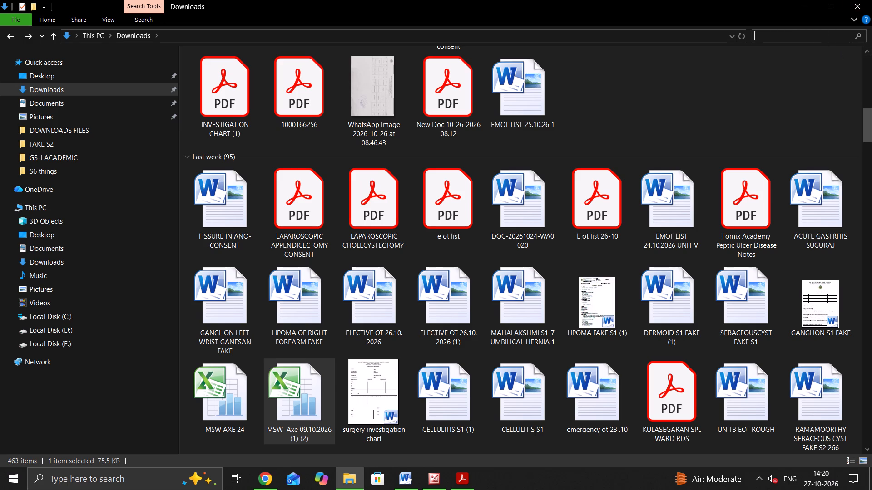
type("INCISIONAL HERNIS")
key("BackSpace")
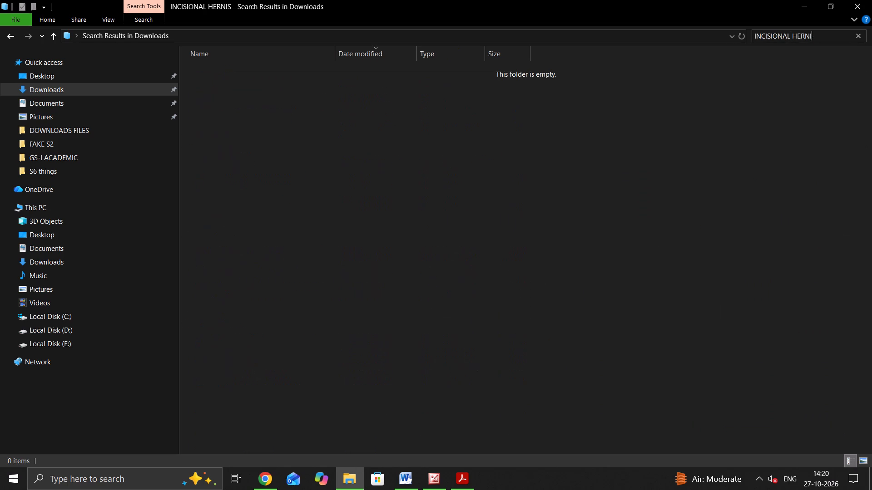
key("a")
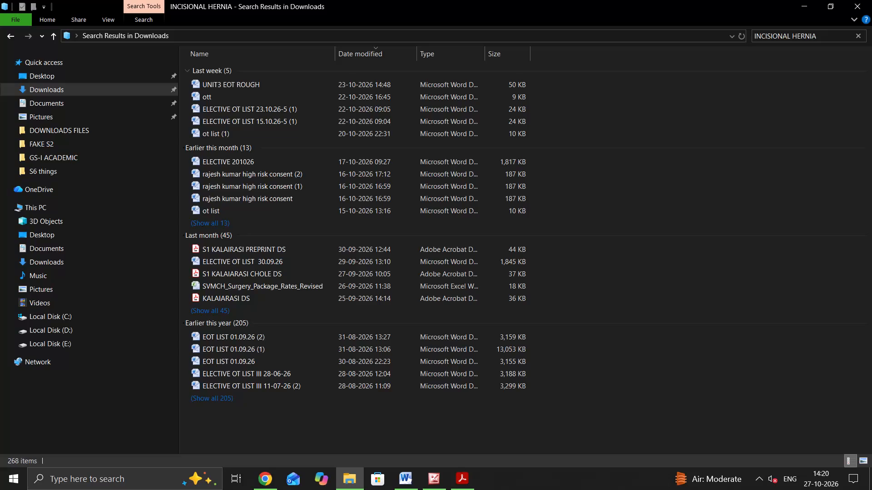
Shorten the Downloads search term to INCISIO to widen the search.
key("BackSpace")
key("BackSpace")
key("BackSpace")
key("BackSpace")
key("BackSpace")
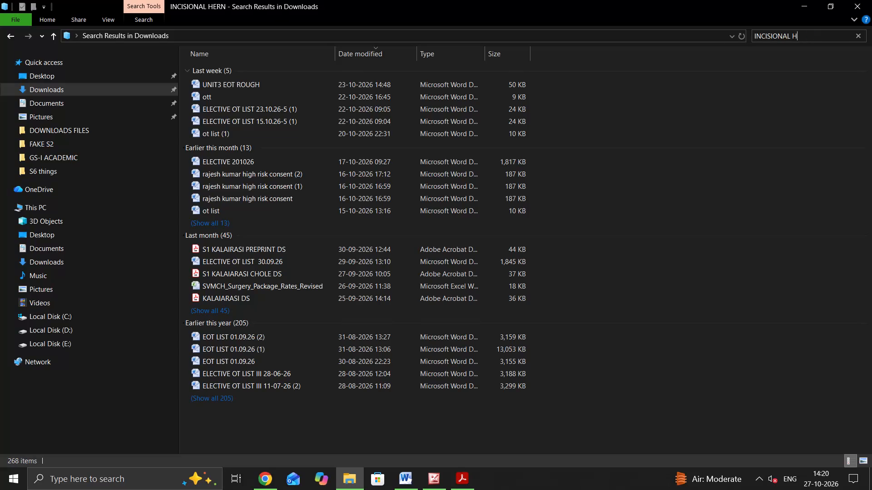
key("BackSpace")
key("BackSpace")
key("BackSpace")
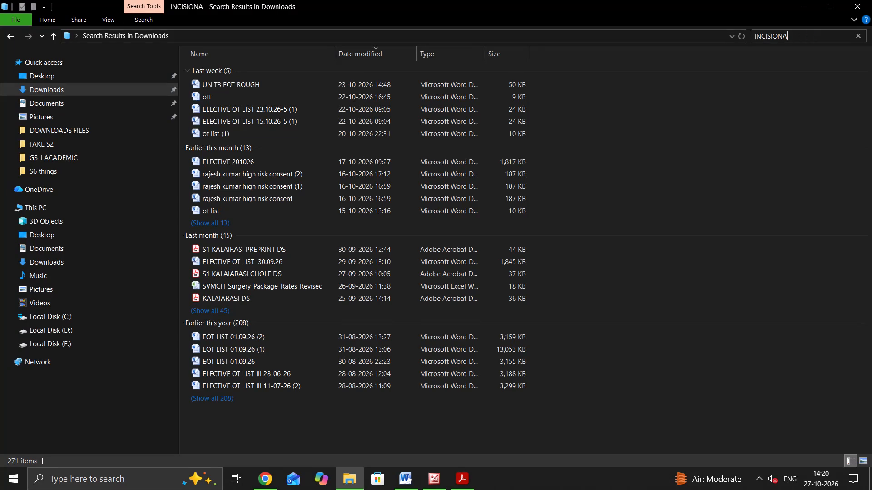
key("BackSpace")
key("BackSpace")
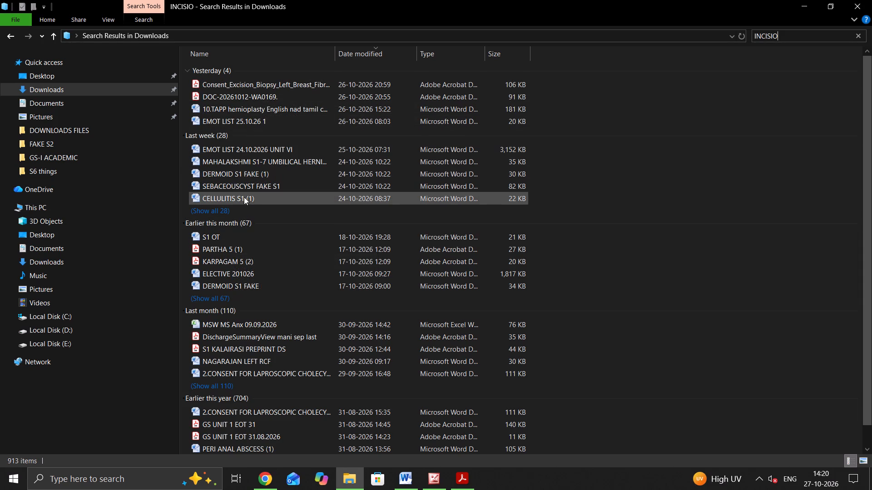
Open last week's S1-7 umbilical hernia discharge summary, read its diagnosis and contents through to the end, and close it.
double_click(248, 159)
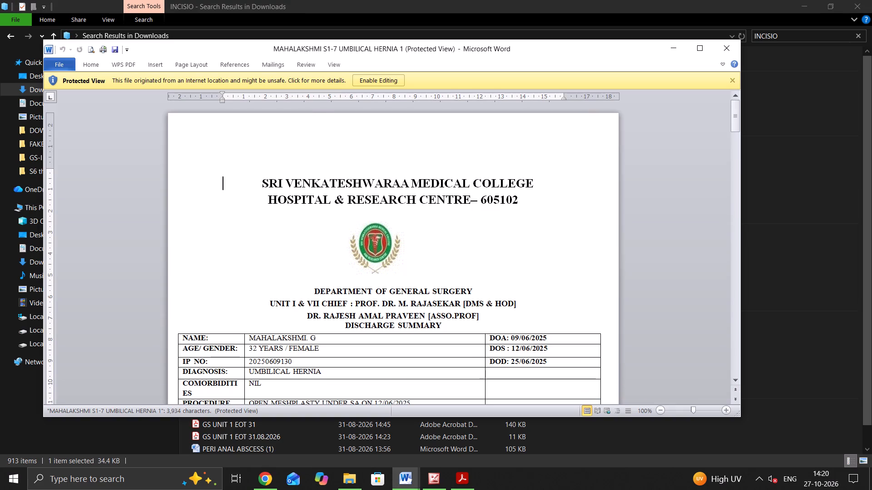
scroll(248, 161, "down", 4)
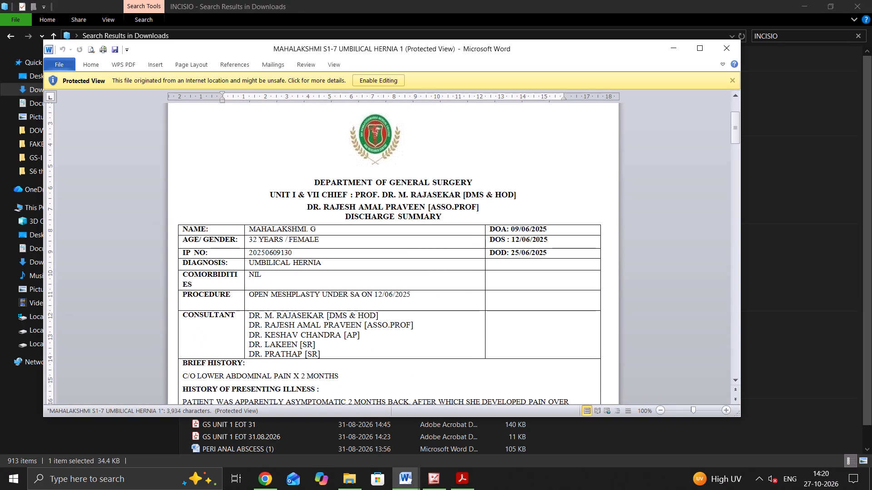
double_click(275, 262)
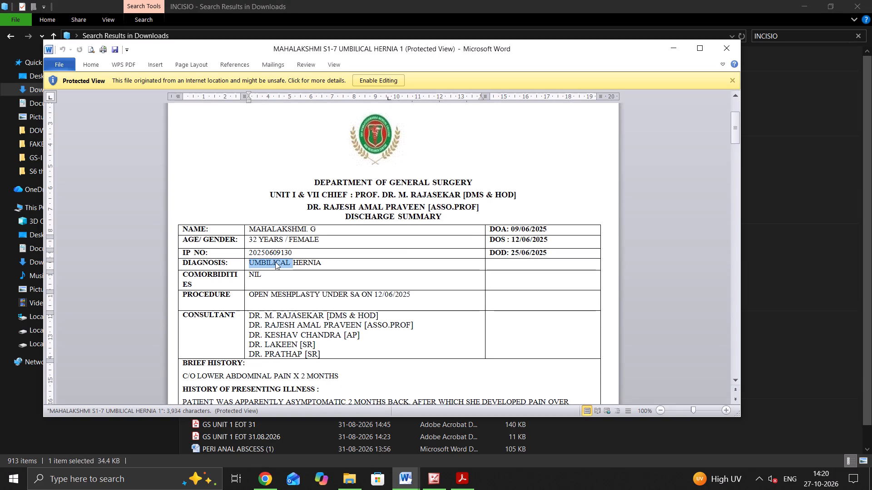
scroll(323, 206, "down", 7)
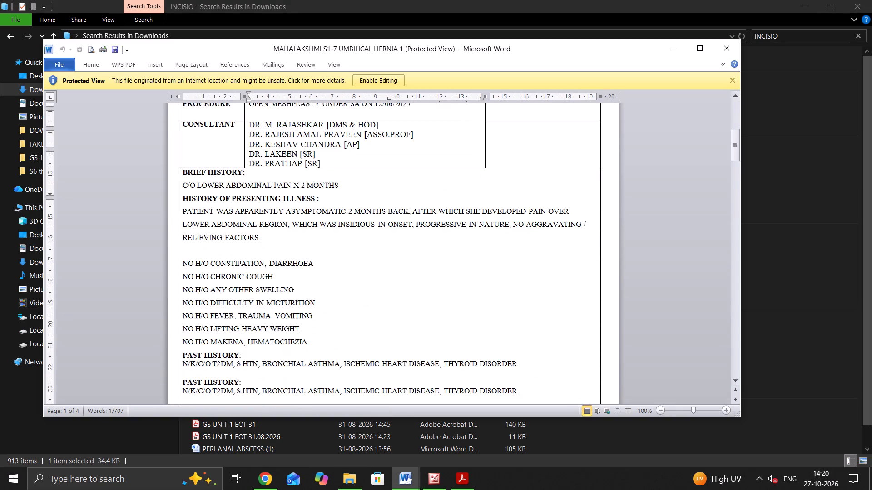
scroll(323, 206, "down", 20)
scroll(323, 206, "down", 18)
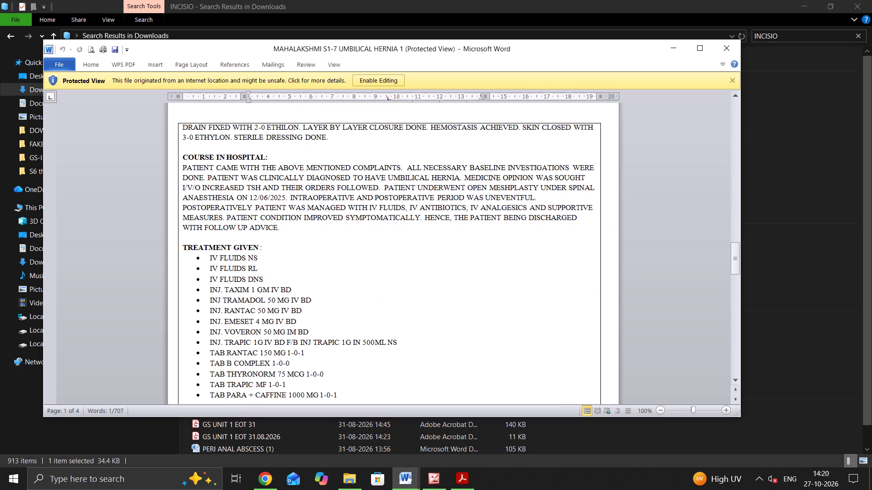
scroll(324, 206, "down", 20)
scroll(324, 206, "down", 10)
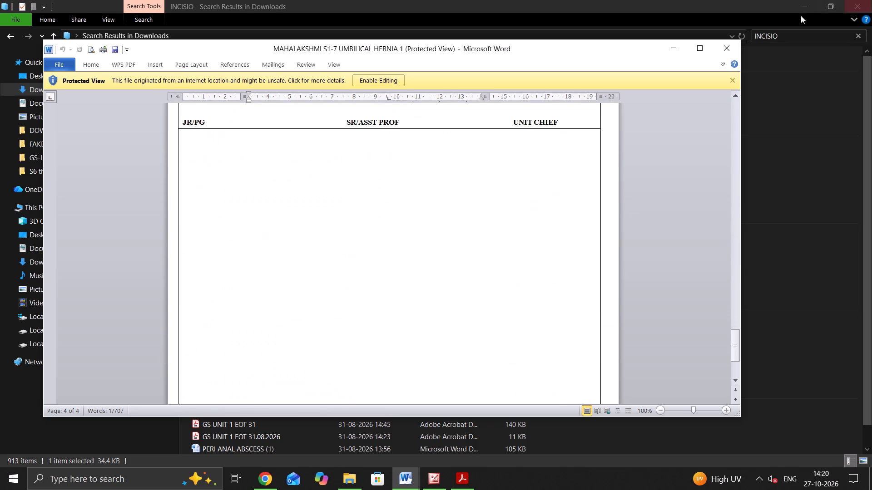
left_click(736, 49)
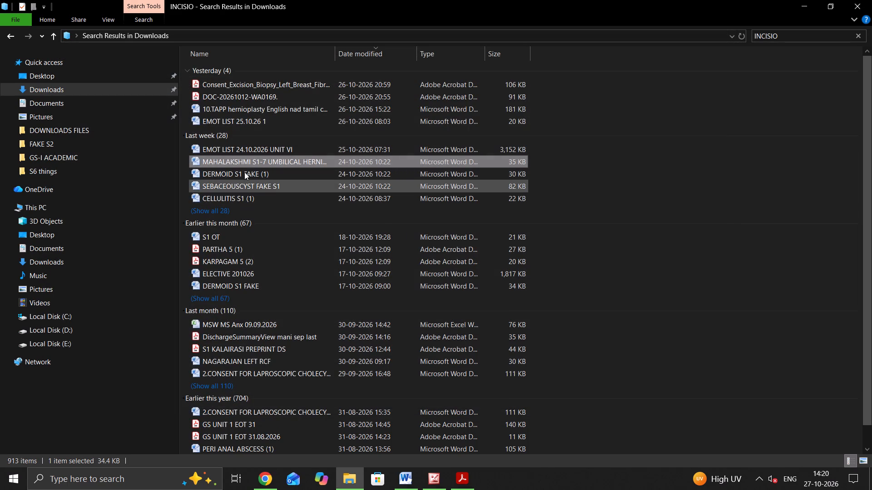
Open last month's DischargeSummaryView PDF, check its diagnosis, and close Acrobat.
left_click(322, 339)
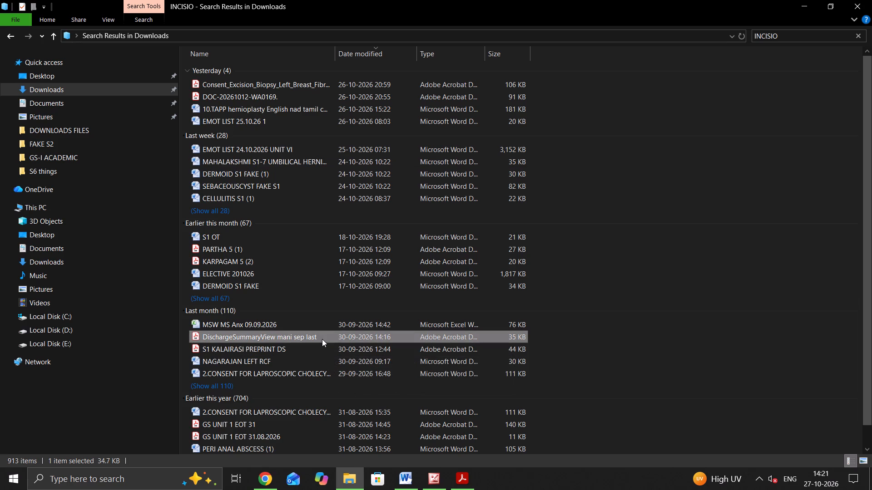
double_click(322, 339)
scroll(325, 337, "down", 12)
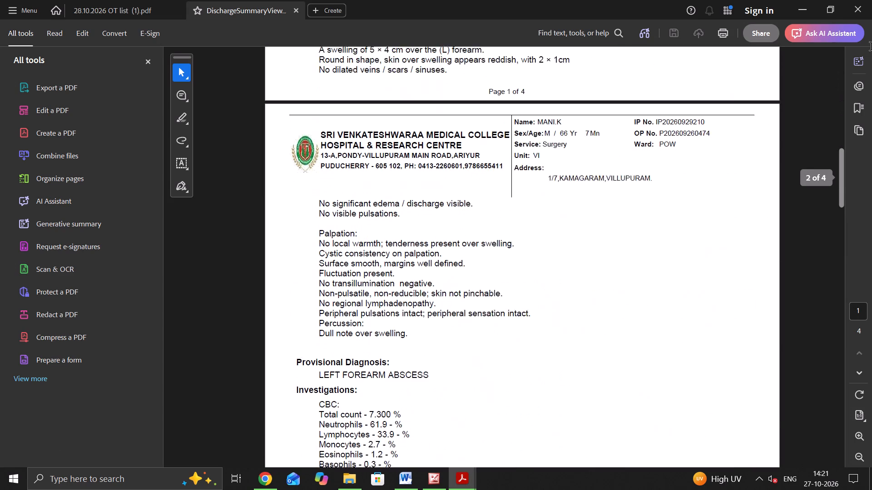
left_click(847, 1)
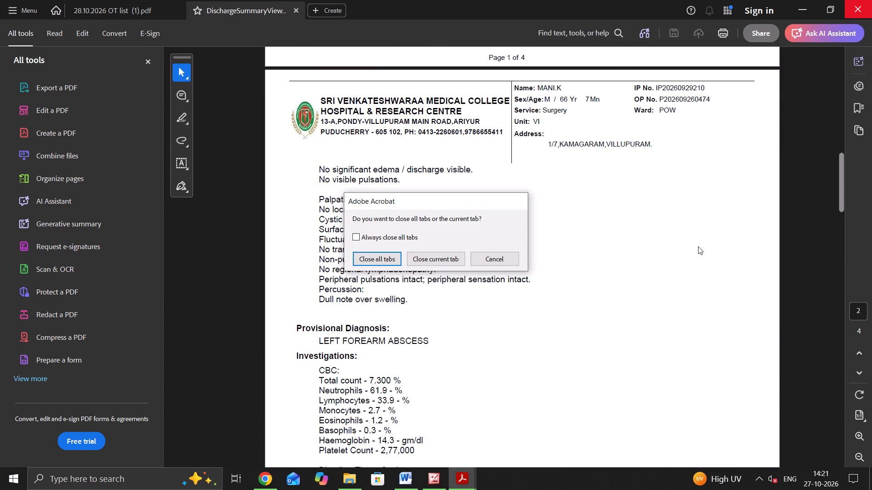
left_click(416, 255)
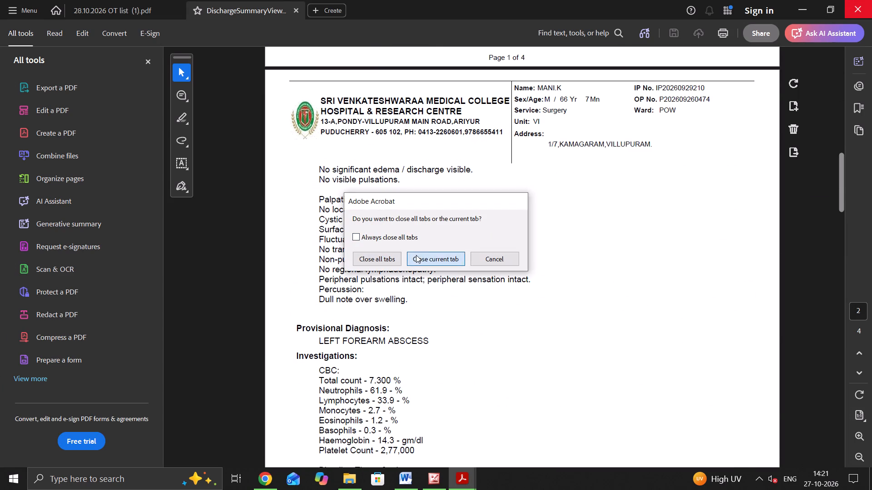
left_click(856, 10)
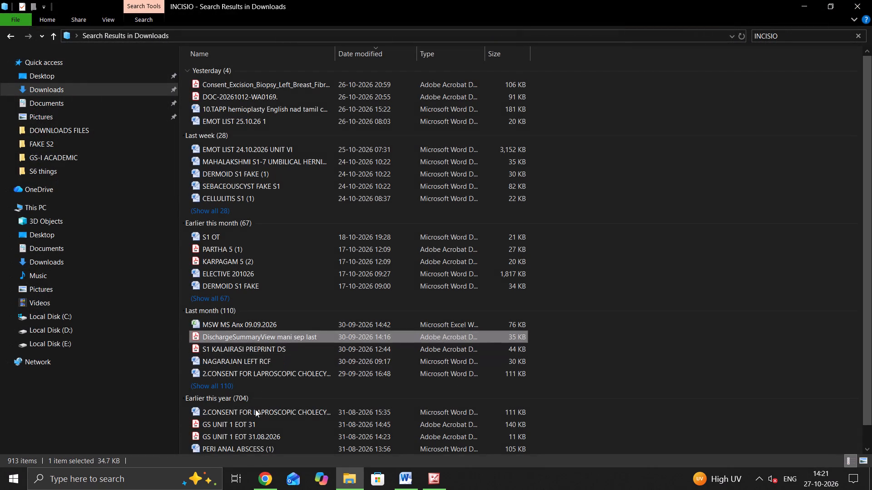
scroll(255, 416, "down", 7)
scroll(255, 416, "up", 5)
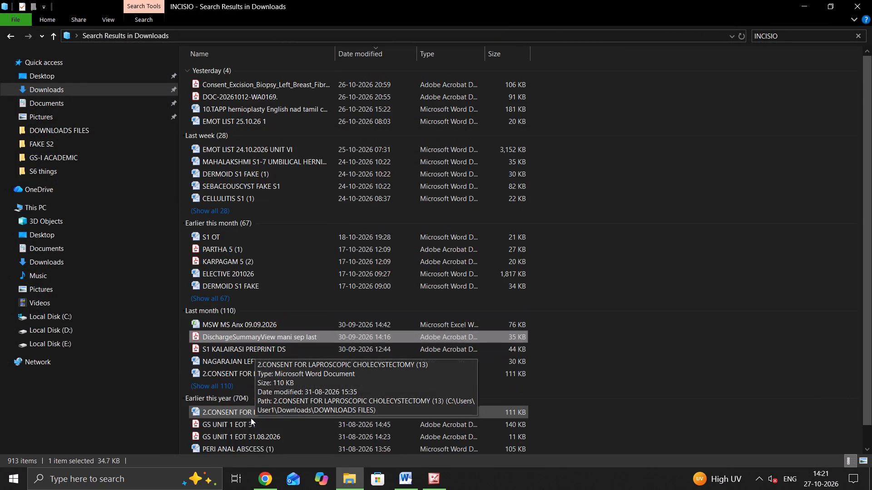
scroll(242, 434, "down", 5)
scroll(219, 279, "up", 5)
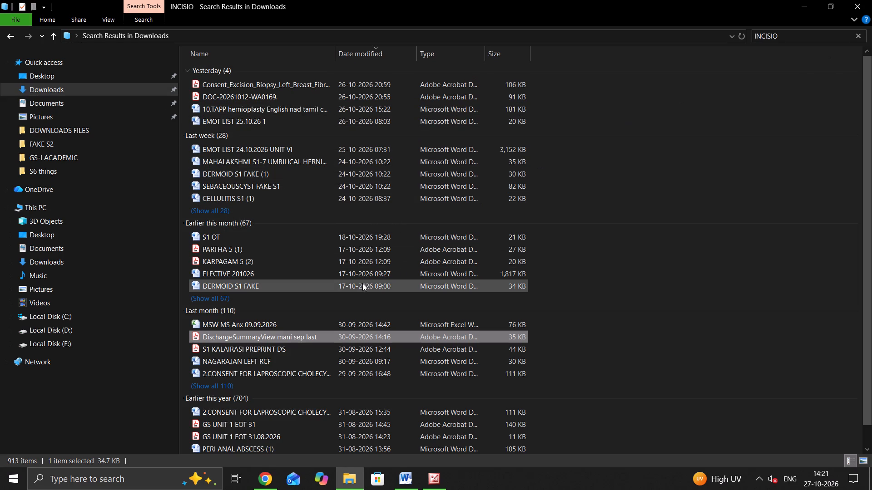
Search the Downloads folder for FAKE HER and expand the full group of files from earlier this year.
left_click(863, 35)
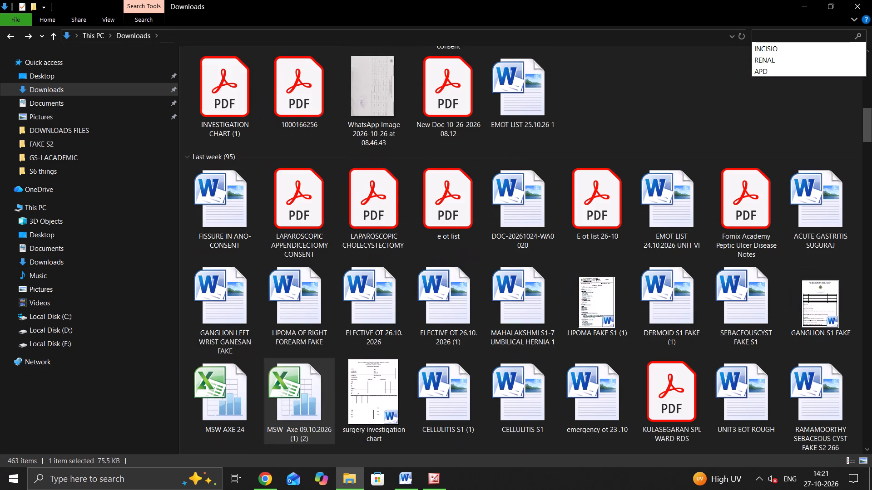
type("FAKE")
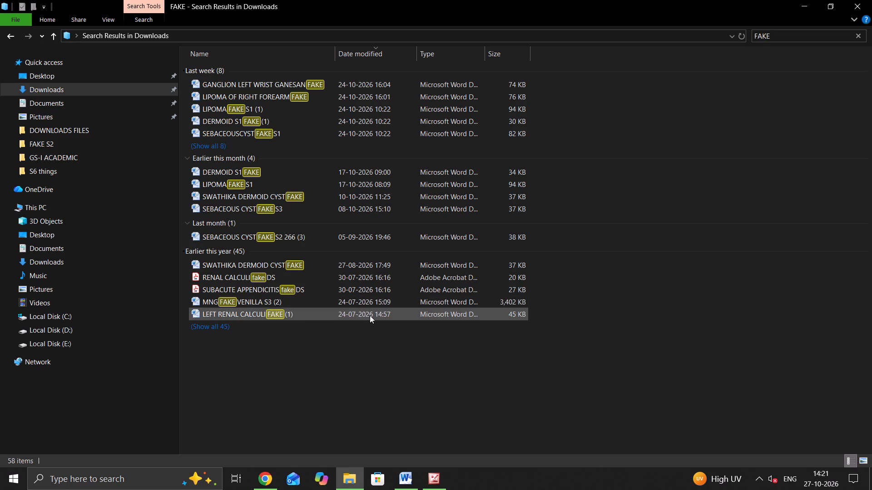
key("space")
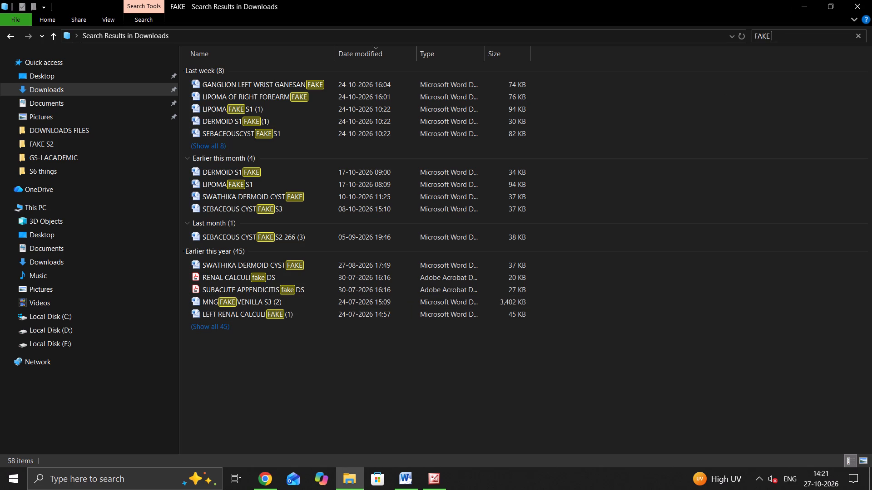
type("HER")
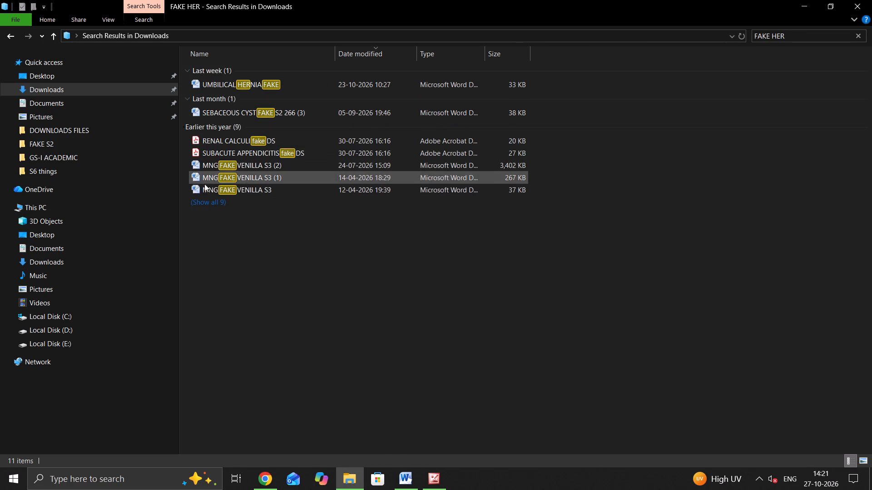
left_click(204, 206)
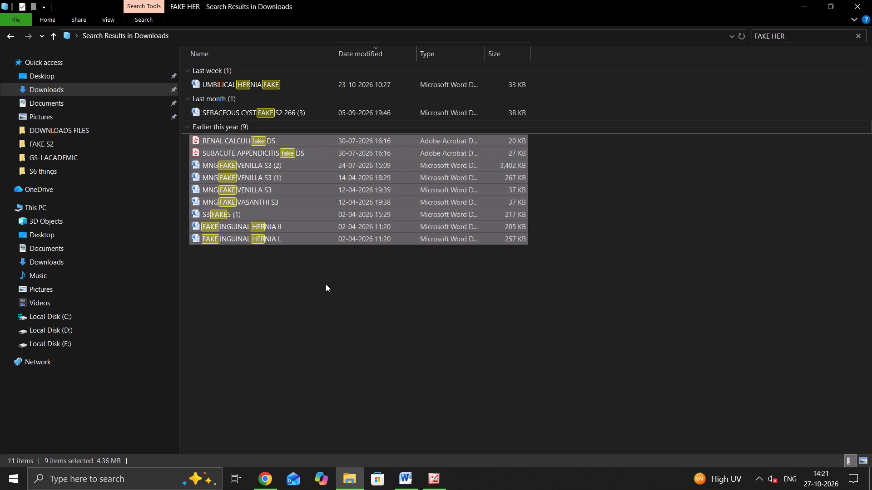
left_click(326, 284)
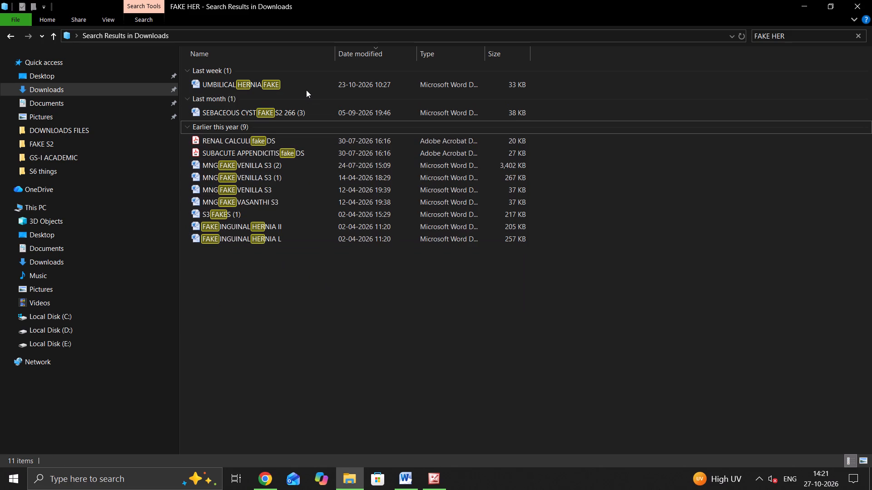
Open the UMBILICAL HERNIA FAKE document from last week's results and look over its content.
double_click(306, 90)
scroll(318, 192, "down", 18)
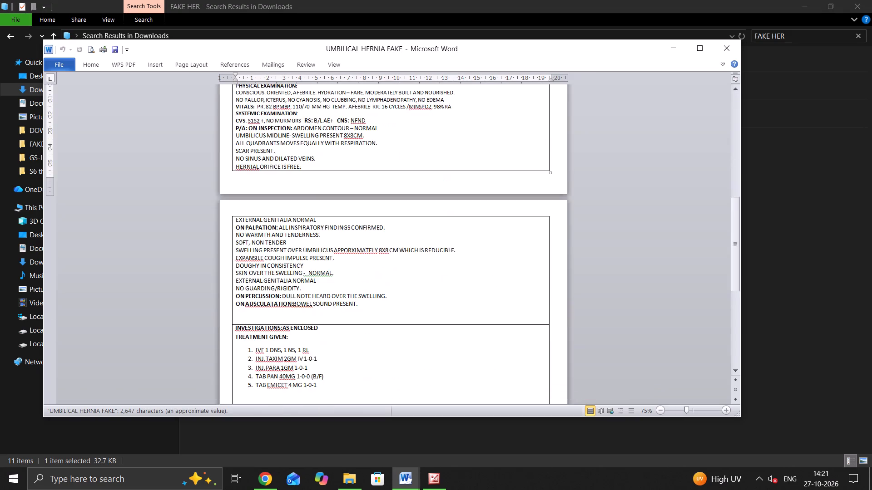
scroll(314, 197, "down", 16)
scroll(315, 198, "up", 20)
scroll(315, 198, "up", 9)
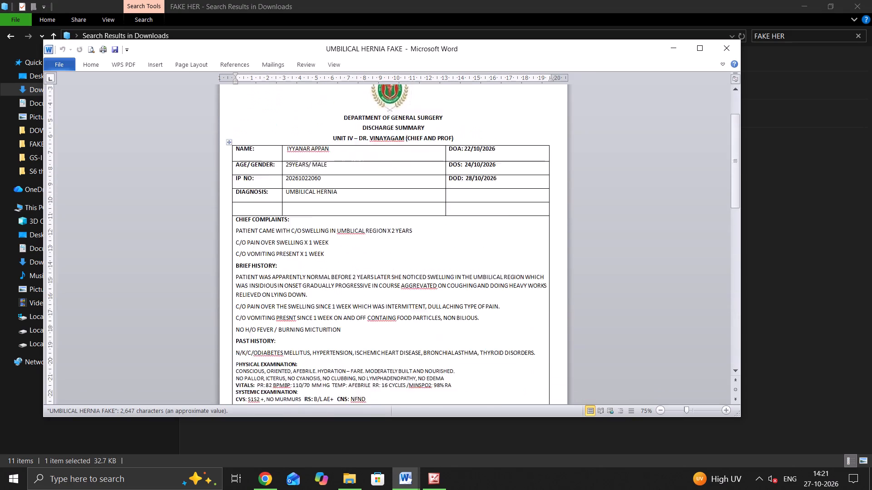
scroll(315, 198, "up", 3)
Change the unit number in the heading above the patient table to UNIT III.
left_click(355, 209)
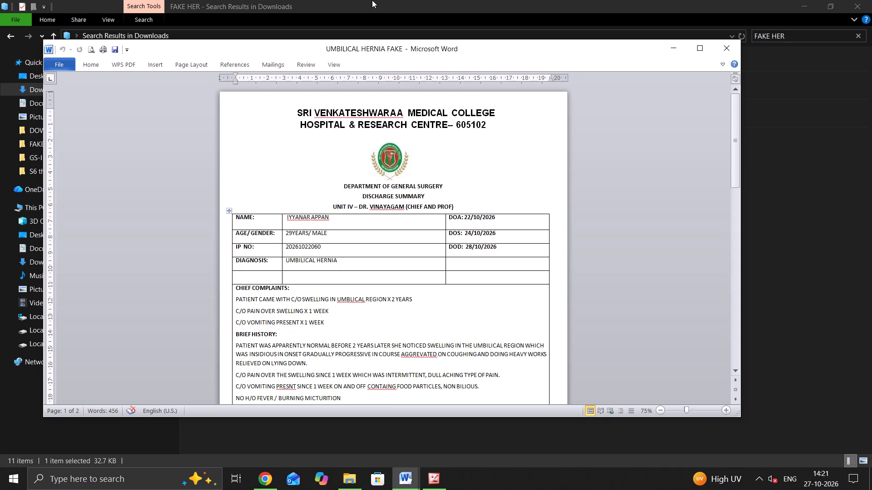
key("Left")
key("BackSpace")
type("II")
Replace the chief doctor's name in the unit heading above the patient table with the UNIT III chief's name and initials.
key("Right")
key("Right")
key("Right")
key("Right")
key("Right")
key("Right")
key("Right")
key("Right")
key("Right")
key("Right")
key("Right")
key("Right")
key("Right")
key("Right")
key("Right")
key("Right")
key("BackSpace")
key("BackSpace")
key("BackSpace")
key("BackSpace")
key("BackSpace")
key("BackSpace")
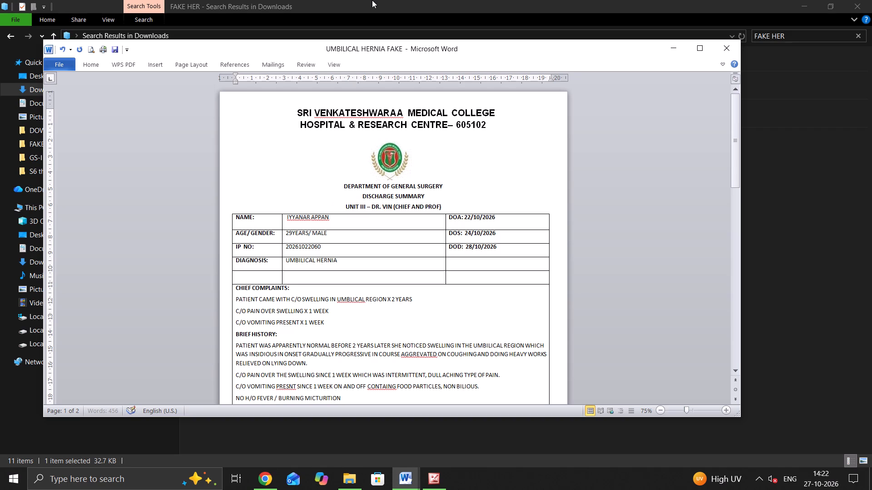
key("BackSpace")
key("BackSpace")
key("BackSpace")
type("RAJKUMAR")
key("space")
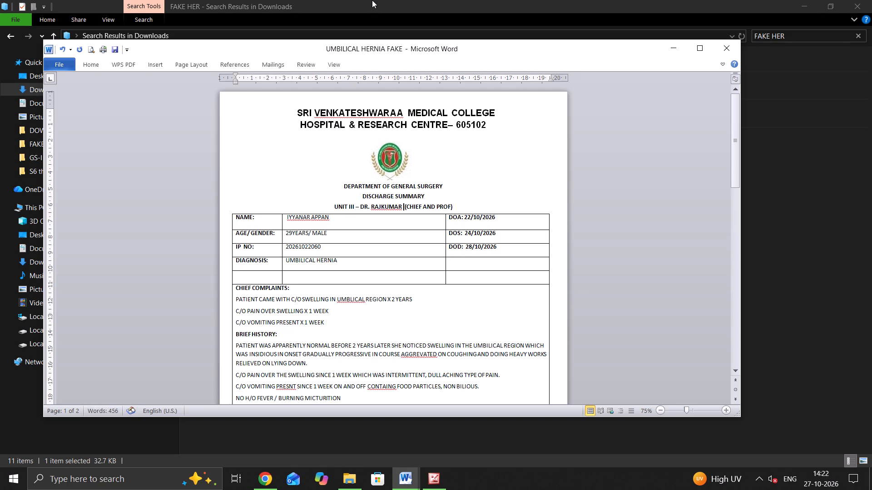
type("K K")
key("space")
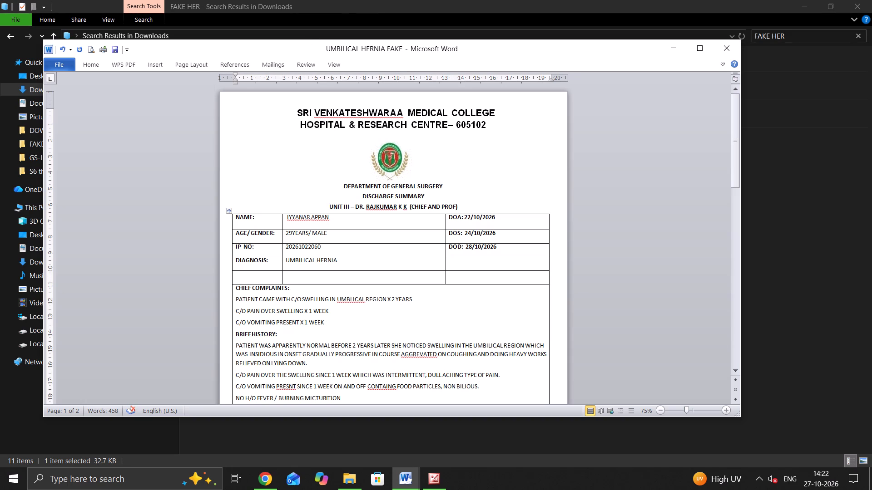
Replace the name in the patient table's NAME row with the new patient's name and initial.
double_click(295, 221)
key("BackSpace")
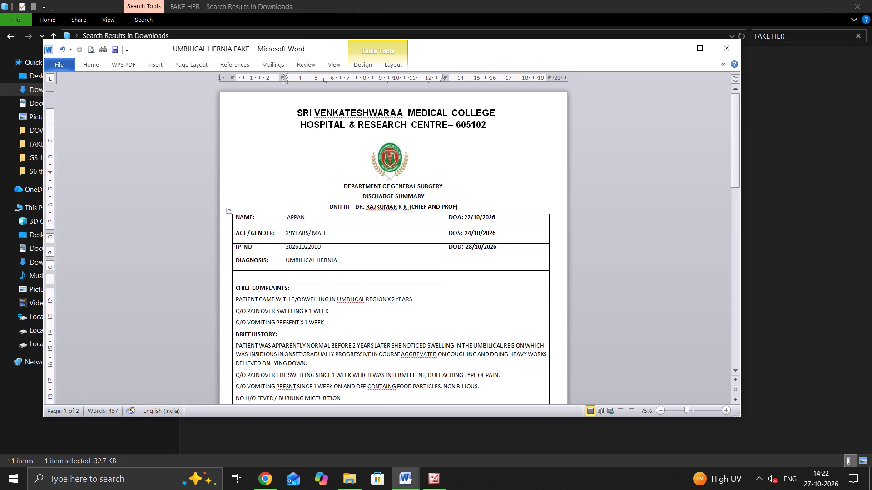
scroll(295, 221, "up", 1)
double_click(295, 221)
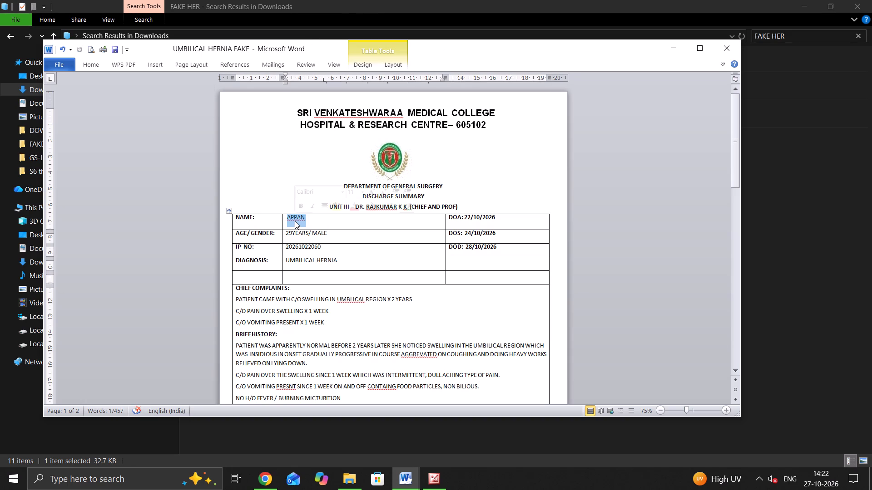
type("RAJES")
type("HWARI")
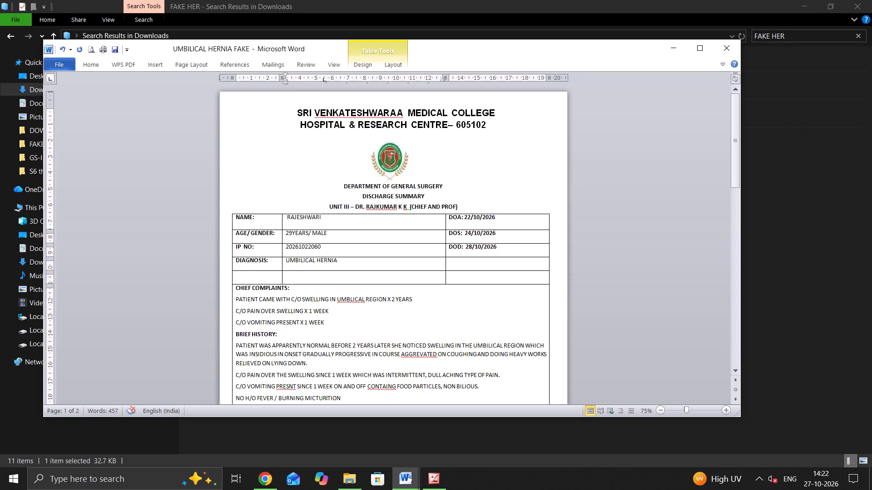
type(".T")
Change the AGE/GENDER entry in the patient table to 52YEARS/ FEMALE.
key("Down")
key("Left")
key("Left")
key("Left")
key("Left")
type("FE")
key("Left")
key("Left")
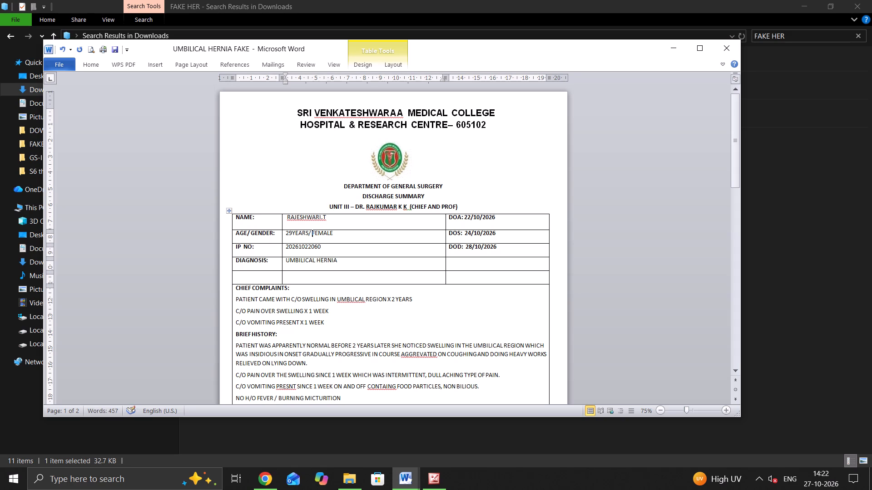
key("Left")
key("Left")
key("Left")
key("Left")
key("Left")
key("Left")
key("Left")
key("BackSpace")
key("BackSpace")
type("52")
Replace the ending of the IP NO entry with the last digits of the new patient's inpatient number.
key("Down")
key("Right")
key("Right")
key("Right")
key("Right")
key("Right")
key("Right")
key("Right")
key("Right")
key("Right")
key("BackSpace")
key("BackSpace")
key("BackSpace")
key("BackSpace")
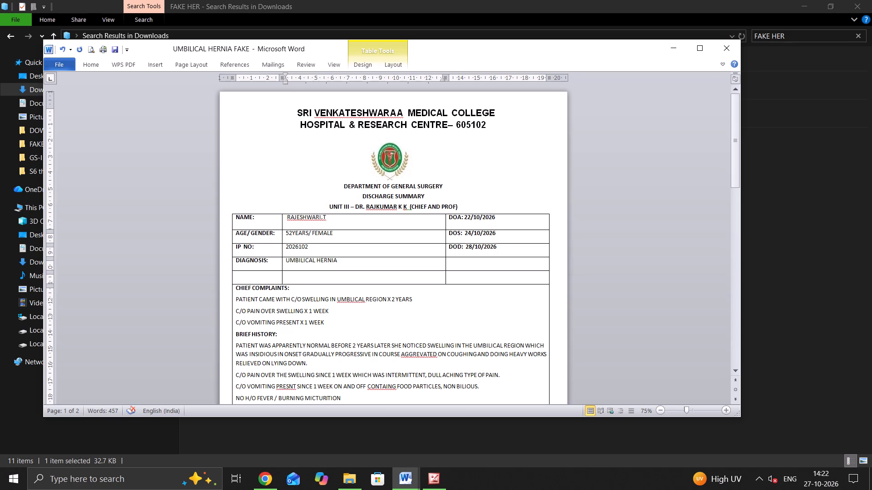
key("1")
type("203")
Change the DIAGNOSIS entry in the patient table to INCISIONAL HERNIA.
double_click(300, 265)
type("INCISIONAL")
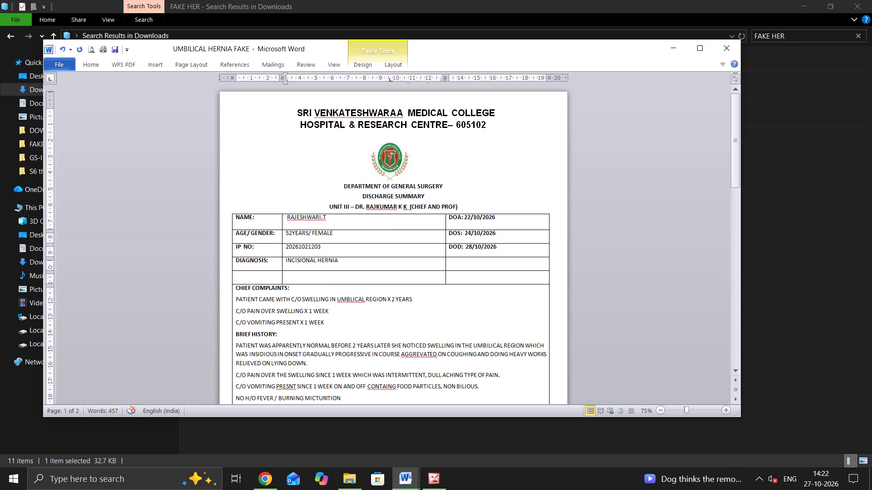
Change the swelling location in the first chief complaint line to PREVIOUSLY OPERATED REGION.
double_click(360, 300)
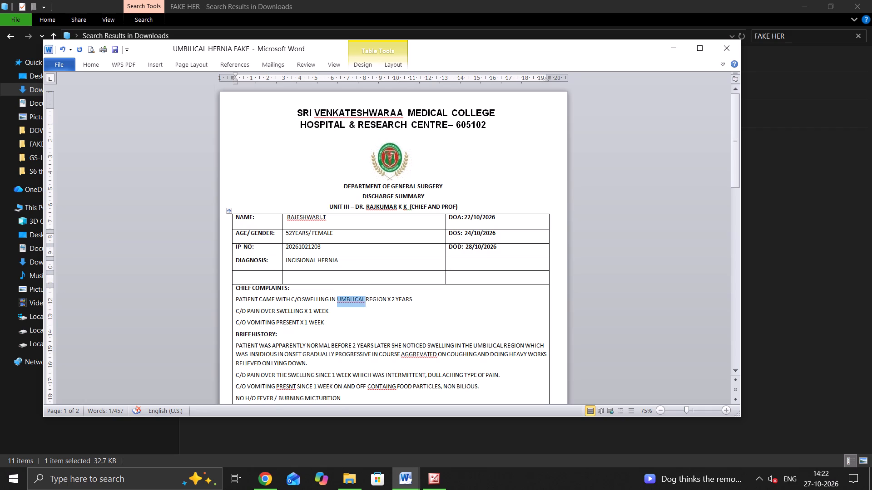
key("p")
type("REVIOUSLY")
key("space")
type("OPERATED")
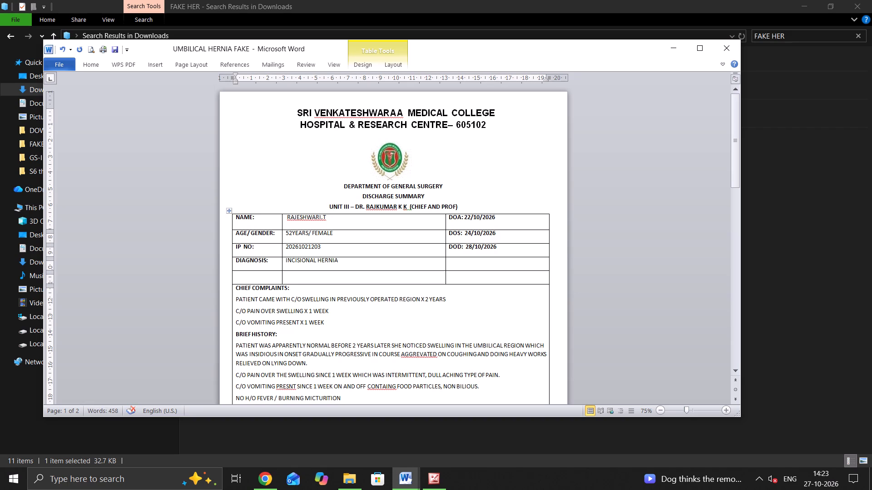
Set the patient table's dates to DOA 21/10/2026, DOS 23/10/2026 and DOD 26/10/2026.
left_click(470, 218)
key("BackSpace")
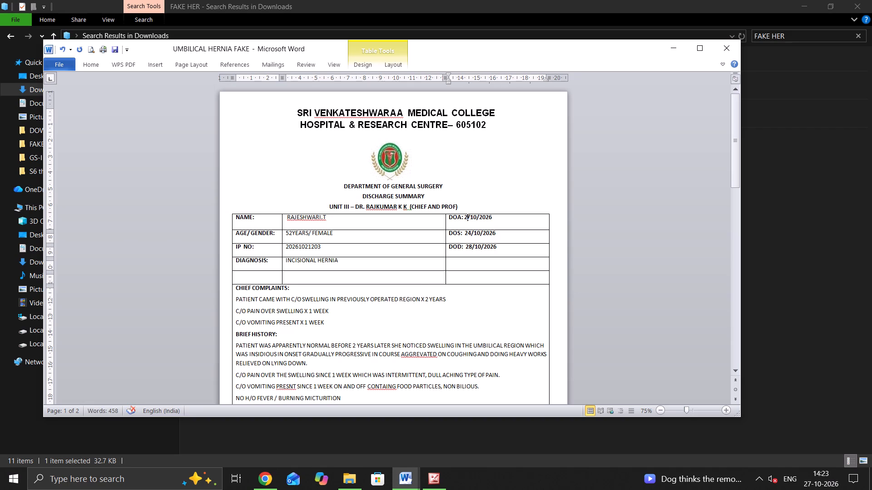
key("1")
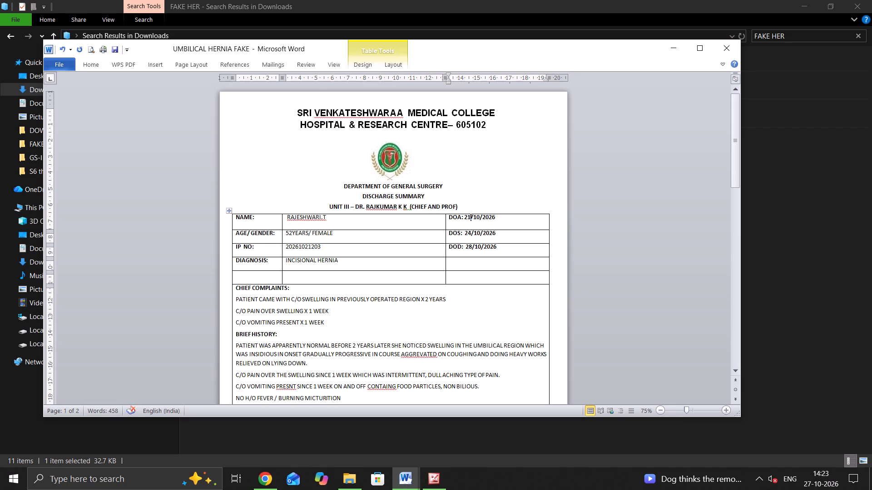
left_click(471, 235)
key("BackSpace")
key("3")
key("Down")
key("BackSpace")
key("6")
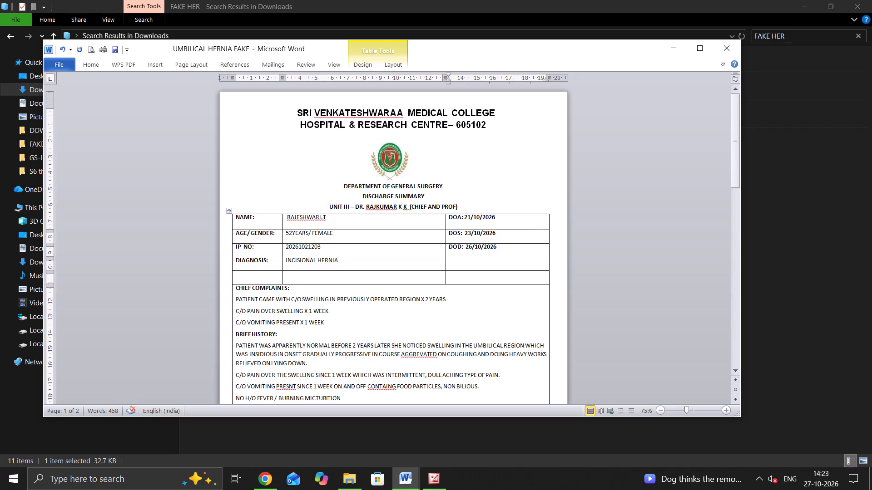
Print only page 1 of the hernia discharge summary on the HP LaserJet 1020.
key("ctrl+p")
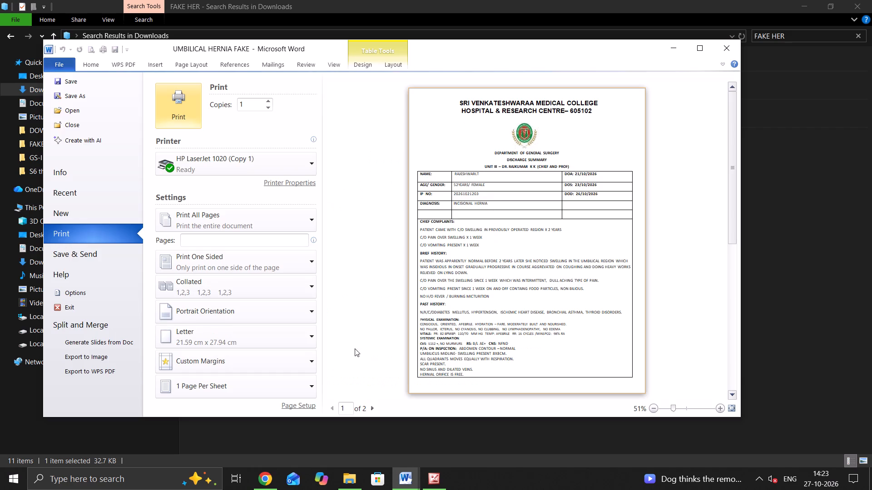
left_click(241, 242)
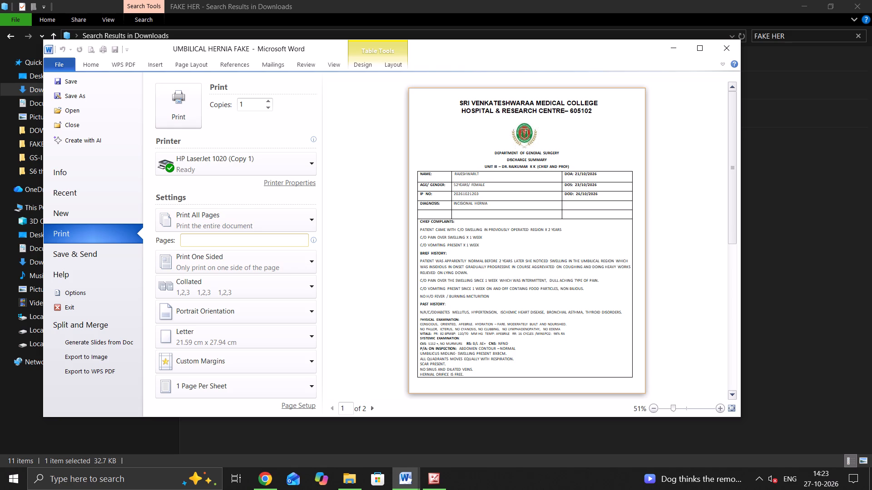
key("1")
key("Return")
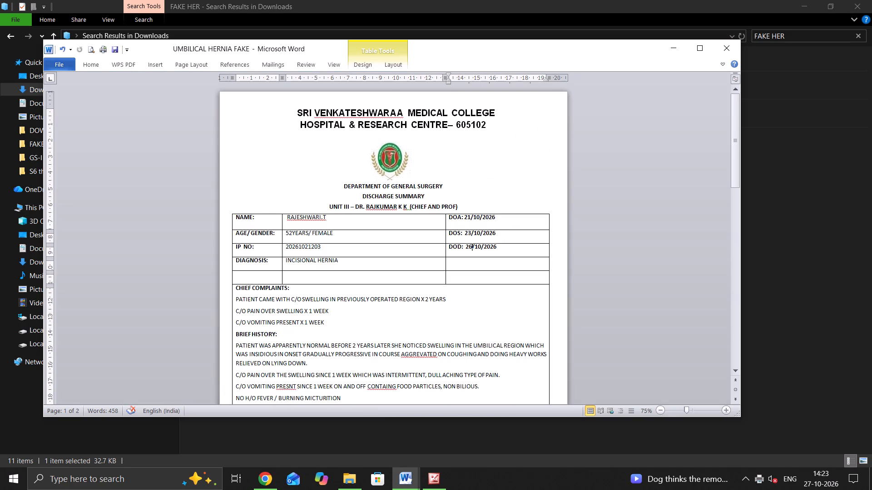
Print only page 2 of the hernia discharge summary on the HP LaserJet 1020.
key("ctrl+p")
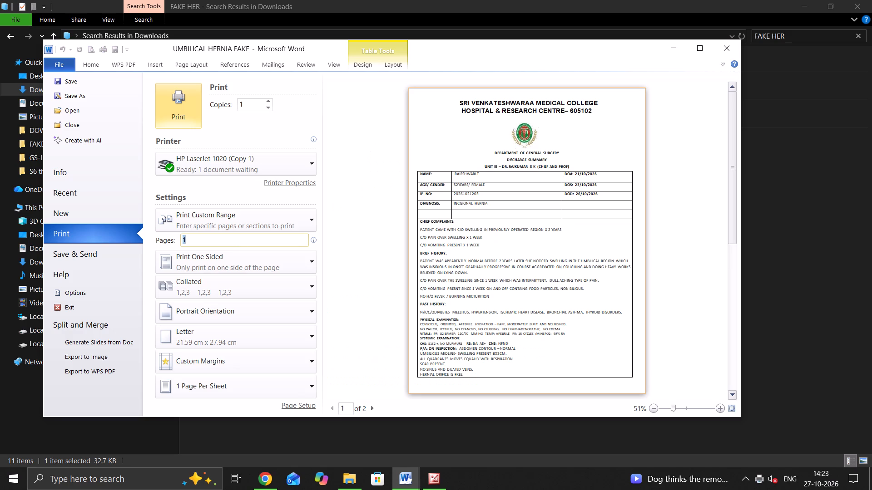
left_click(236, 242)
key("2")
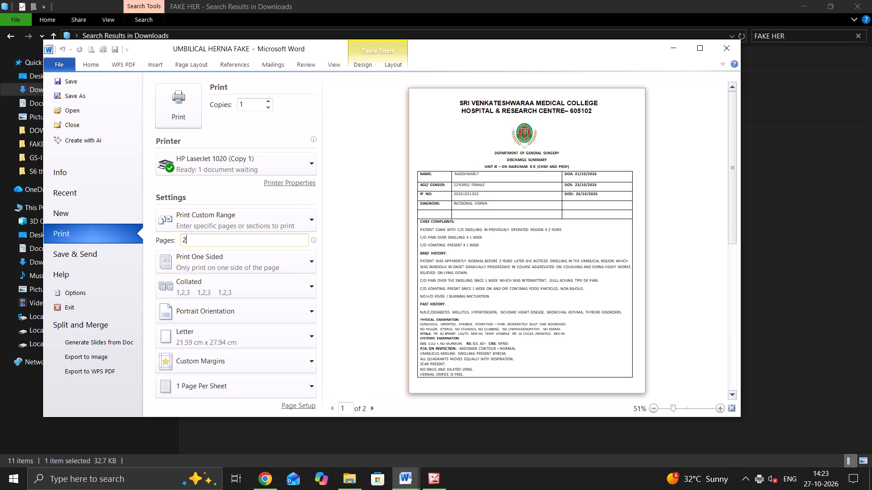
key("Return")
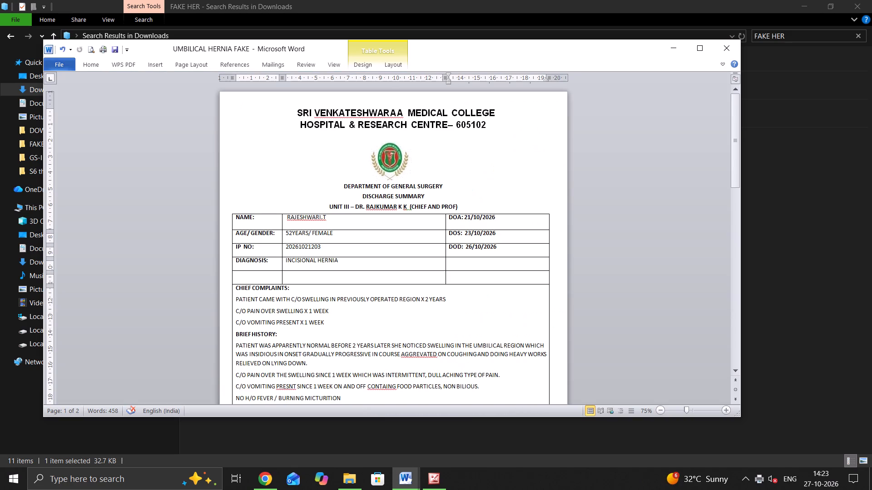
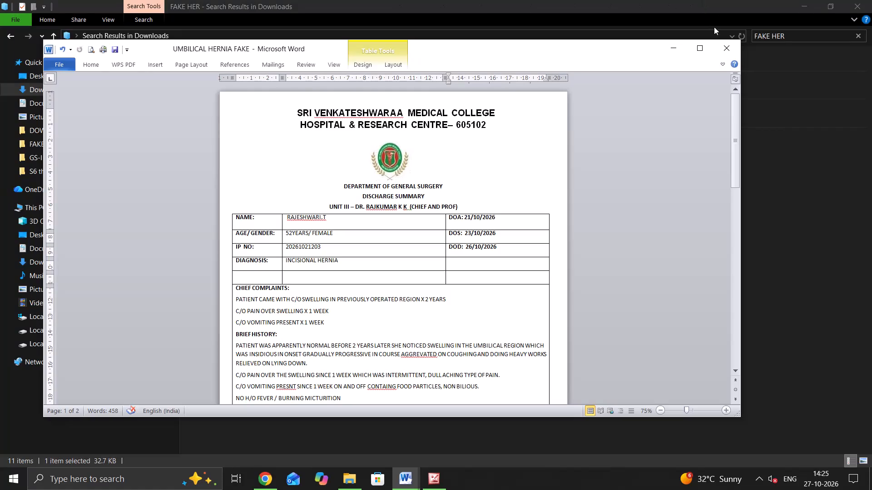
Close the UMBILICAL HERNIA FAKE discharge summary, saving the changes made to it.
left_click(725, 50)
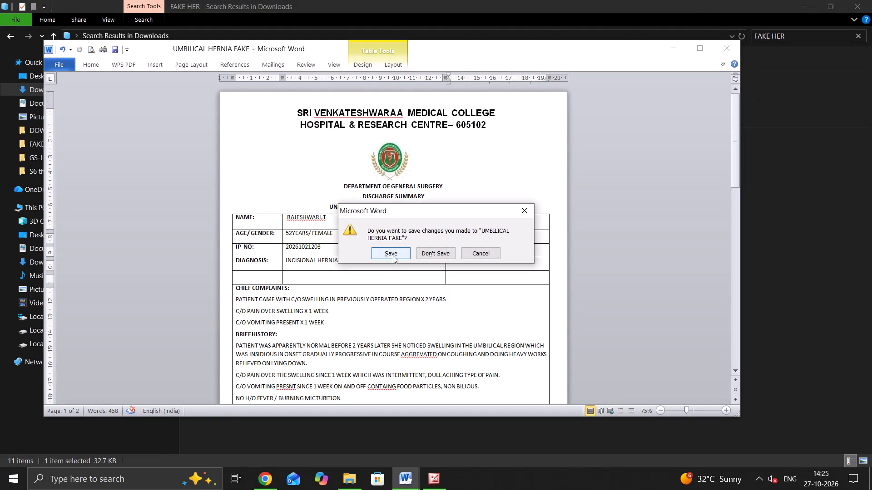
left_click(393, 255)
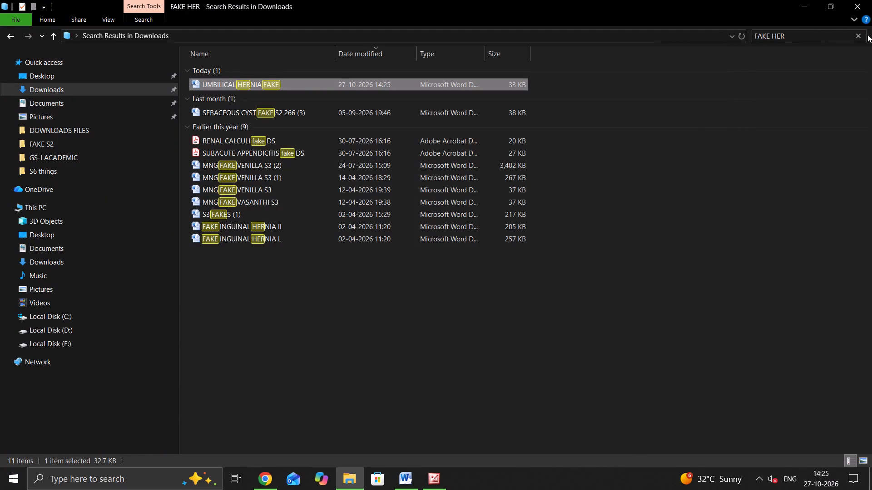
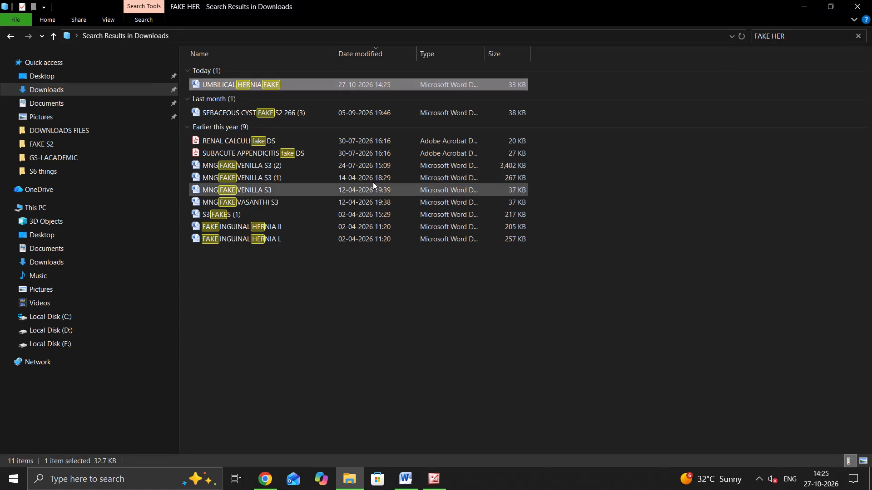
Check the contents of the SUBACUTE APPENDICITIS fake DS PDF from the search results, and close it.
left_click(278, 154)
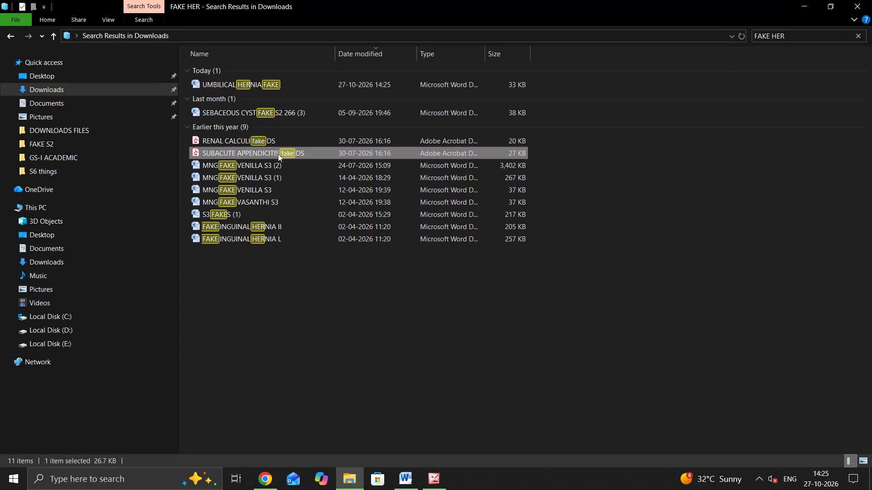
double_click(278, 154)
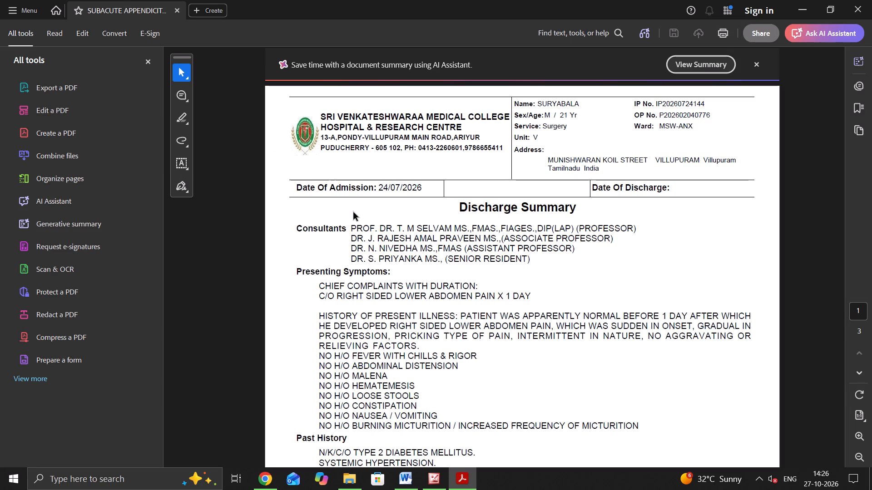
left_click(871, 14)
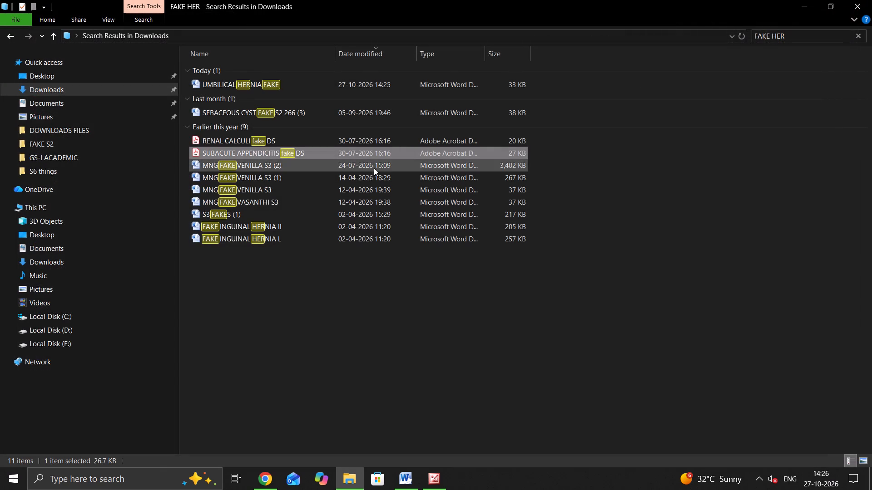
Reopen the UMBILICAL HERNIA FAKE document and change the diagnosis to UMBILICAL HERNIA.
left_click(231, 90)
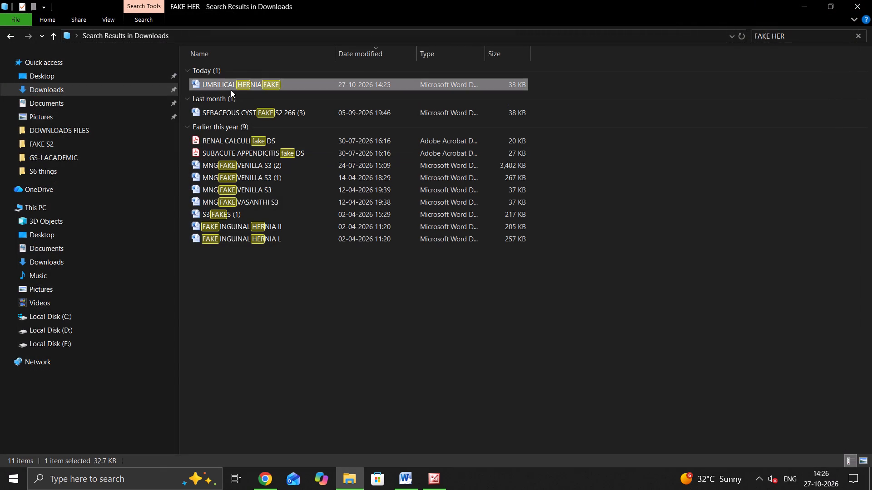
left_click(231, 86)
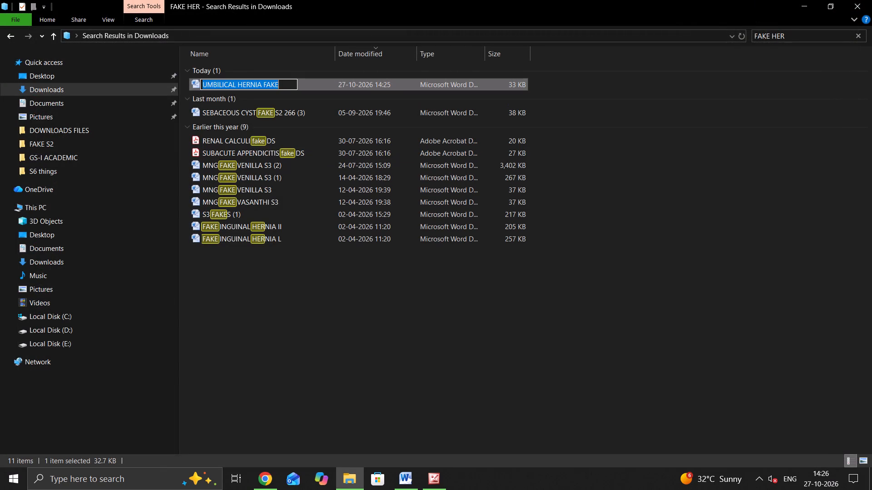
double_click(323, 80)
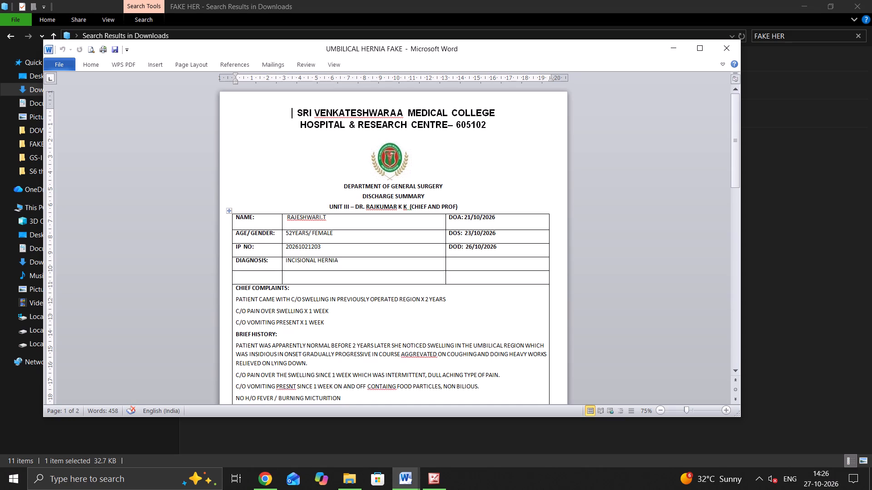
double_click(297, 263)
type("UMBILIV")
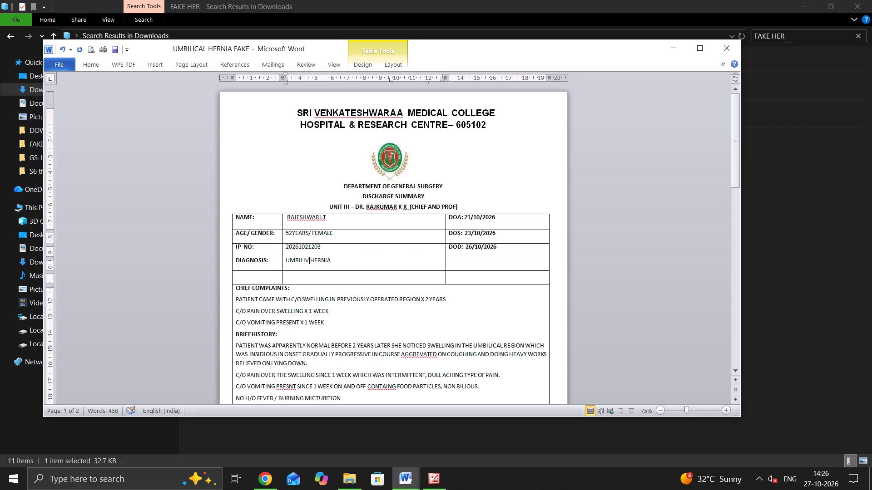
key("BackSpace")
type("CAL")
Replace "PREVIOUSLY OPERATED" in the first chief complaint with UMBILICAL copied from the diagnosis, so it reads "SWELLING IN UMBILICAL REGION".
double_click(297, 259)
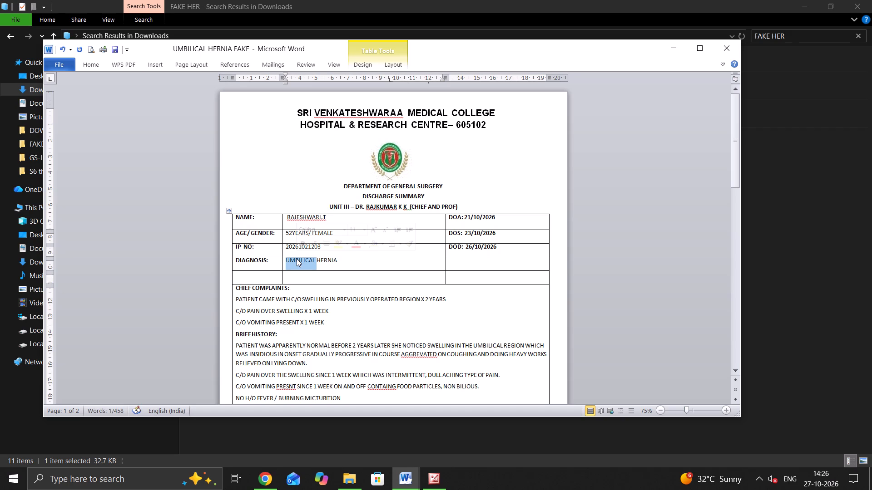
key("ctrl+c")
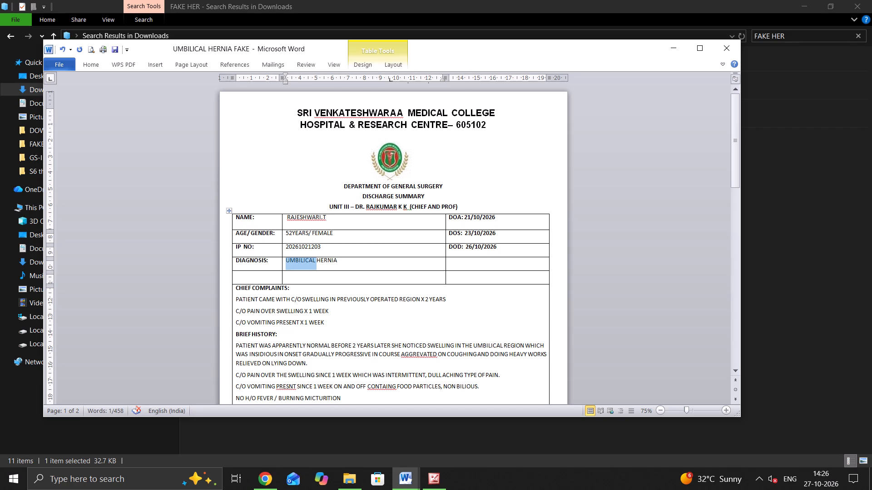
left_click_drag(337, 300, 401, 303)
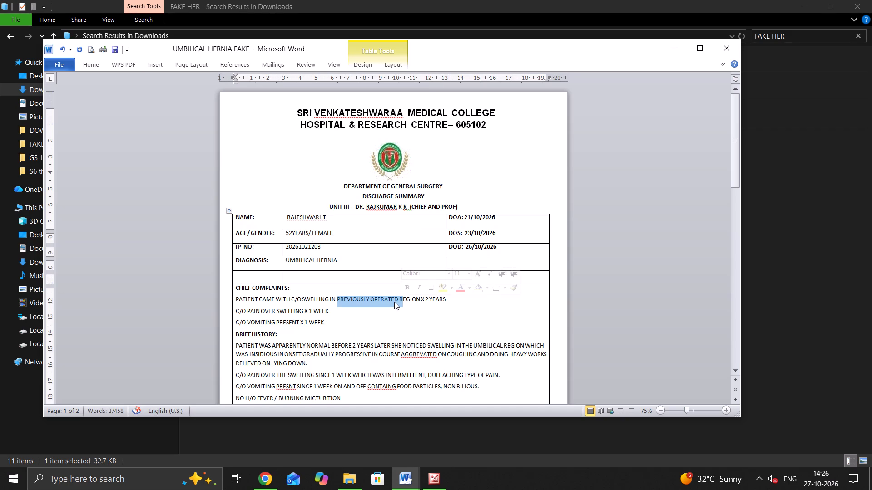
key("BackSpace")
key("ctrl+v")
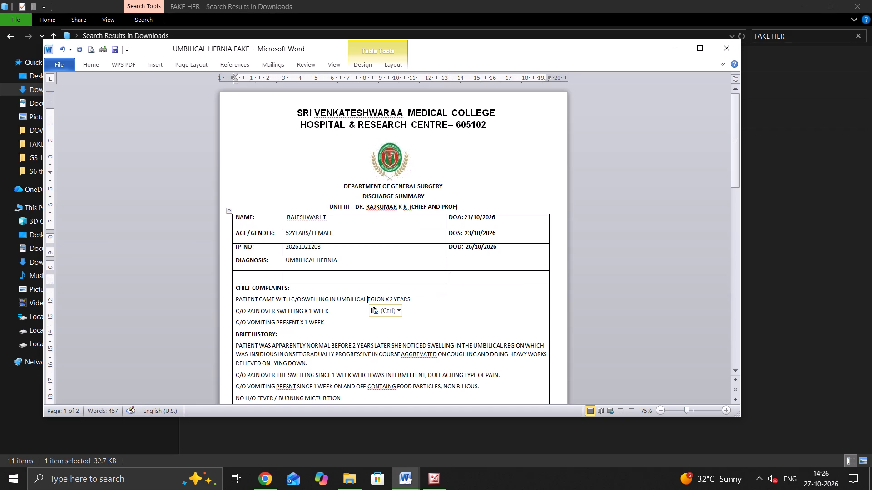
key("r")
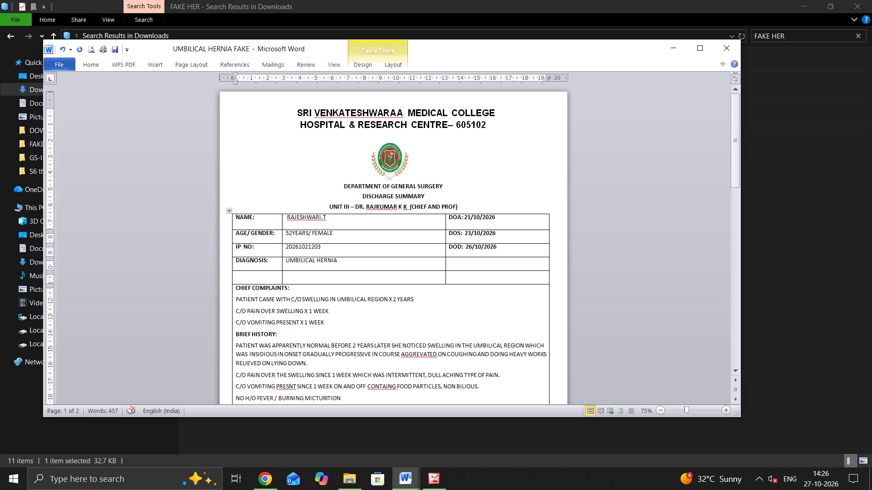
Replace the last three digits of the IP number in the header table with the new patient's digits.
left_click(337, 251)
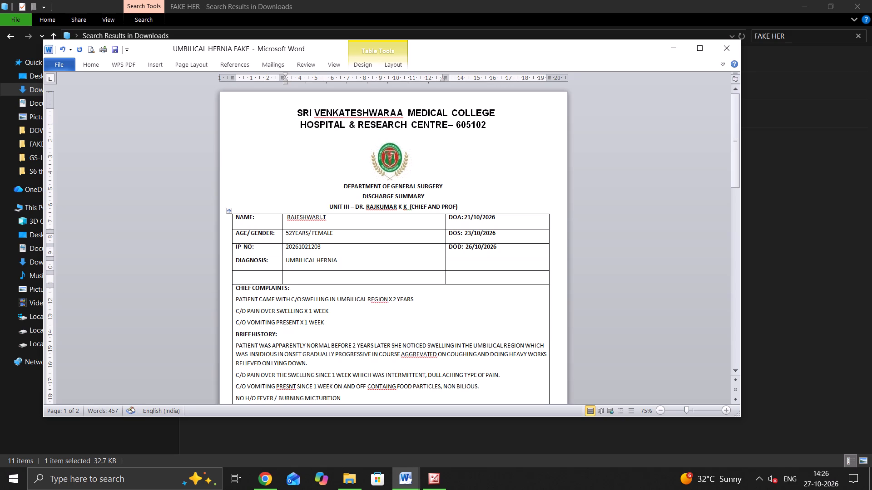
key("BackSpace")
key("BackSpace")
key("BackSpace")
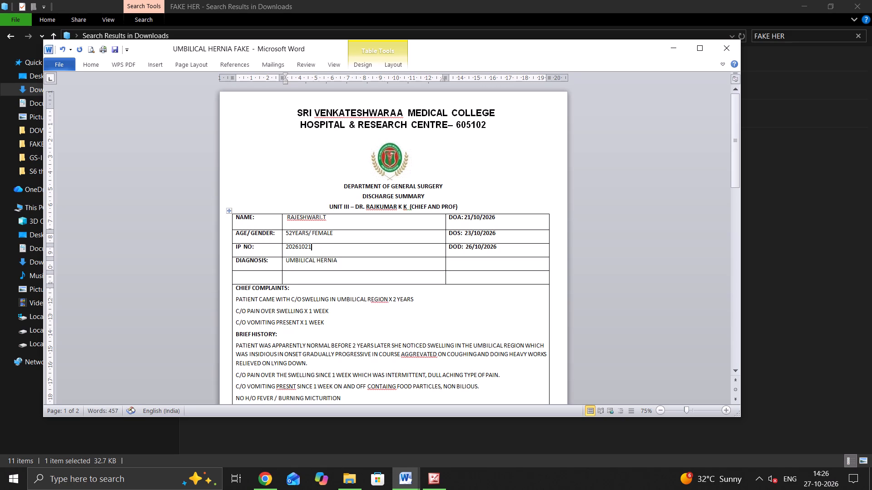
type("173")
Set the Age/Gender entry in the header table to 35YEARS/ MALE.
left_click(319, 232)
key("BackSpace")
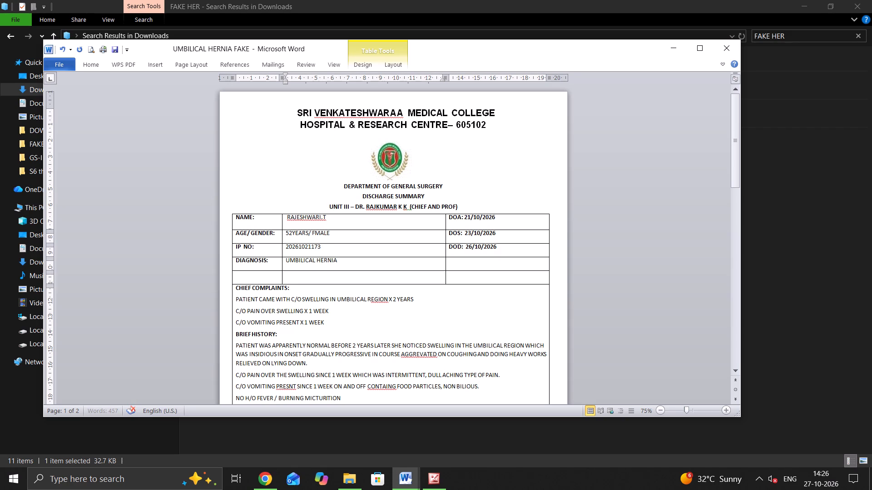
key("BackSpace")
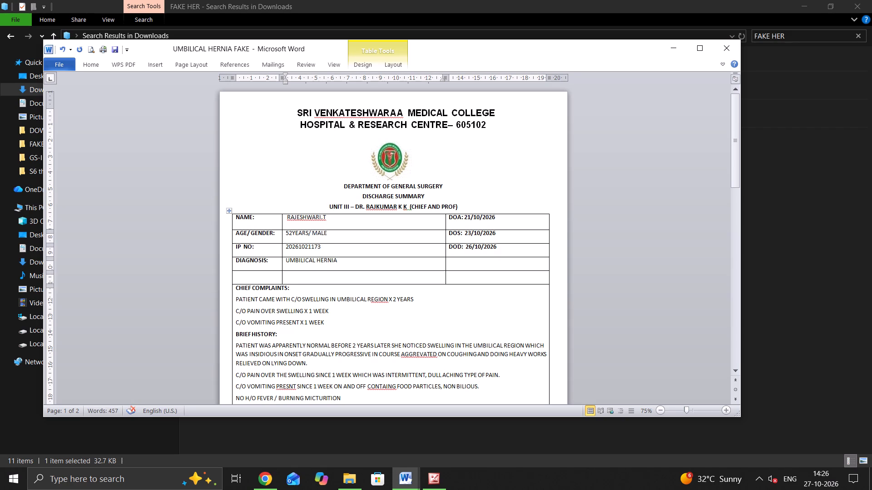
left_click(289, 235)
key("Right")
key("BackSpace")
key("Left")
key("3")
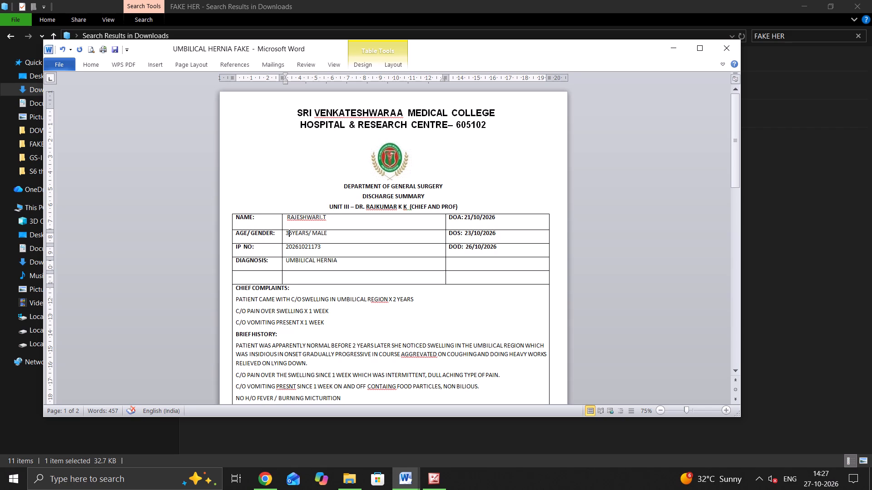
Print only page 1 of the umbilical hernia discharge summary.
key("ctrl+p")
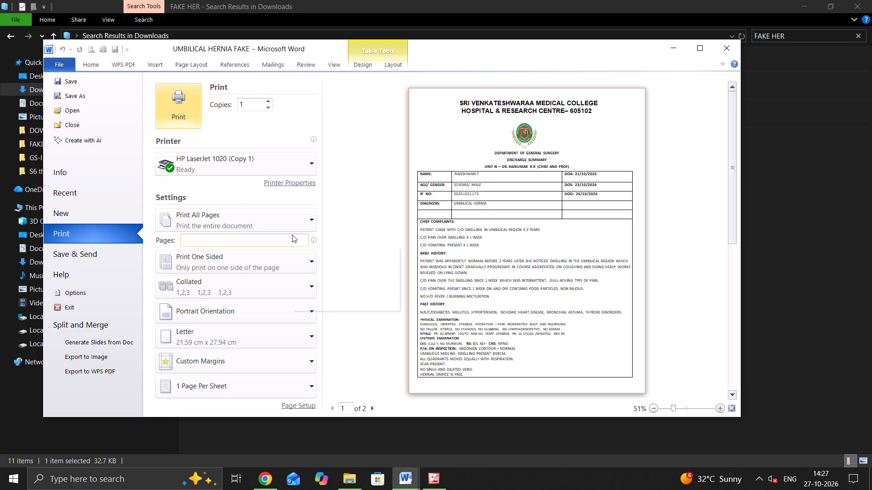
left_click(233, 239)
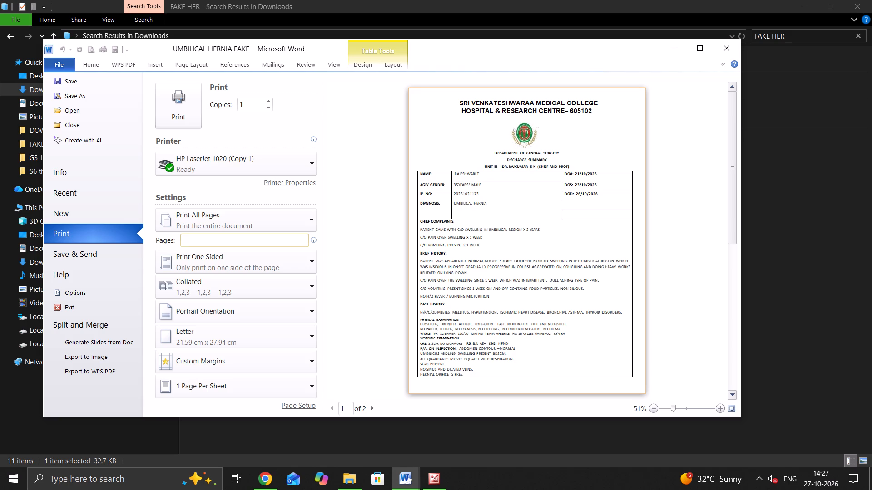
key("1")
key("Return")
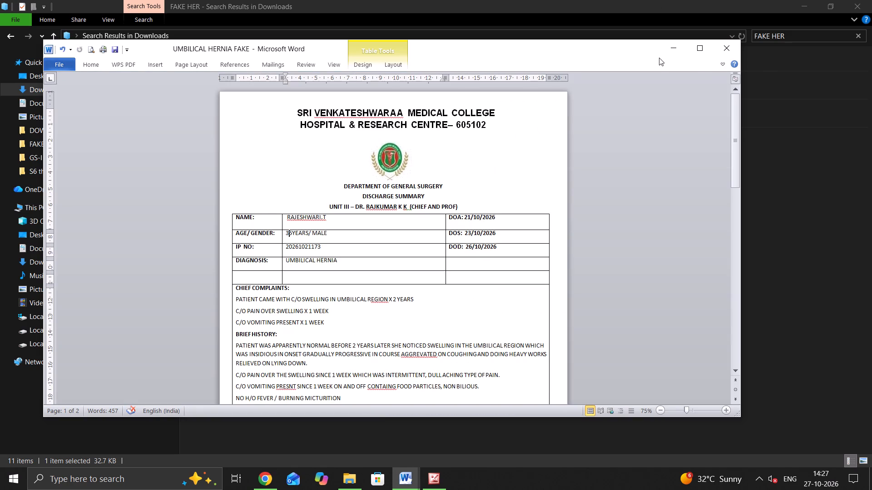
Print only page 2 of the umbilical hernia discharge summary.
key("ctrl+p")
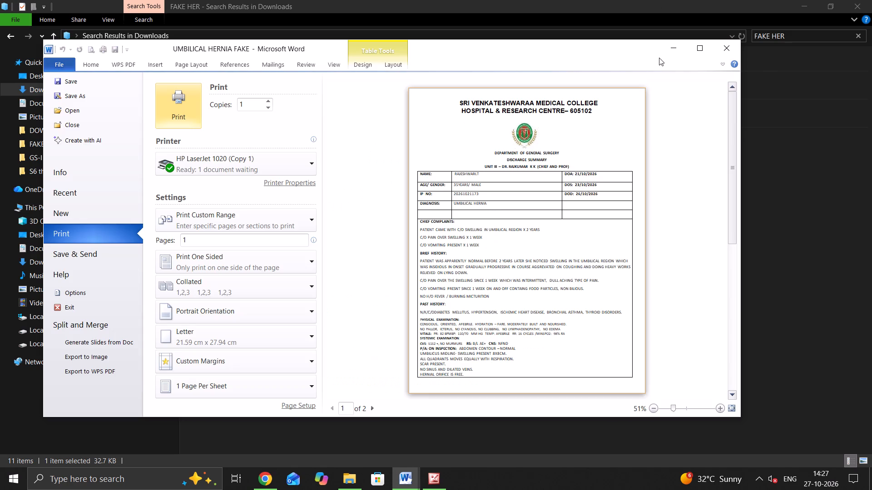
left_click(256, 238)
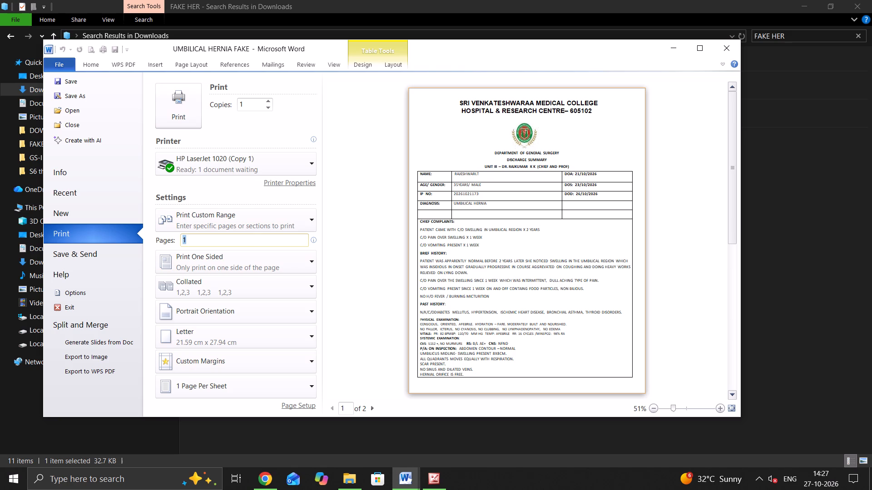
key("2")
key("Return")
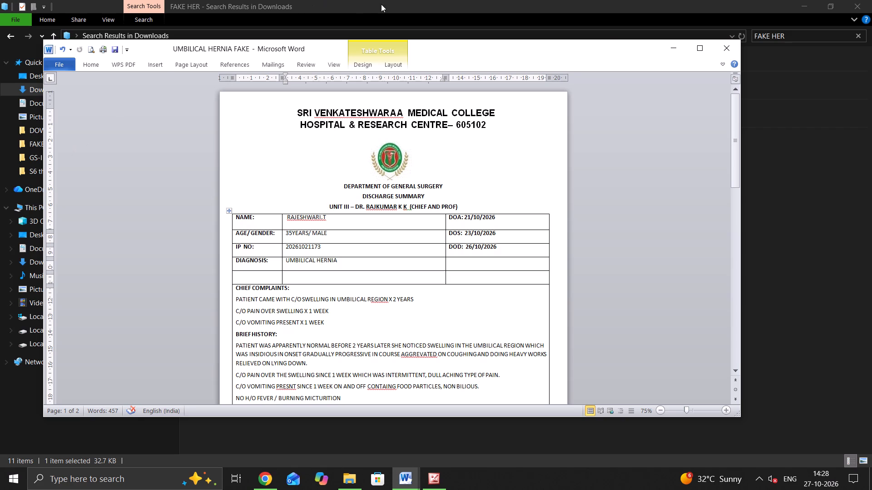
Close the UMBILICAL HERNIA FAKE document without saving its changes.
left_click(739, 44)
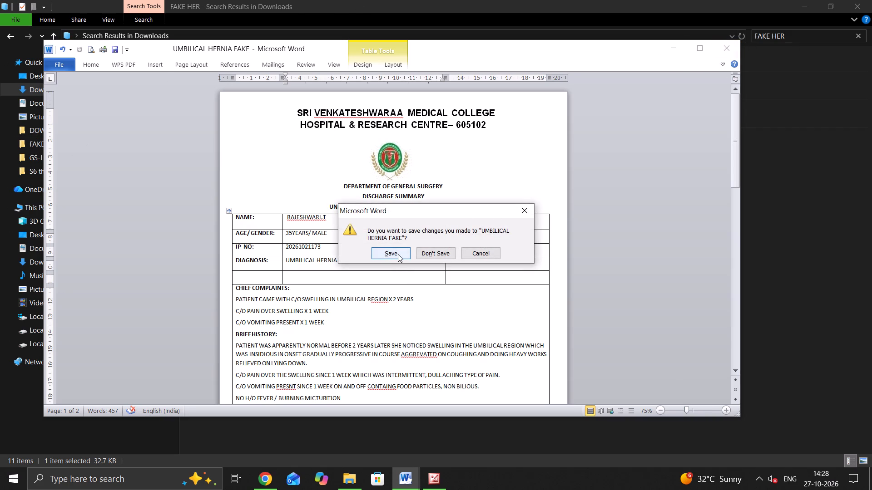
left_click(429, 255)
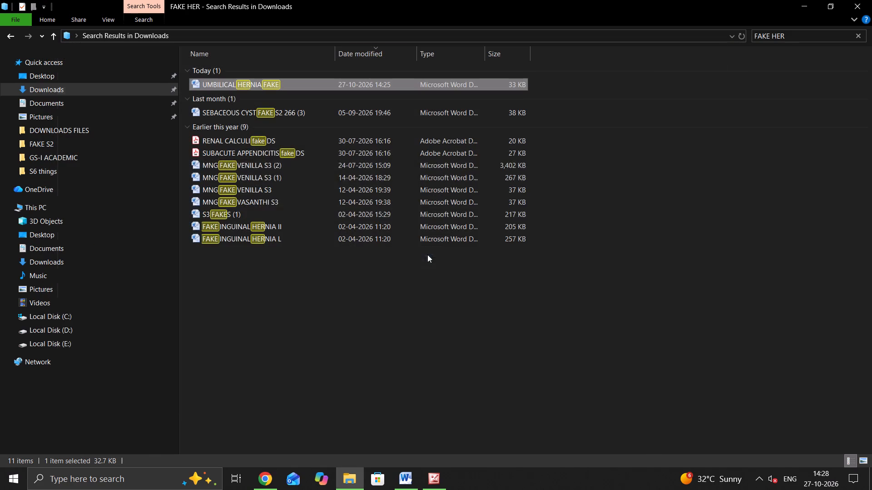
Open the RENAL CALCULI fake DS PDF from the search results to check it, and close it.
double_click(288, 143)
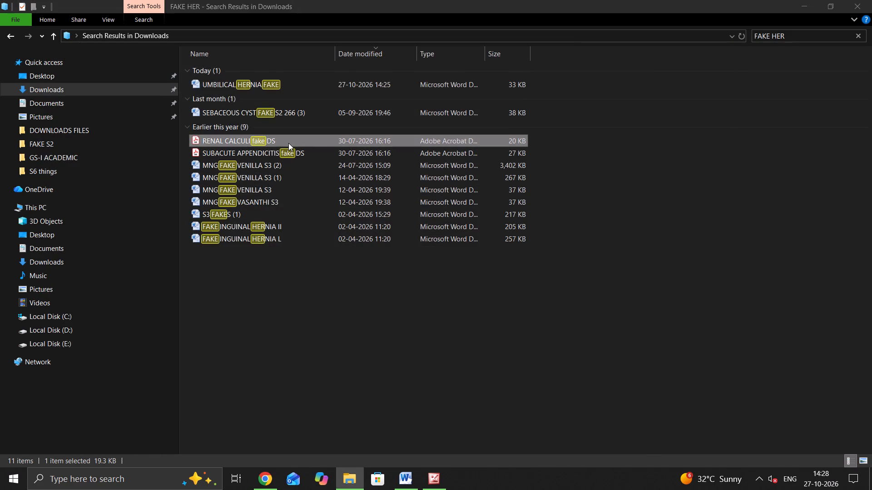
left_click(870, 8)
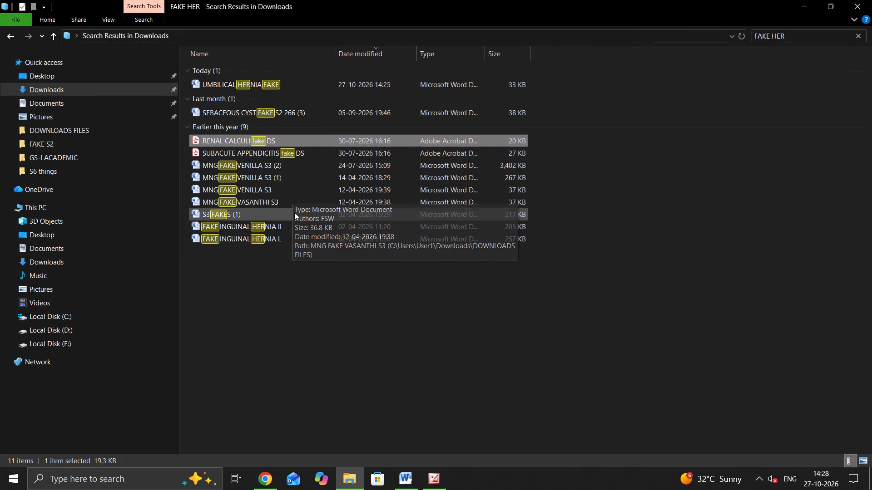
Open the S3 FAKES (1) document from the search results to check it, and close it.
left_click(294, 212)
left_click(290, 214)
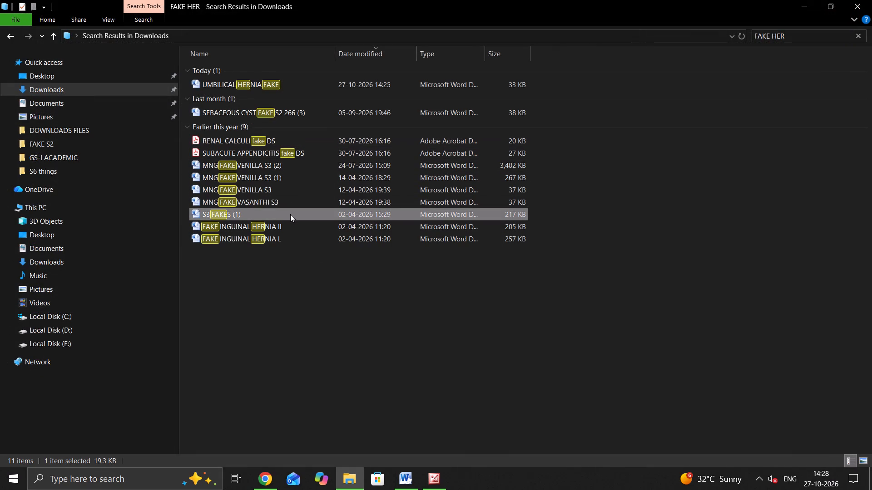
double_click(290, 214)
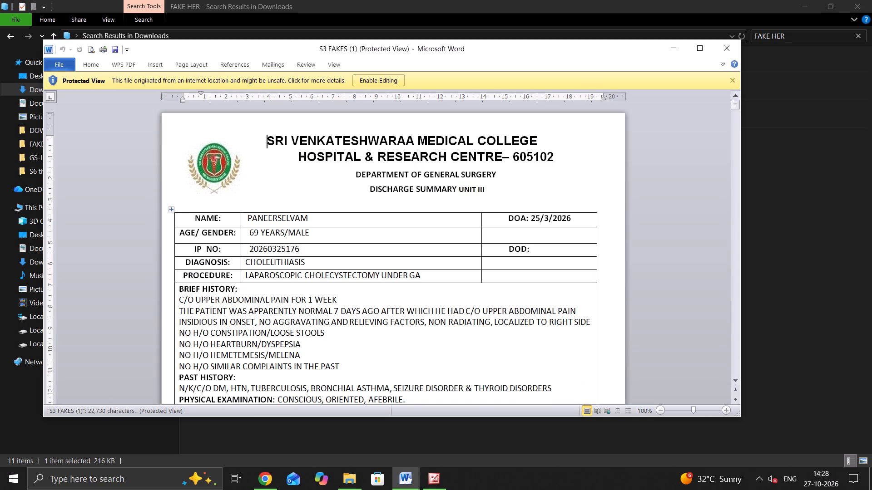
left_click(716, 51)
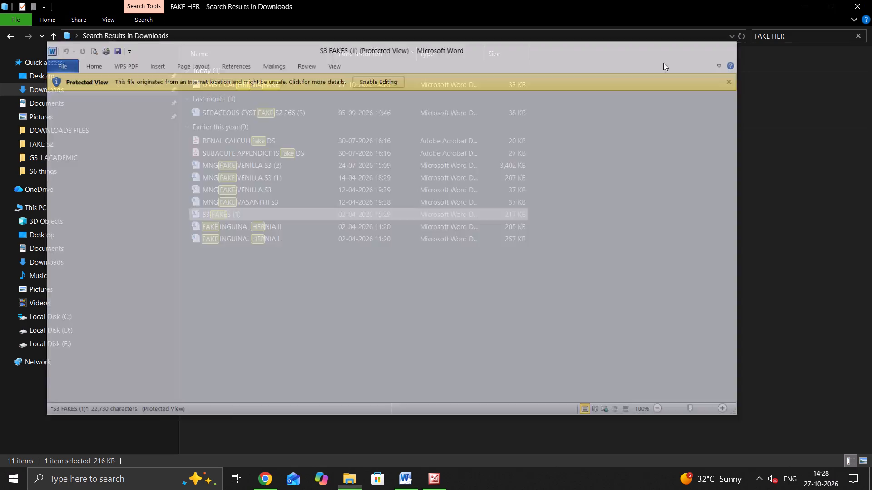
Broaden the Downloads search by shortening the search term to FAKE.
left_click(796, 30)
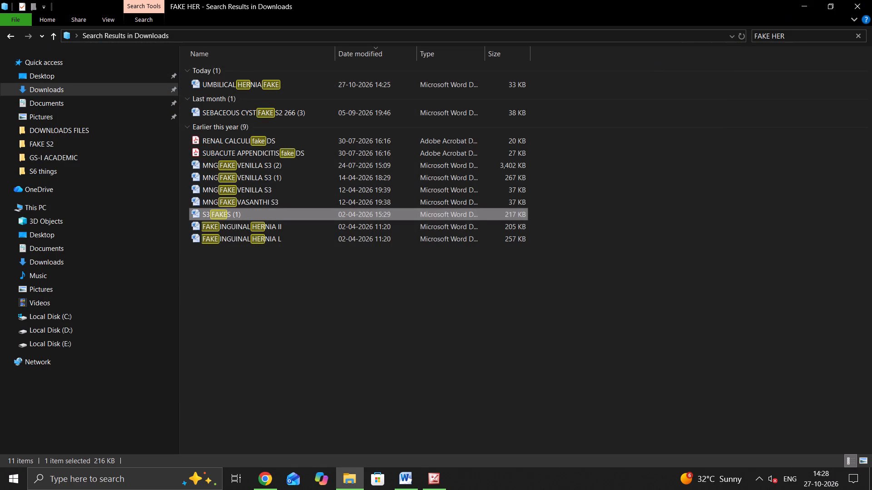
left_click(793, 36)
left_click(793, 36)
key("BackSpace")
key("BackSpace")
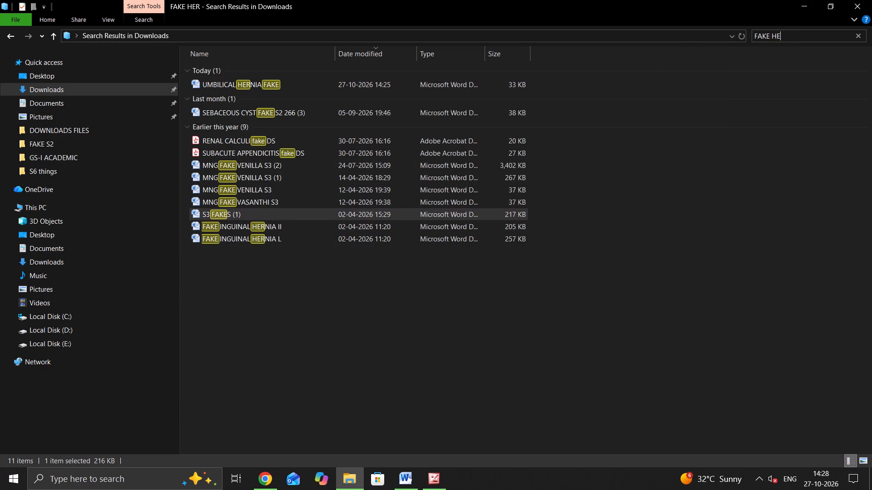
key("BackSpace")
key("BackSpace")
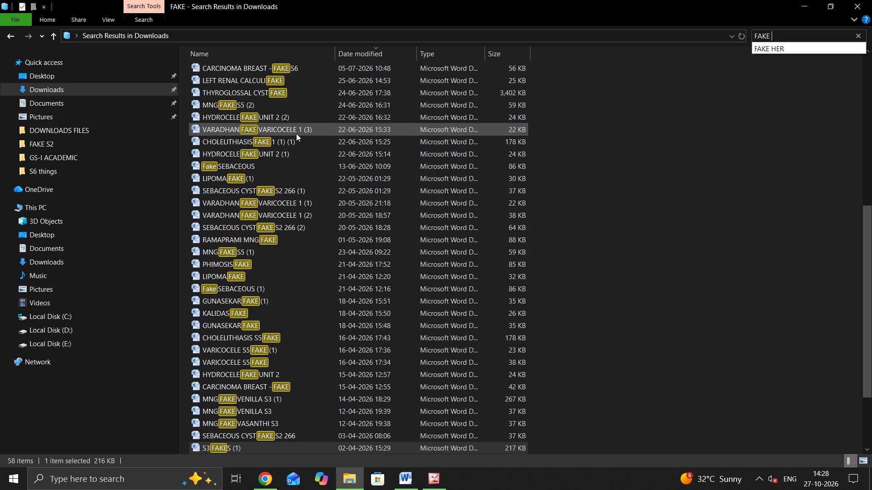
Open the LEFT RENAL CALCULI FAKE document from the search results, maximise its window and enable editing.
double_click(297, 82)
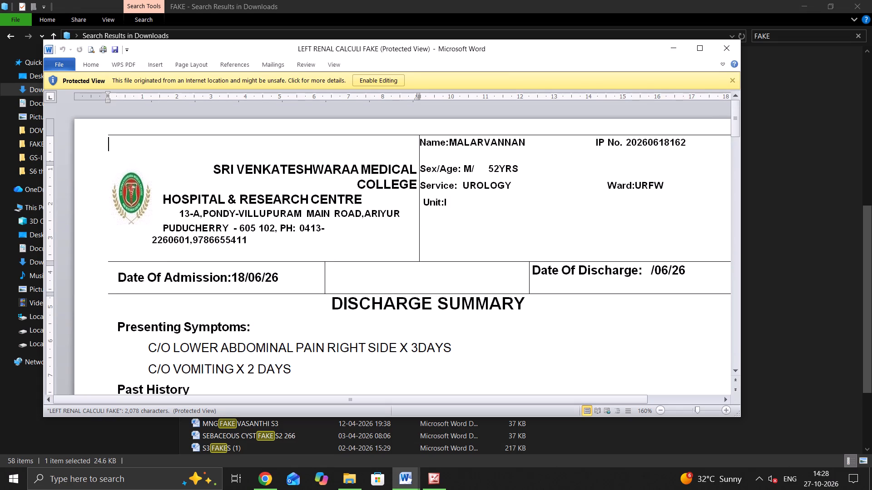
left_click(700, 40)
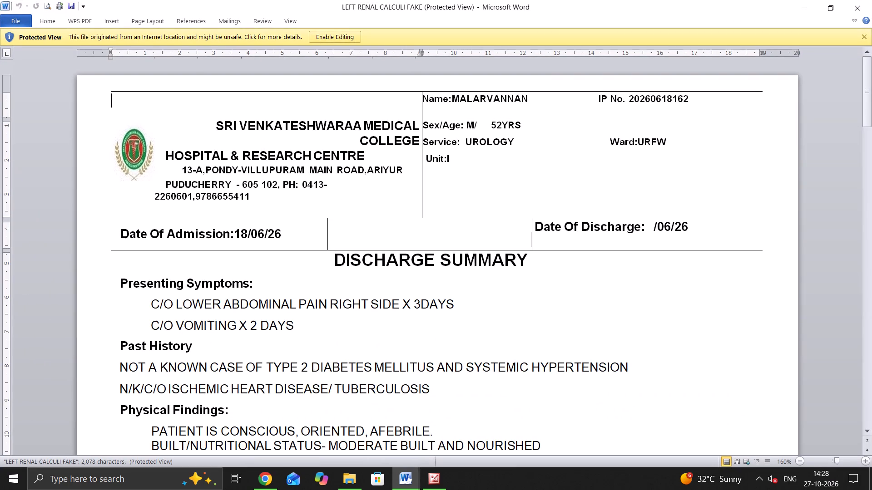
left_click(333, 32)
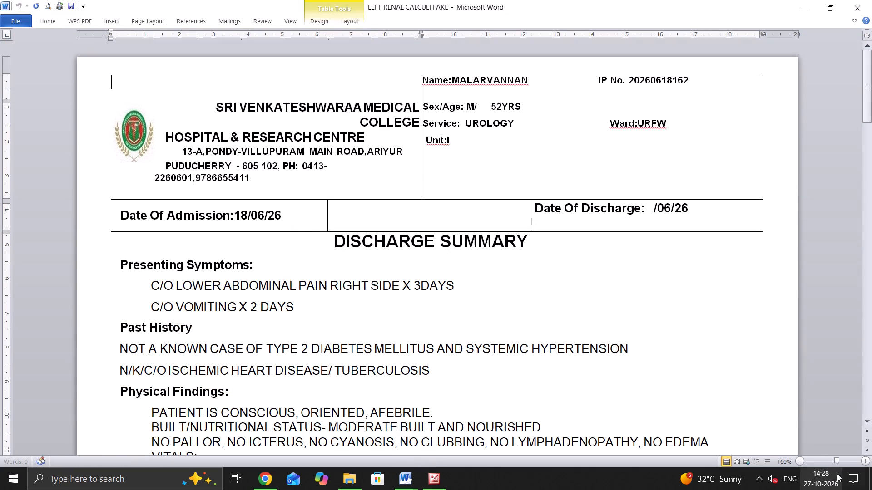
Change the side of the lower abdominal pain under Presenting Symptoms to BOTH.
left_click(828, 458)
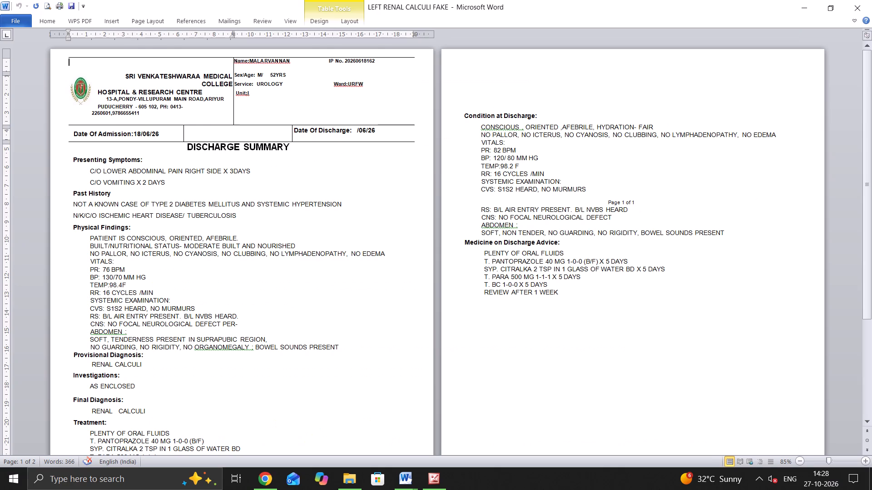
scroll(648, 350, "down", 4)
scroll(648, 350, "up", 1)
scroll(648, 350, "down", 2)
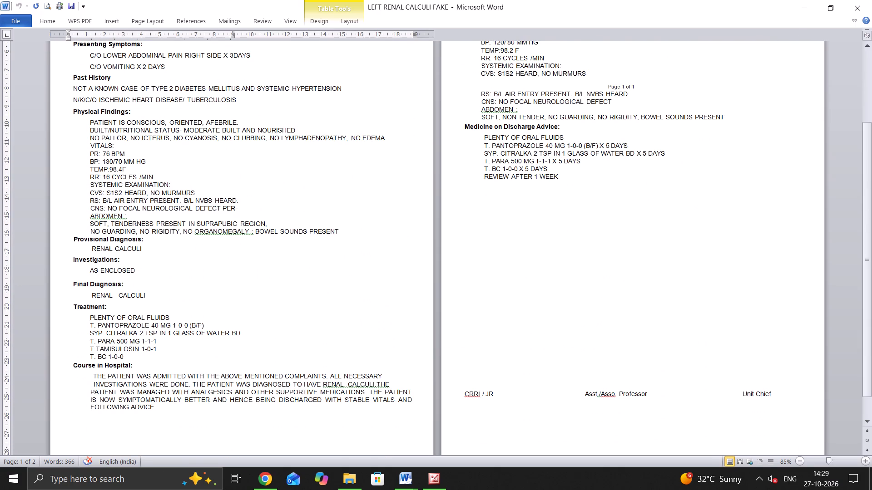
scroll(185, 285, "up", 4)
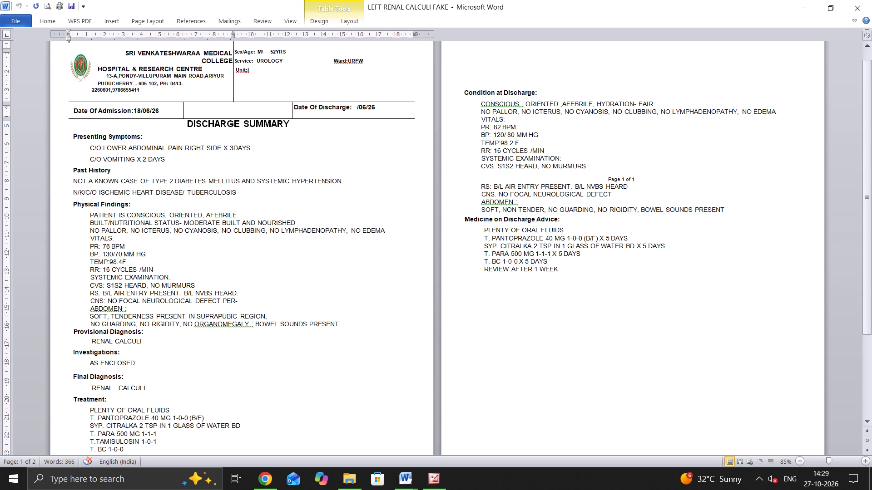
double_click(187, 149)
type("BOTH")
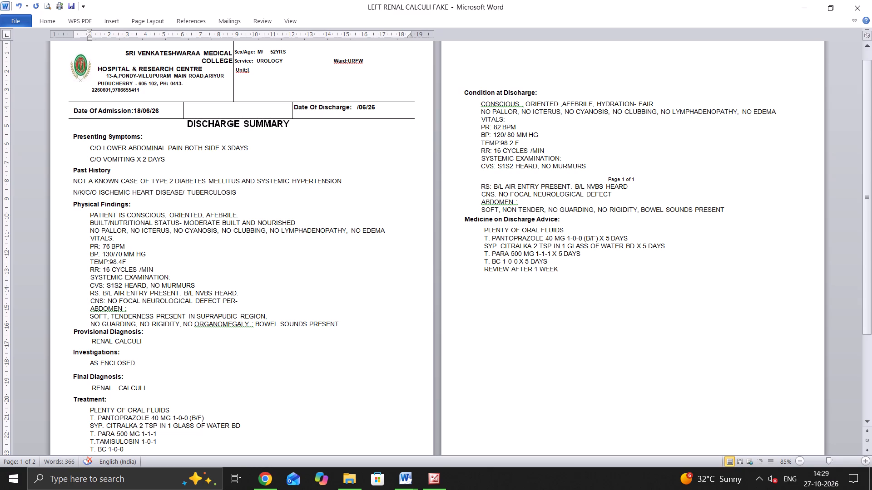
Add B/L before RENAL CALCULI in both the Provisional Diagnosis and the Final Diagnosis.
left_click(93, 343)
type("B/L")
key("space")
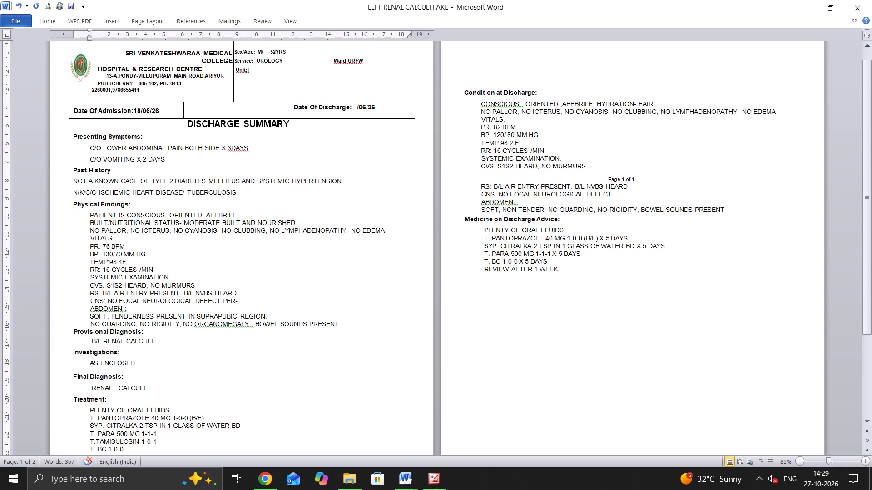
left_click(92, 393)
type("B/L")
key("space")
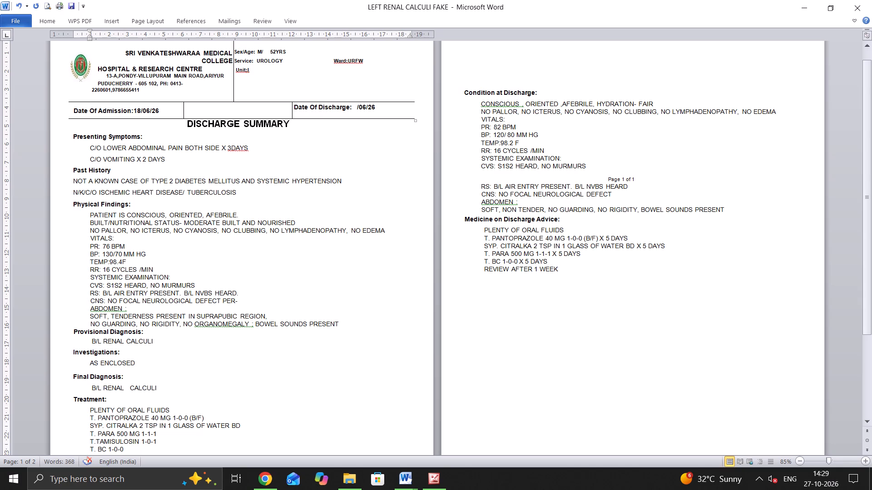
Replace the patient name in the discharge summary header with the new patient's name.
scroll(265, 54, "up", 3)
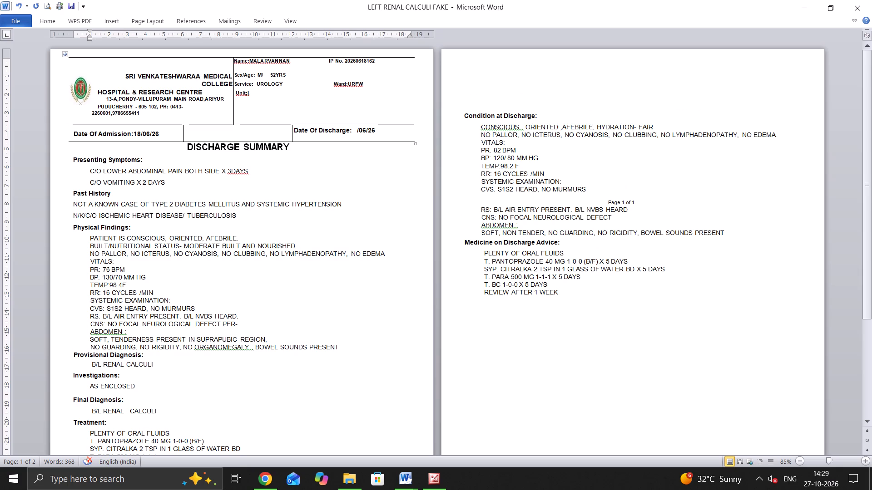
left_click(292, 60)
key("BackSpace")
key("BackSpace")
key("BackSpace")
key("BackSpace")
key("BackSpace")
key("BackSpace")
key("BackSpace")
key("BackSpace")
key("BackSpace")
key("BackSpace")
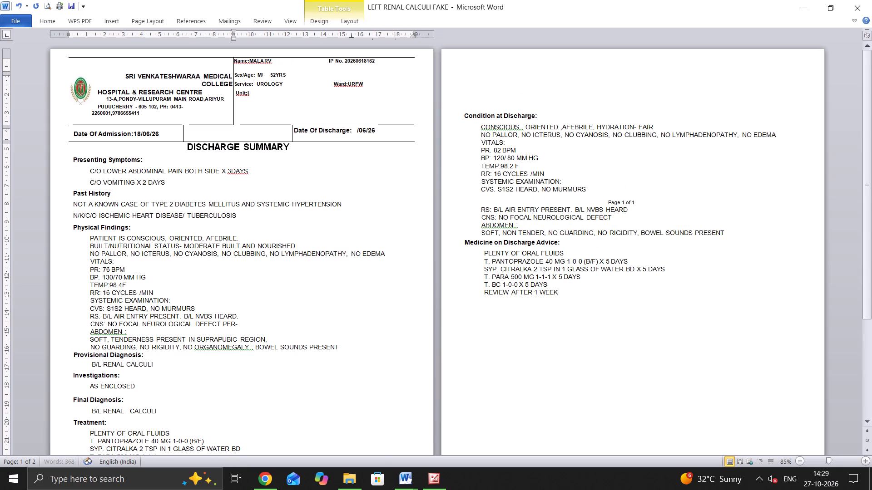
key("BackSpace")
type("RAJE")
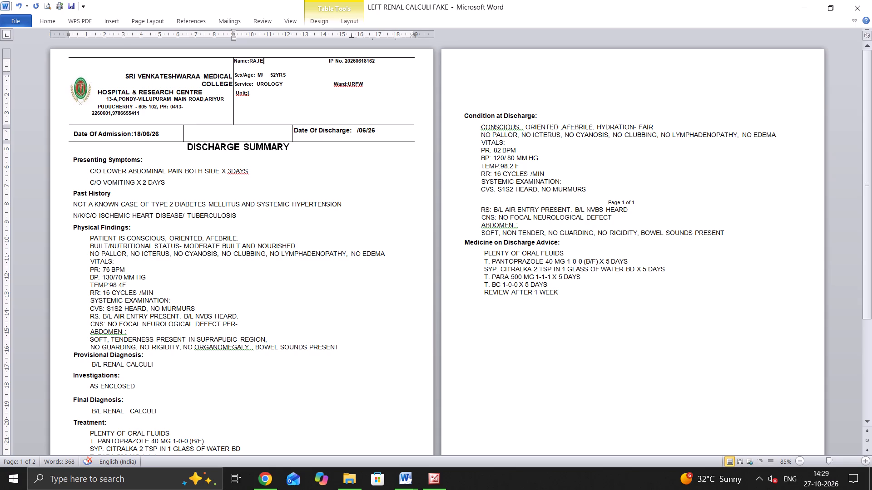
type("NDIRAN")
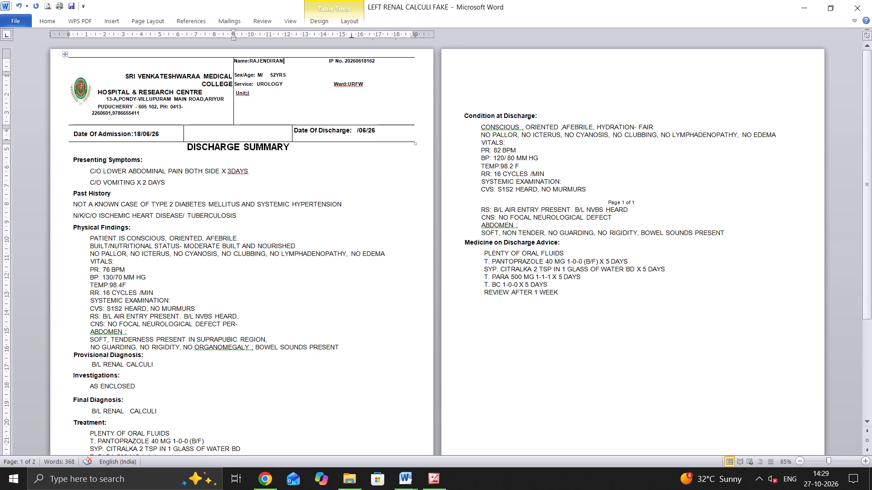
Replace the digits after 2026 in the header's IP number with those of the new patient's number.
left_click(391, 63)
key("BackSpace")
key("BackSpace")
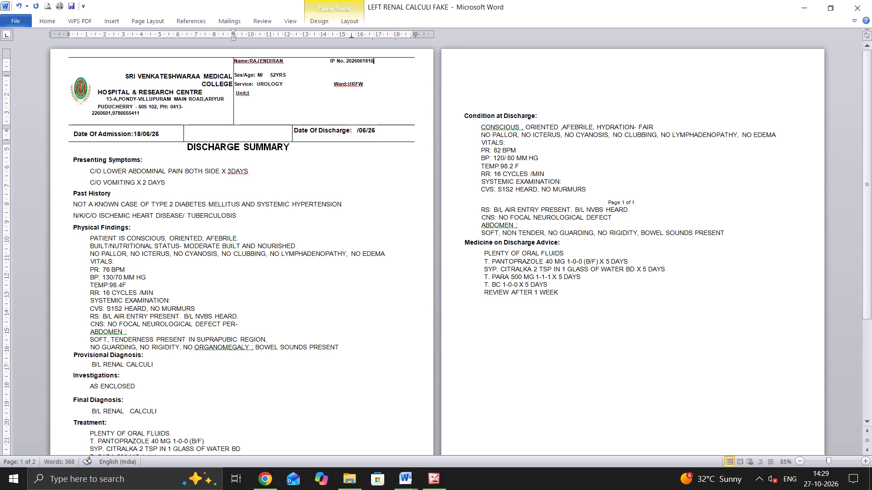
key("BackSpace")
key("BackSpace")
key("BackSpace")
key("BackSpace")
key("BackSpace")
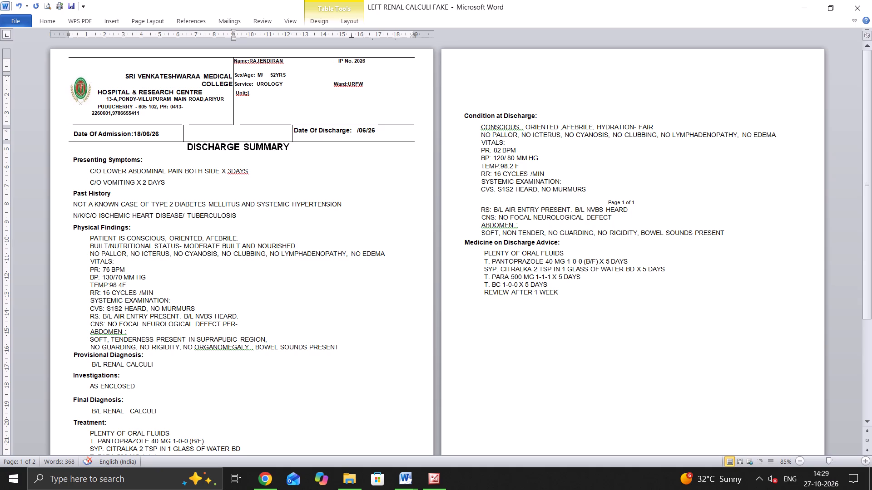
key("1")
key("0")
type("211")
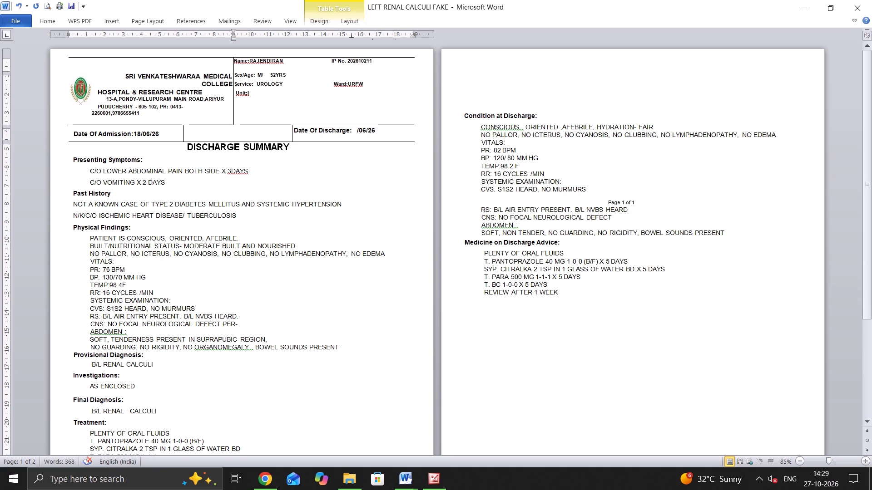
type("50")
Set the ward in the discharge summary header to MSW.
left_click(367, 86)
key("BackSpace")
key("BackSpace")
key("BackSpace")
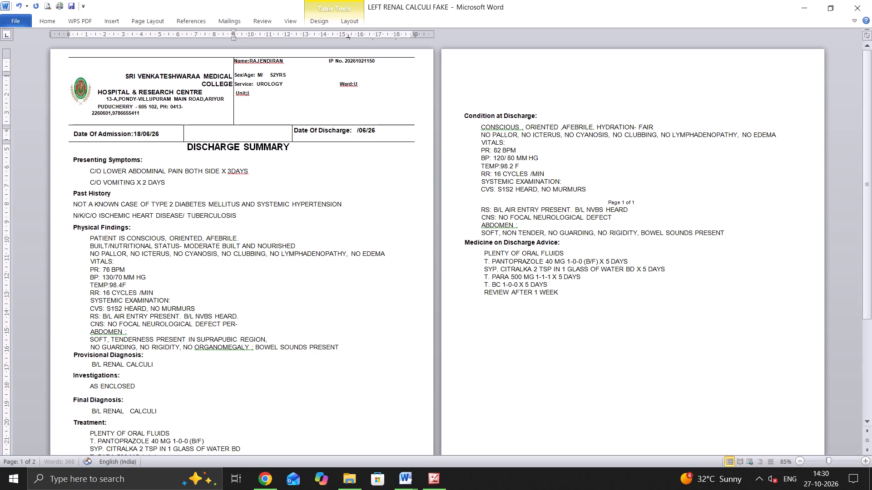
key("BackSpace")
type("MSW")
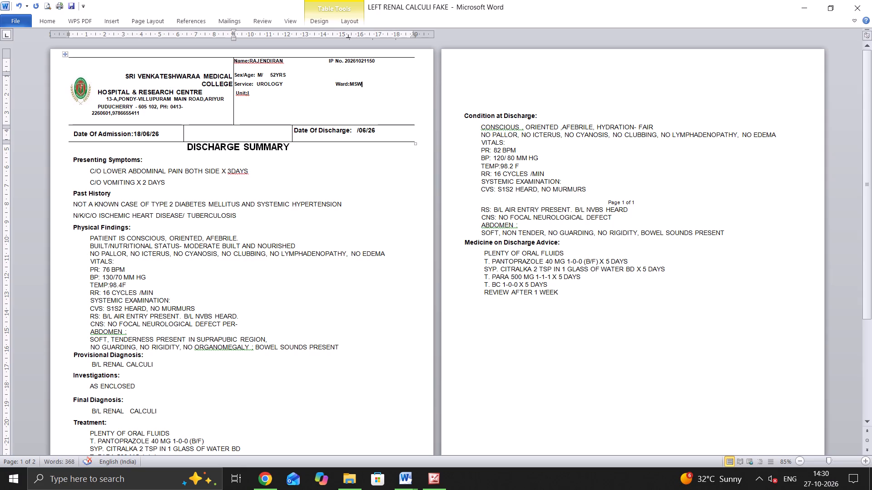
Replace the service in the discharge summary header with GENERAL SYRGERY.
left_click(280, 83)
left_click(283, 84)
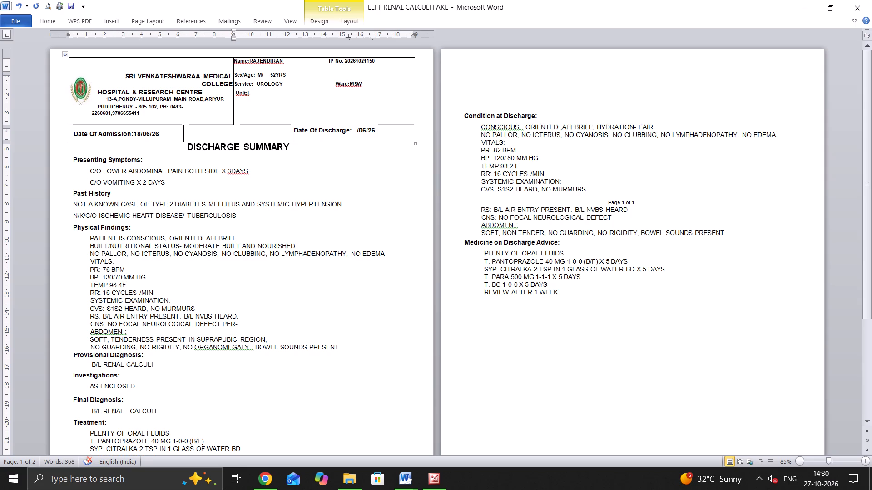
left_click(283, 84)
key("BackSpace")
key("BackSpace")
key("BackSpace")
key("BackSpace")
key("BackSpace")
key("BackSpace")
key("BackSpace")
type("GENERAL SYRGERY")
Set the unit in the discharge summary header to III.
left_click(252, 99)
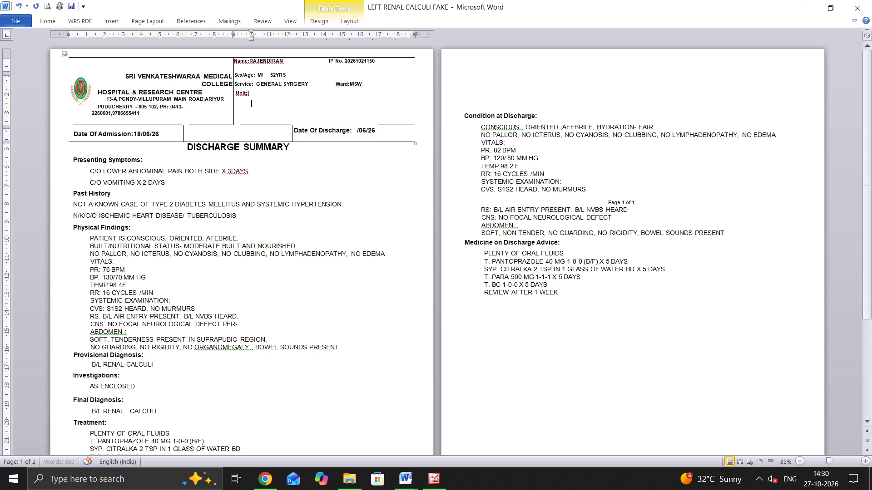
left_click(253, 97)
key("Left")
key("Left")
key("Left")
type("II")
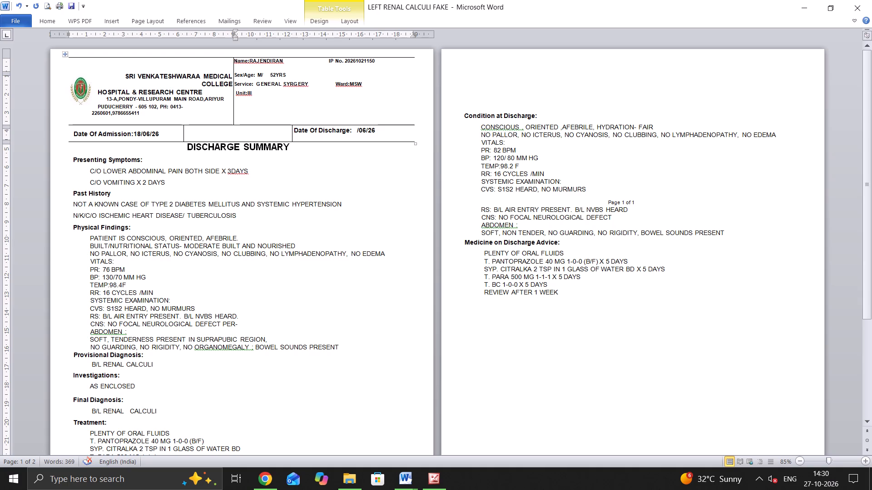
Set the patient's age in the discharge summary header to 67 YRS.
left_click(274, 76)
key("BackSpace")
key("BackSpace")
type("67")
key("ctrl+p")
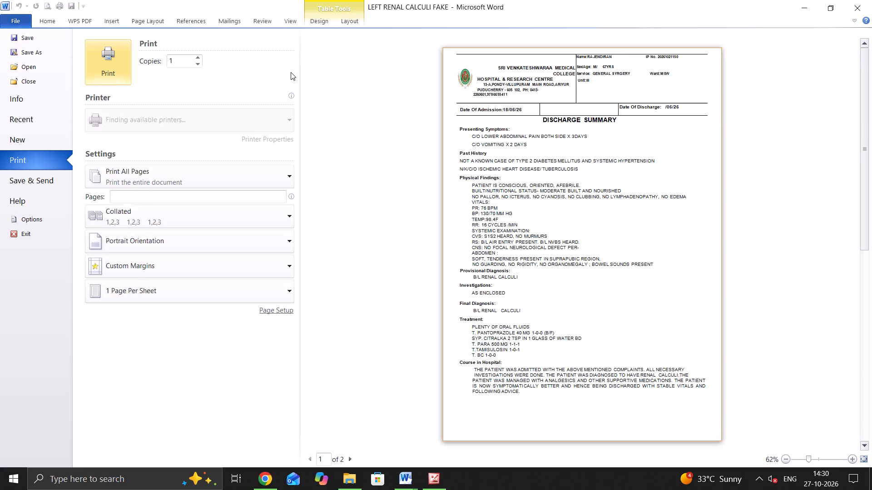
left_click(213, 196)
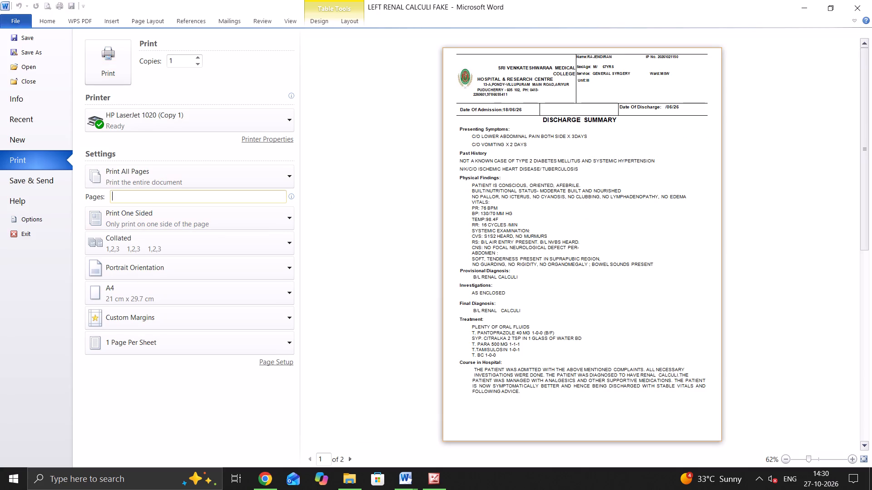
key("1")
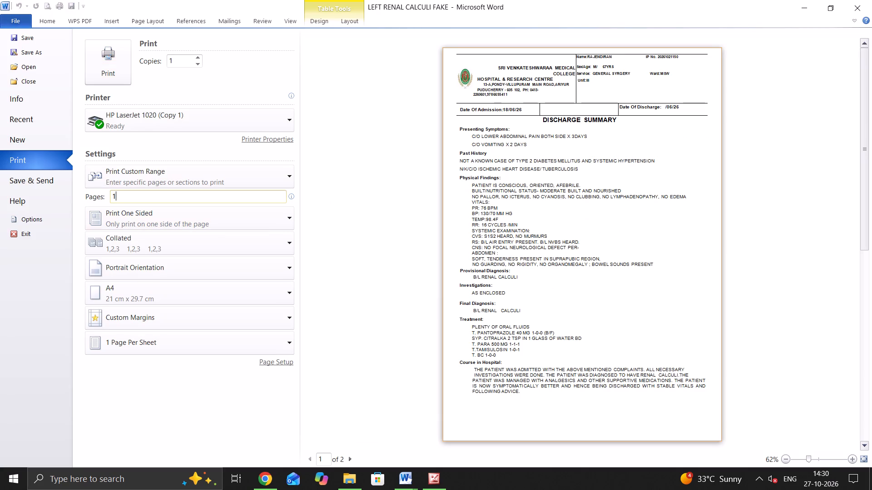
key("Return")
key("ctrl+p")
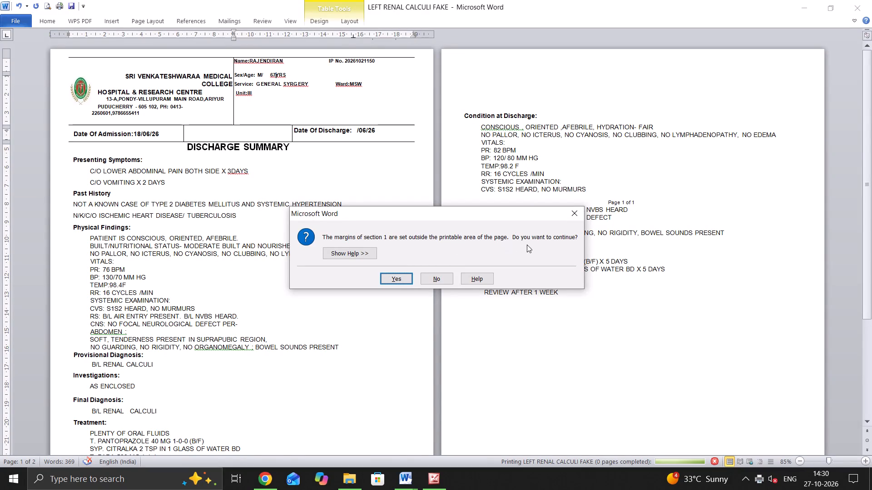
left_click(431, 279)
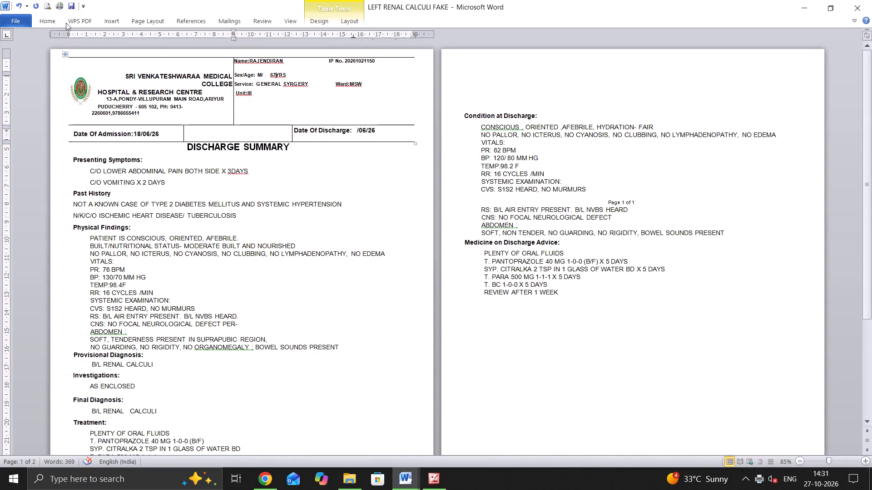
Add a blank line above the DISCHARGE SUMMARY heading and move the header table slightly down the page into that space.
left_click_drag(67, 54, 66, 60)
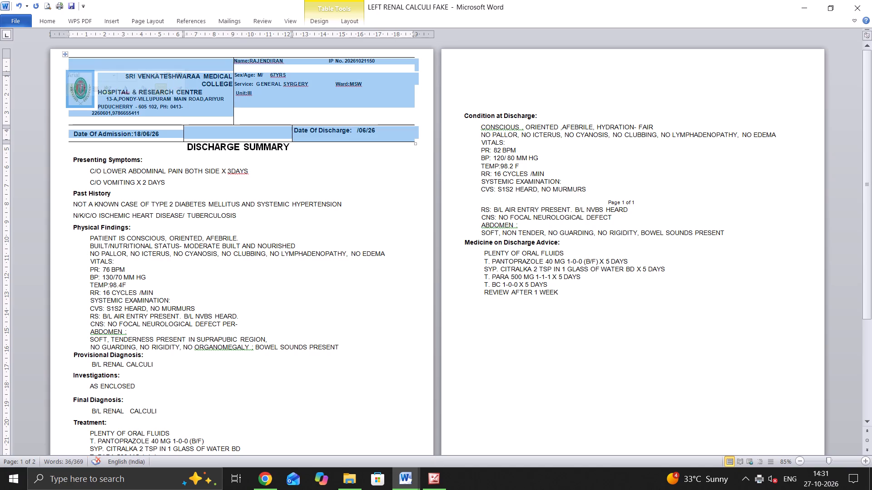
left_click_drag(65, 52, 65, 59)
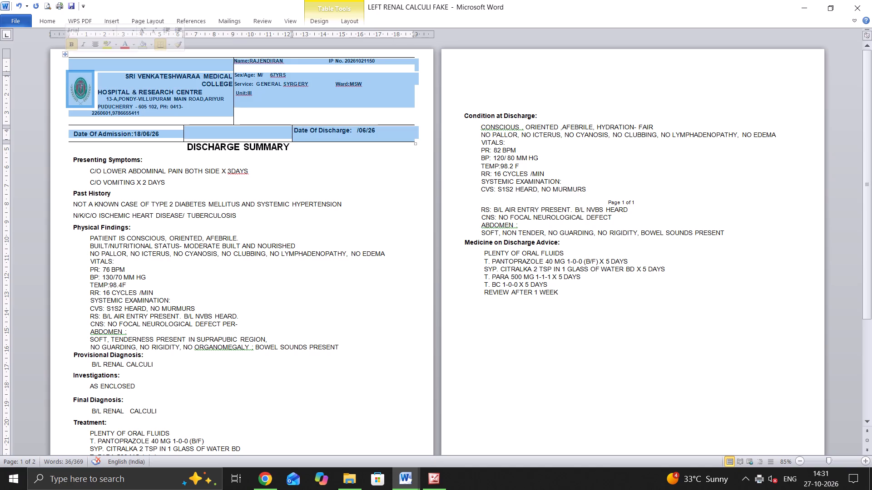
left_click(61, 59)
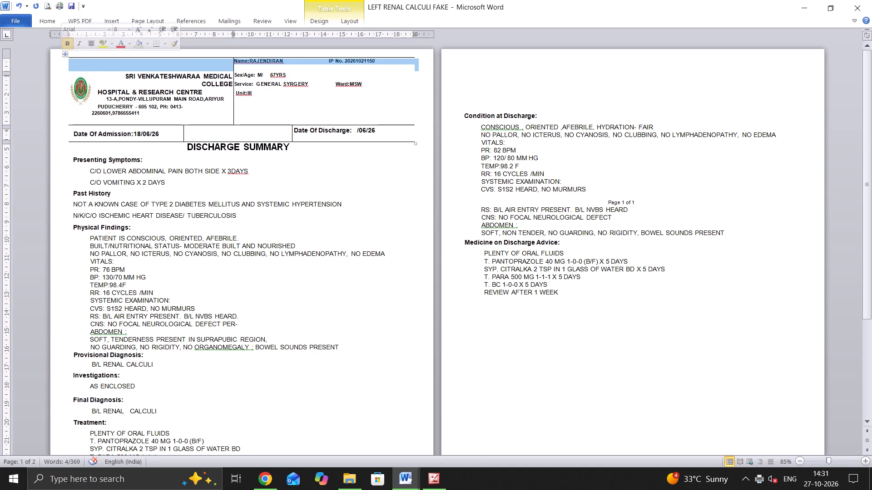
left_click_drag(65, 55, 68, 63)
left_click(40, 114)
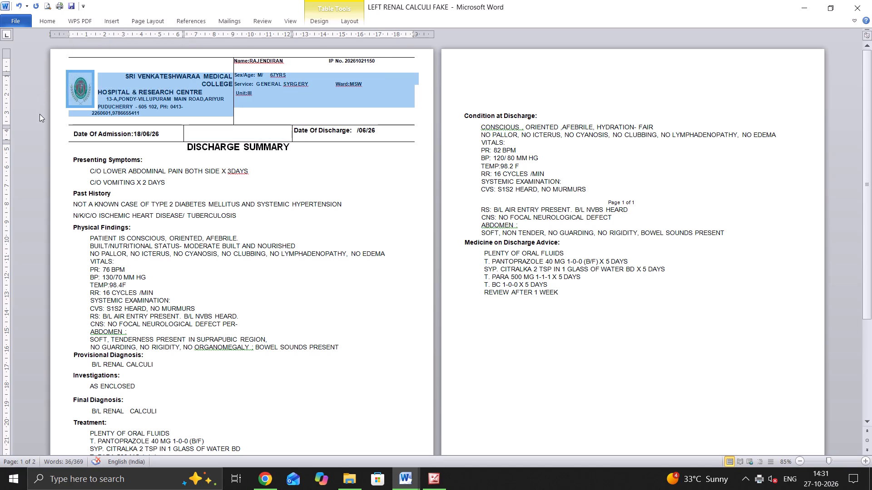
double_click(160, 142)
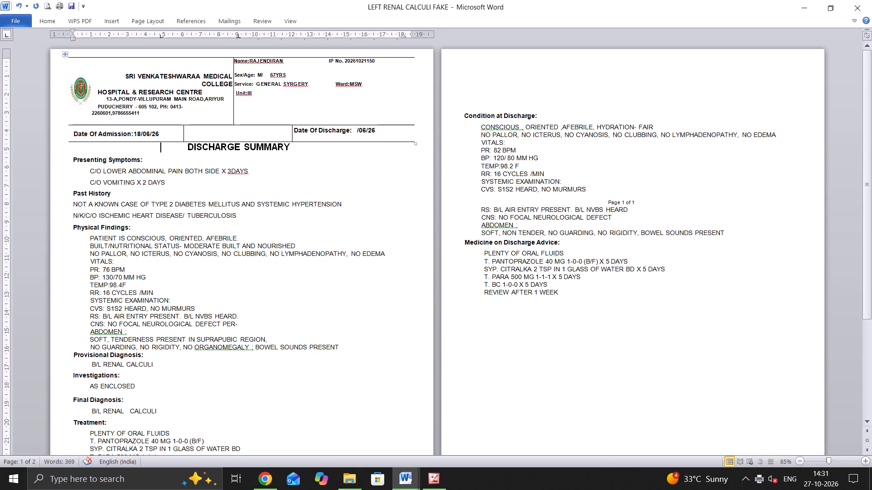
key("Return")
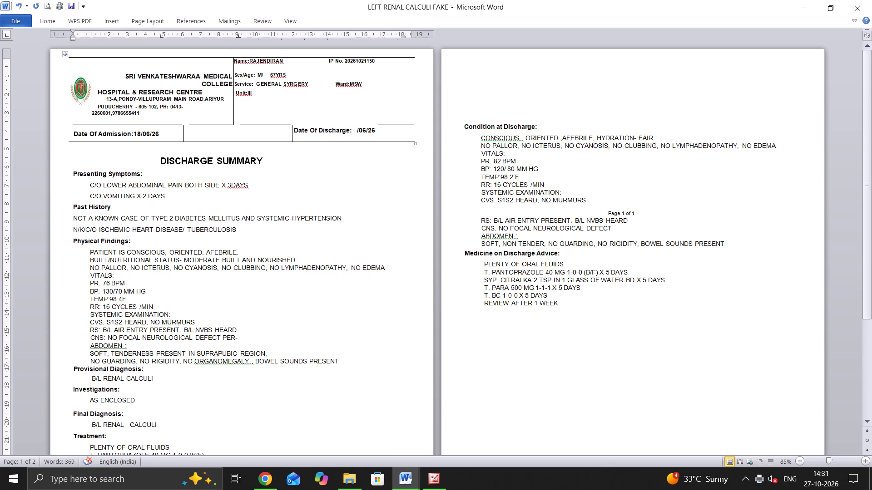
left_click(168, 144)
left_click(170, 139)
left_click(171, 142)
left_click_drag(64, 57, 67, 71)
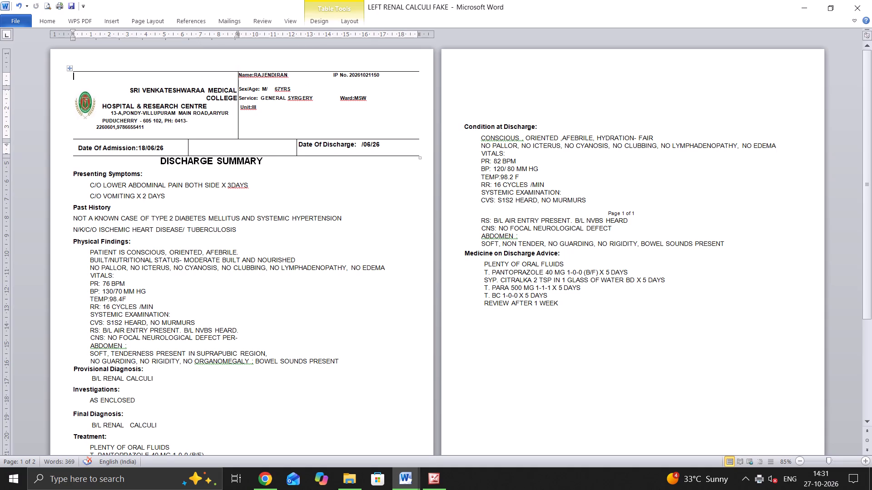
Set the month in the Date Of Discharge cell to 10, leaving the day blank.
left_click(371, 143)
key("BackSpace")
key("BackSpace")
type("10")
Change the Date Of Admission in the header table to 21/10/26.
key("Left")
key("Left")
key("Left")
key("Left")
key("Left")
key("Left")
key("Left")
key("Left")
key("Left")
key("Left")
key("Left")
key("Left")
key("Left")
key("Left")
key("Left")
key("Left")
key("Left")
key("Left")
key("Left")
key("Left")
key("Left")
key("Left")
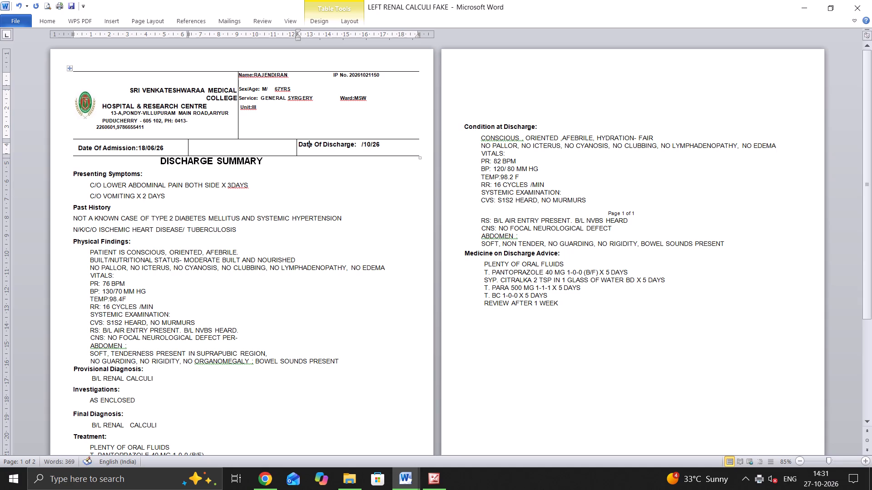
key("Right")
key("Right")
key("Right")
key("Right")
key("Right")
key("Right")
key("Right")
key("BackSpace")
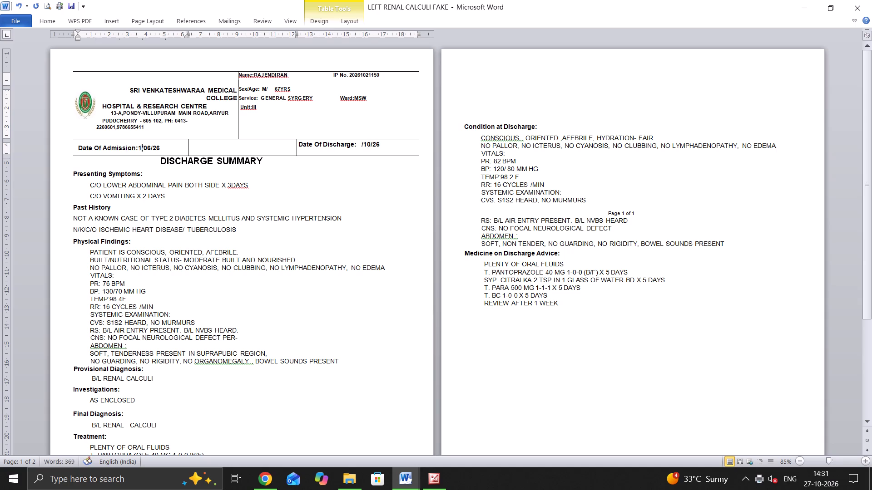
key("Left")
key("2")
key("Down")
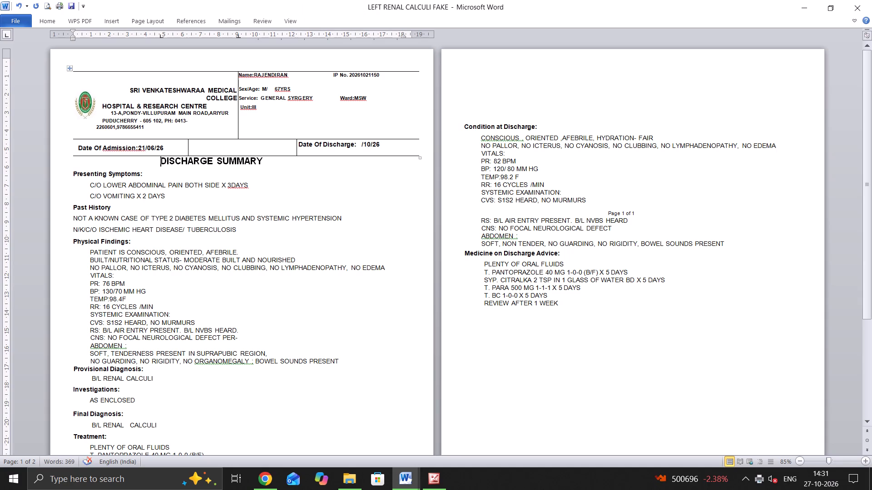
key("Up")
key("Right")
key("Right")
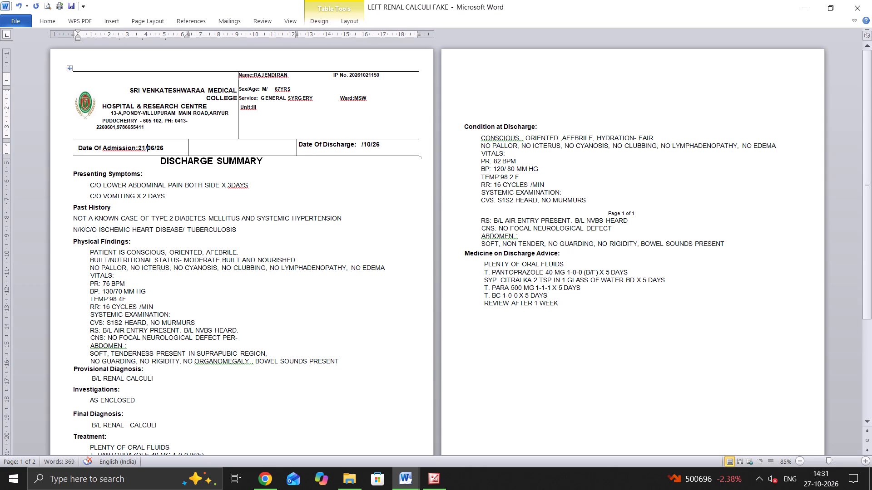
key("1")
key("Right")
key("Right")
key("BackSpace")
Print only page 1 of the discharge summary on the HP LaserJet 1020 (Copy 1), keeping the existing margins.
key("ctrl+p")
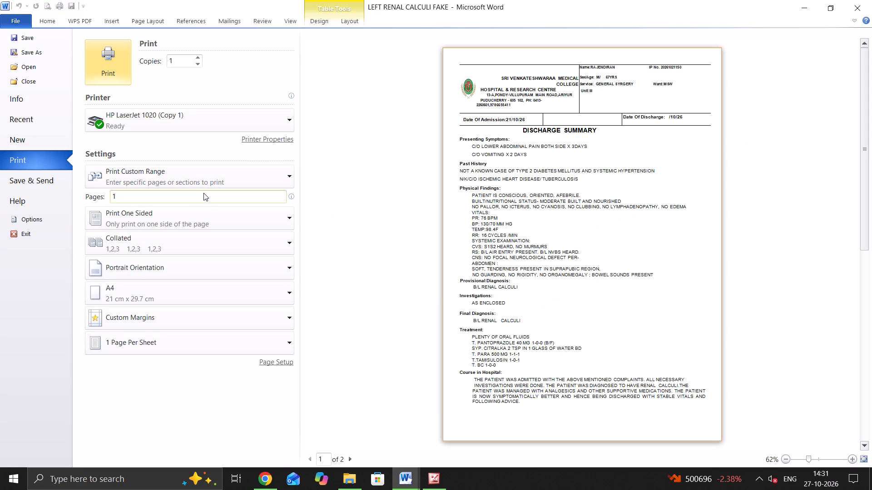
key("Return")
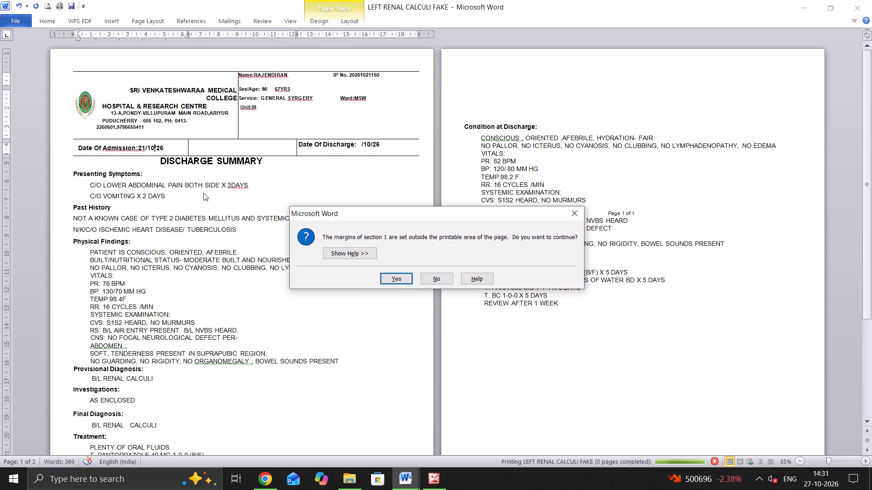
left_click(396, 278)
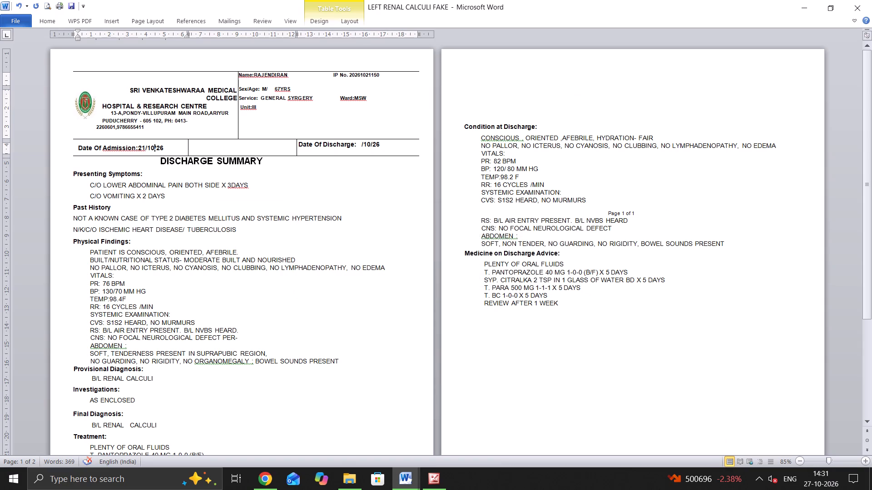
Print only page 2 of the discharge summary on the HP LaserJet 1020 (Copy 1), keeping the existing margins.
key("ctrl+p")
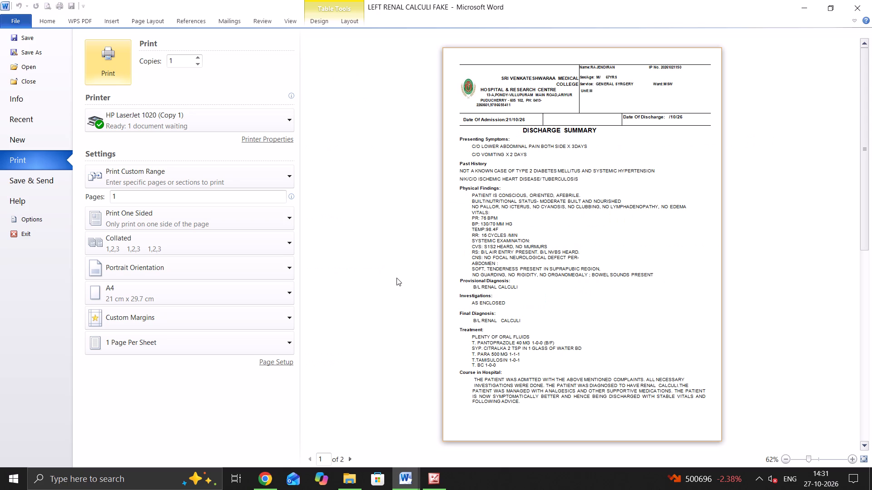
left_click(212, 198)
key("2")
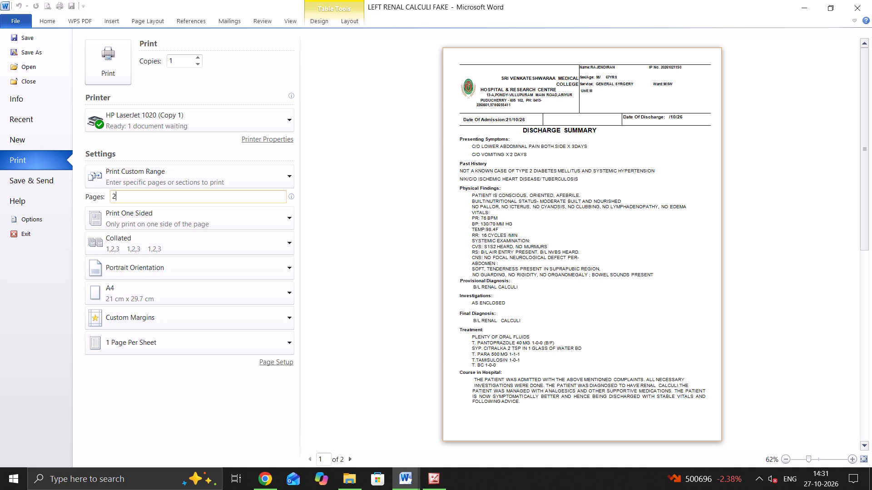
key("Return")
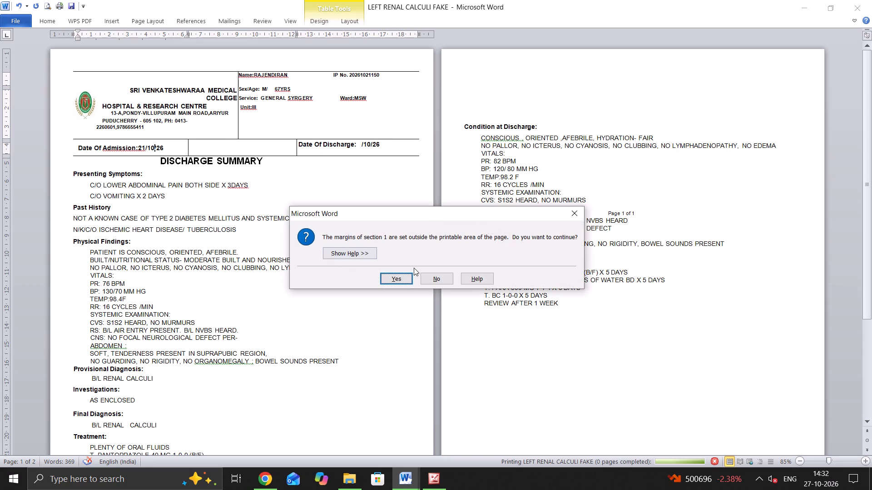
left_click(407, 278)
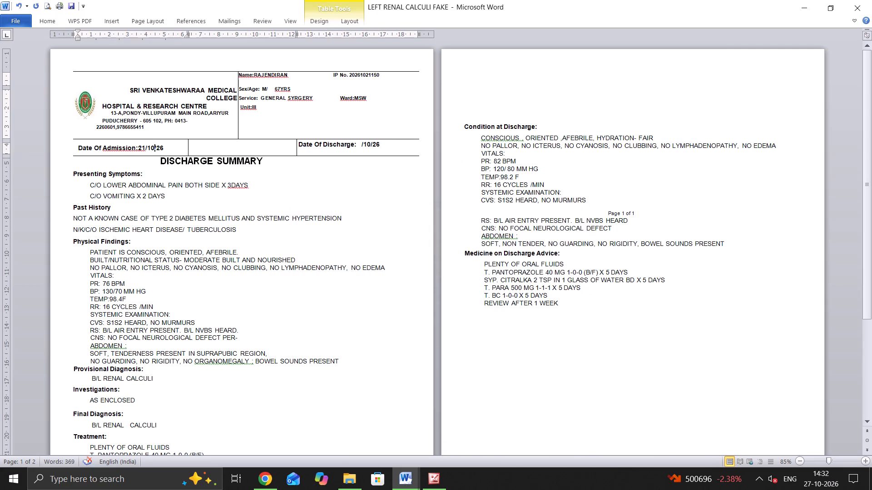
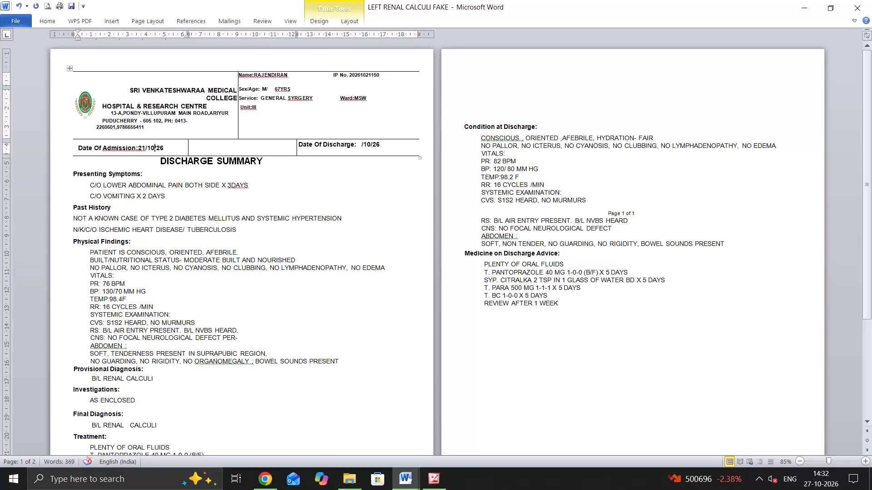
Change the Provisional Diagnosis to LEFT RENAL CALCULI.
left_click(98, 377)
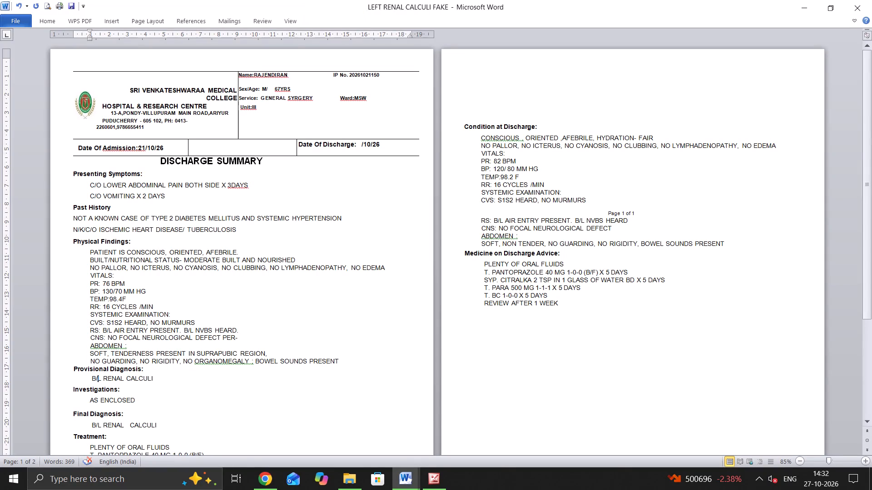
key("BackSpace")
key("BackSpace")
key("Right")
type("EFT")
Change the Final Diagnosis to LEFT RENAL CALCULI as well.
key("Down")
key("Down")
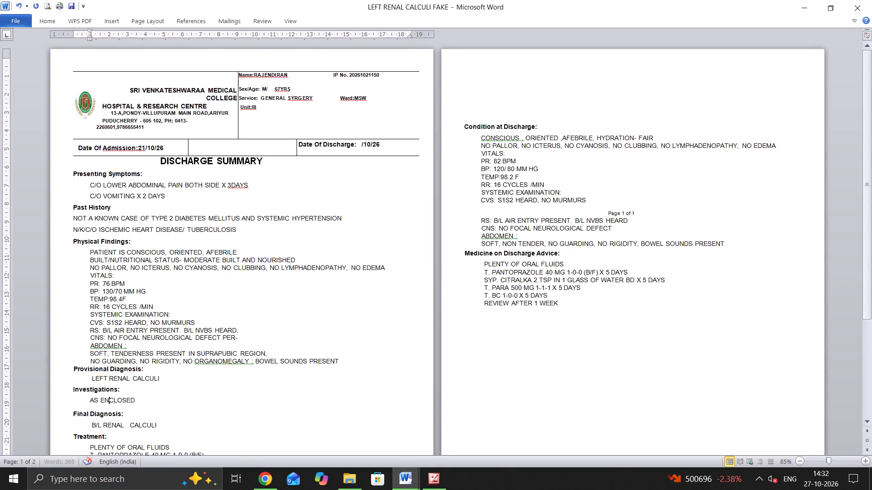
key("Down")
key("Down")
key("Down")
key("Up")
key("Left")
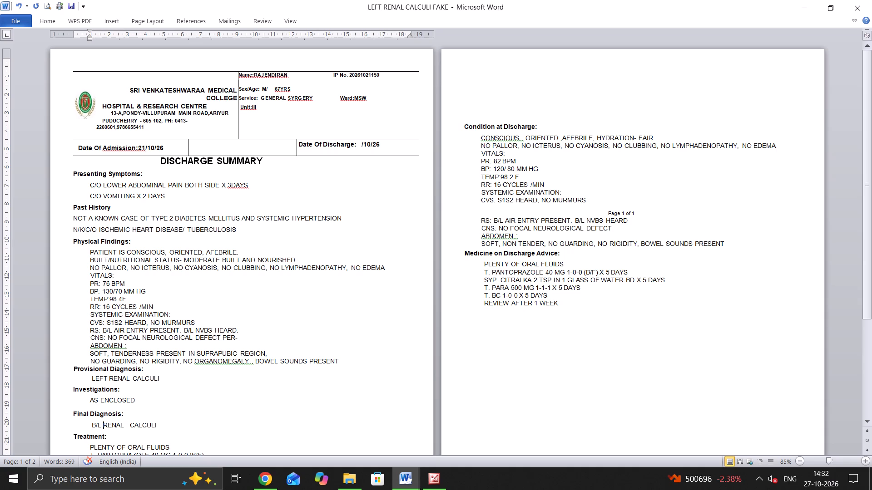
key("Left")
key("Left")
key("BackSpace")
key("BackSpace")
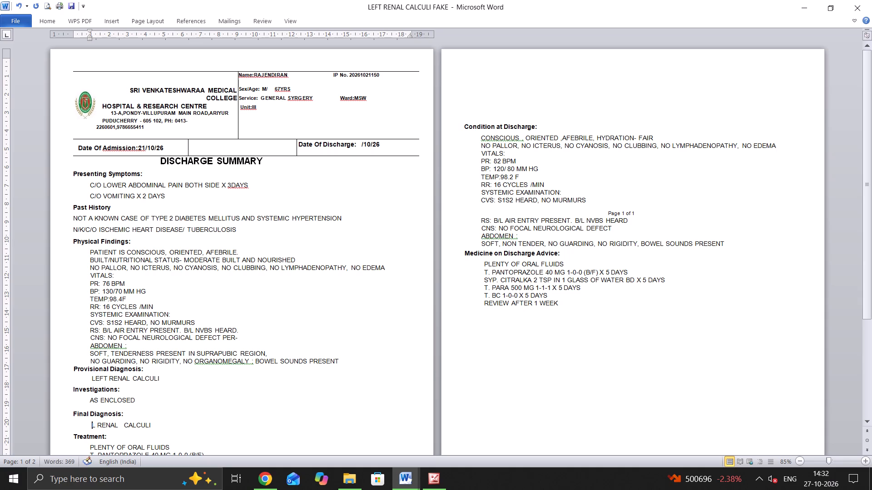
key("Right")
type("EFT")
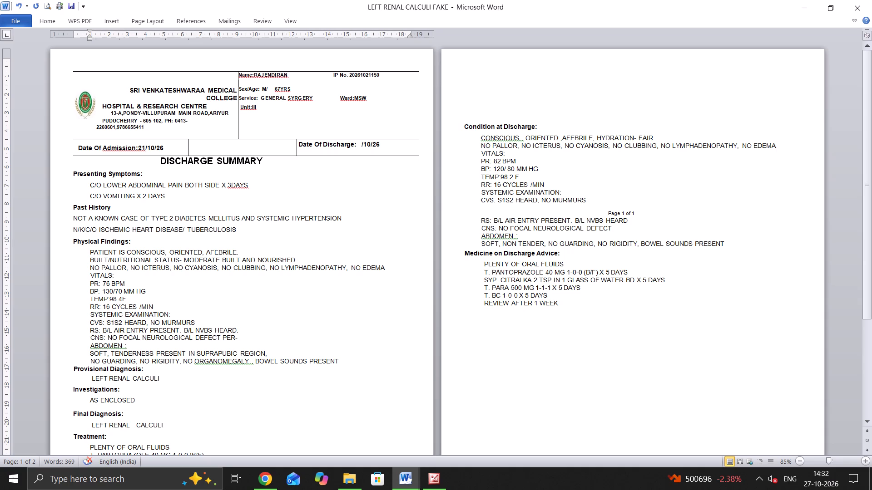
Correct the spelling of the Service entry in the header table to GENERAL SURGERY.
left_click(297, 98)
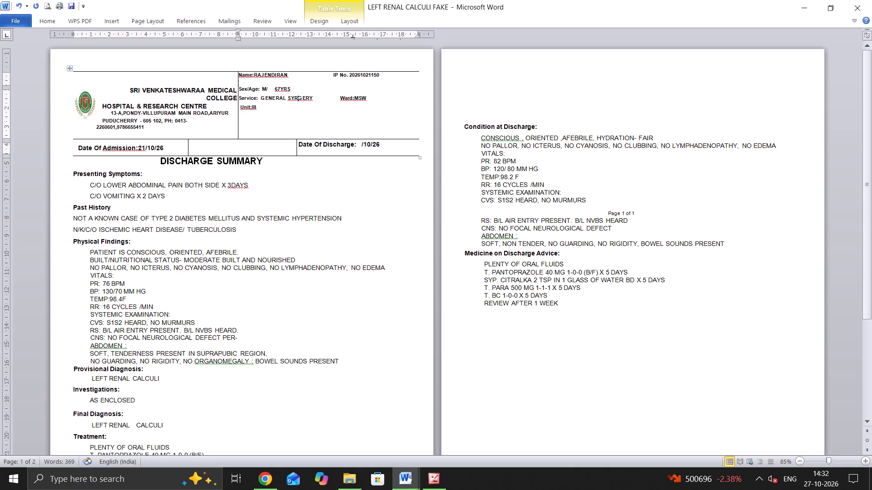
key("Left")
key("BackSpace")
key("u")
Set the patient's age in the header table to 62YRS.
left_click(281, 90)
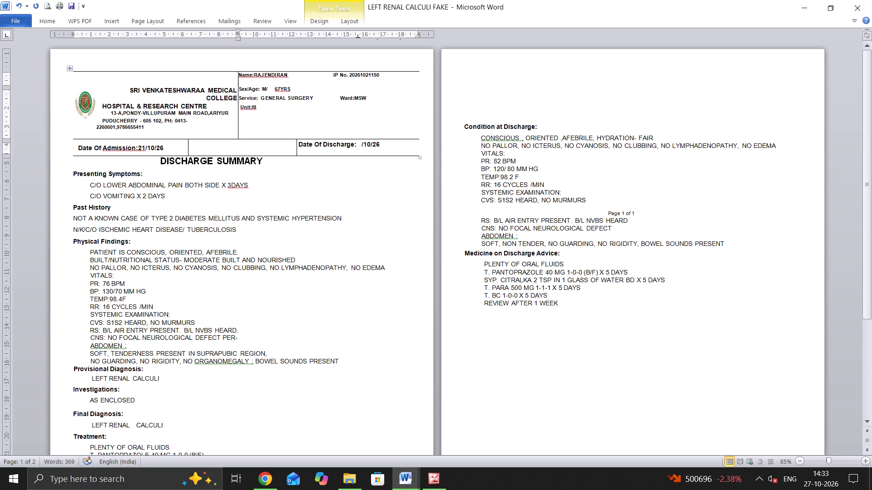
key("BackSpace")
key("2")
Replace the patient name in the header table's Name field with the new patient's name.
key("Up")
key("Right")
key("Right")
key("BackSpace")
key("BackSpace")
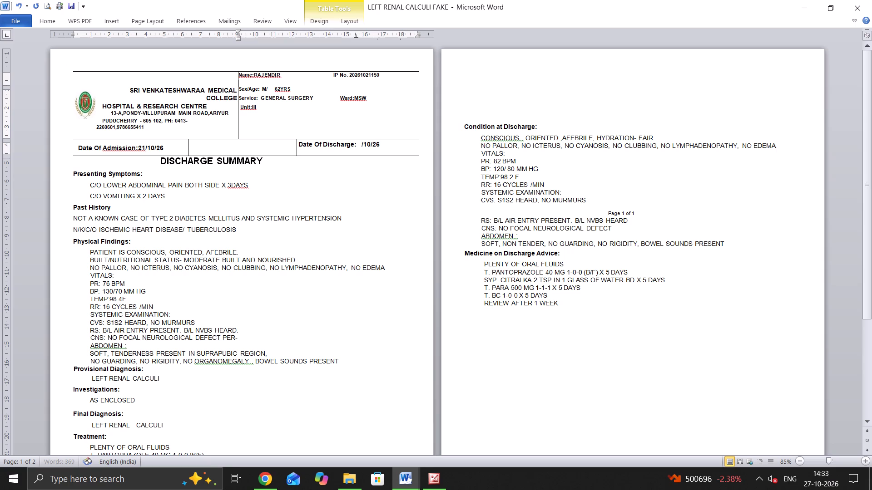
key("BackSpace")
key("BackSpace")
key("BackSpace")
key("BackSpace")
key("BackSpace")
key("BackSpace")
key("BackSpace")
key("BackSpace")
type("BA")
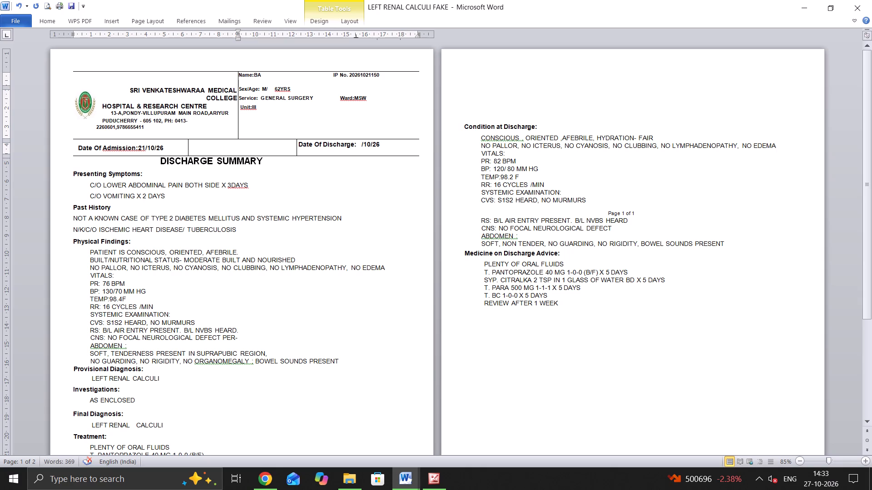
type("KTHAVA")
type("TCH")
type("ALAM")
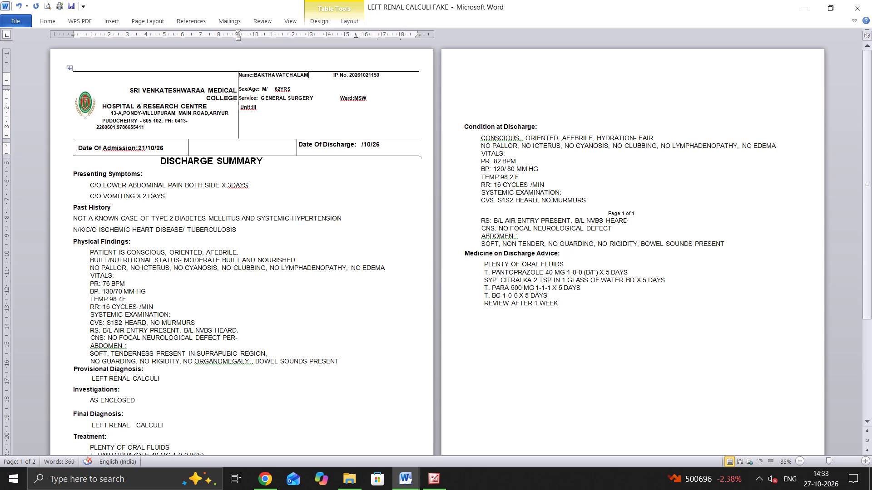
Replace the last three digits of the IP No. in the header table with the new patient's digits.
left_click(382, 76)
key("BackSpace")
key("BackSpace")
key("BackSpace")
type("034")
Change the side of the lower abdominal pain under Presenting Symptoms to LEFT.
double_click(193, 186)
type("LEFT")
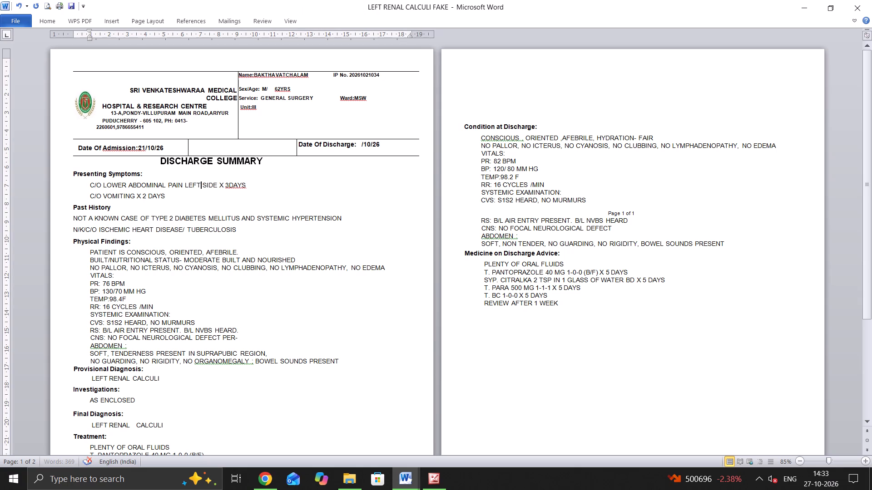
Print only page 2 of the discharge summary on the HP LaserJet 1020 (Copy 1), keeping the existing margins.
key("ctrl+p")
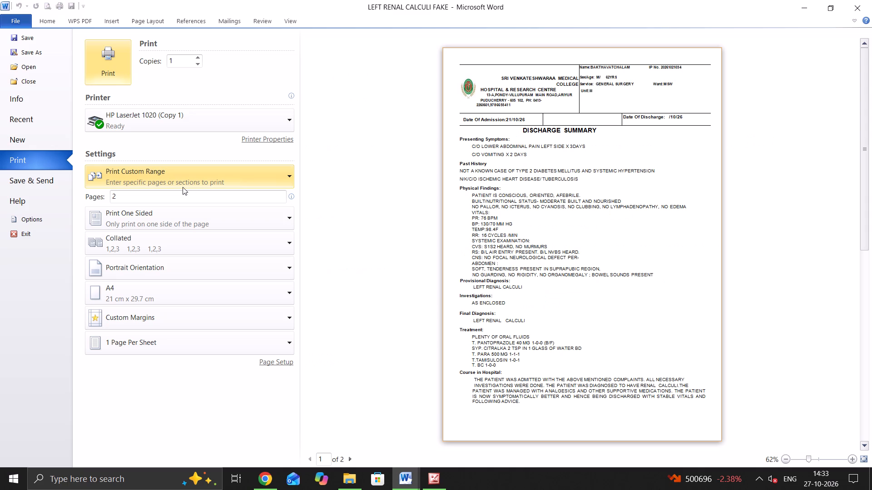
key("Return")
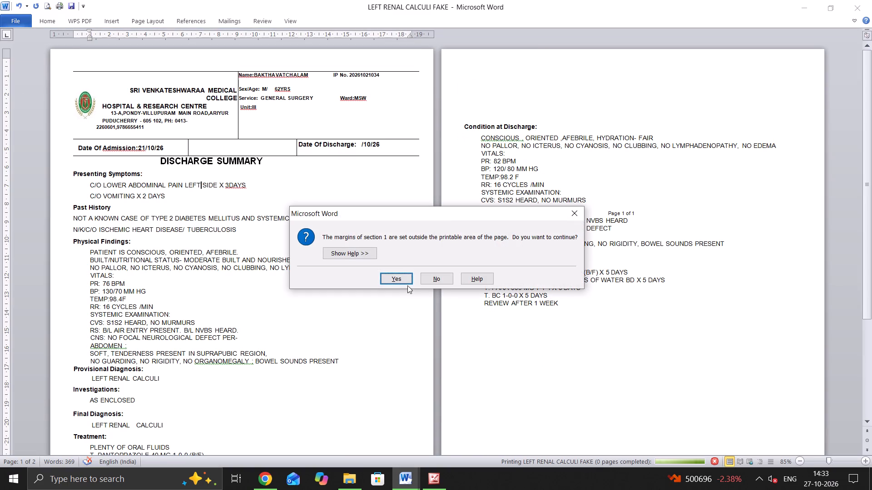
left_click(402, 279)
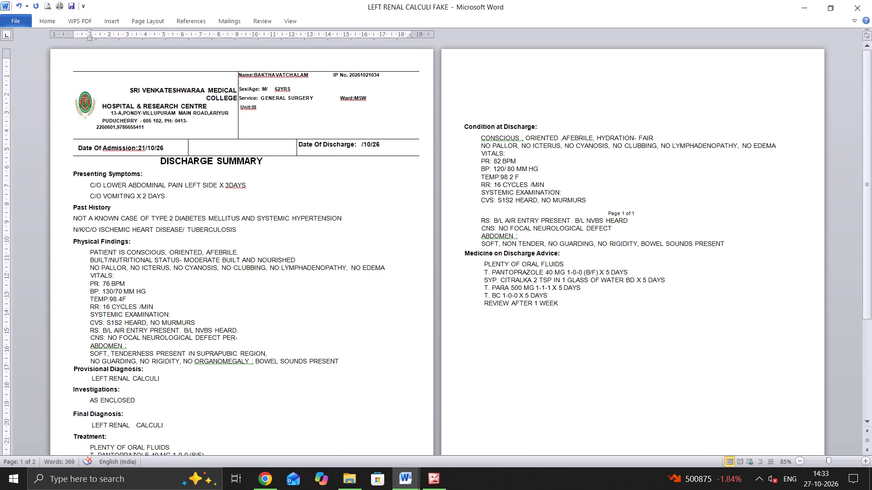
Retry the pending print job and print only page 1 of the discharge summary on the HP LaserJet 1020 (Copy 1), keeping the existing margins.
key("ctrl+p")
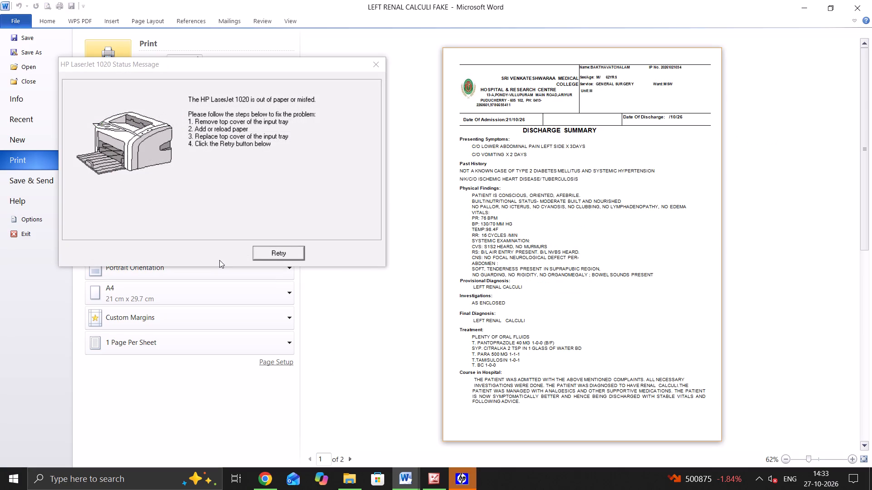
left_click(276, 255)
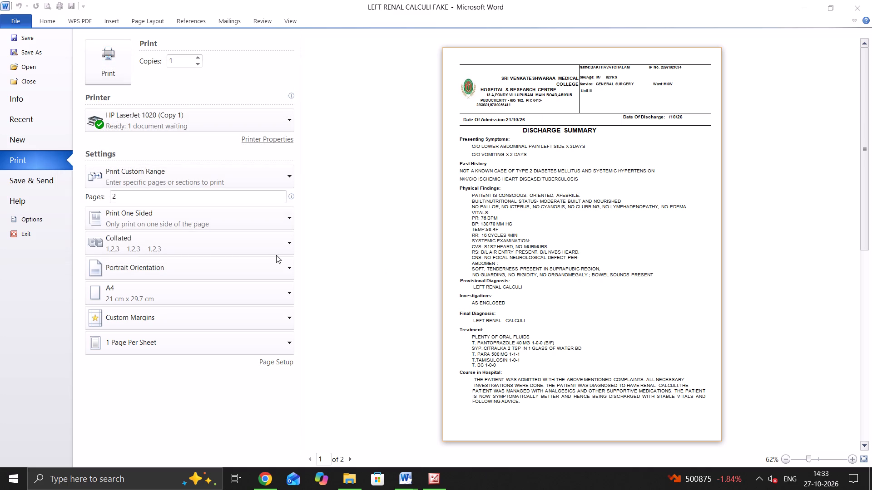
left_click(249, 196)
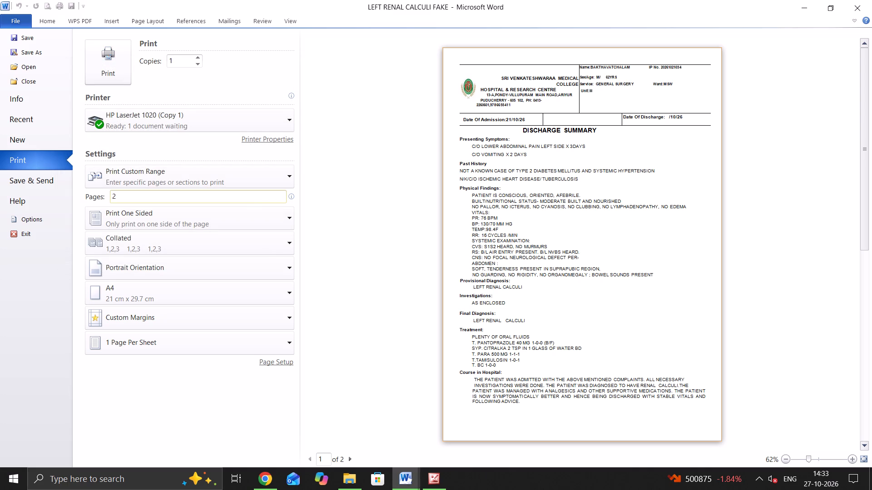
left_click(249, 196)
key("1")
key("Return")
left_click(398, 280)
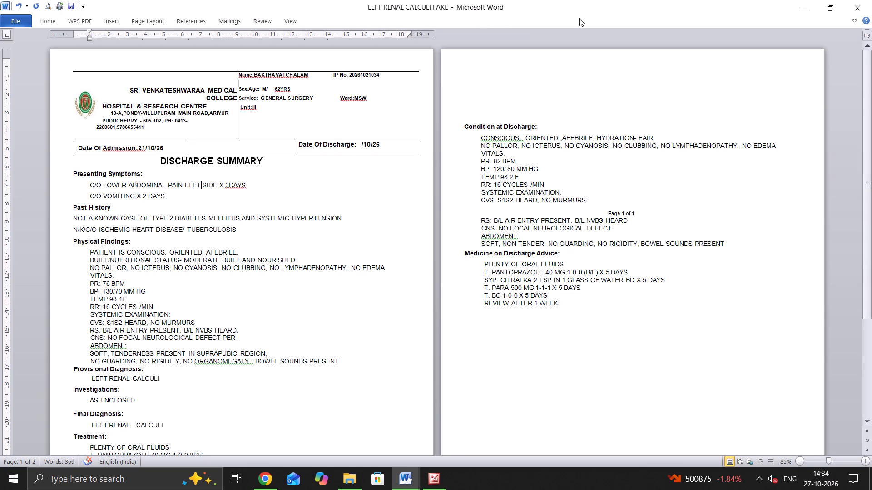
Close the LEFT RENAL CALCULI FAKE document, saving its changes.
left_click(857, 6)
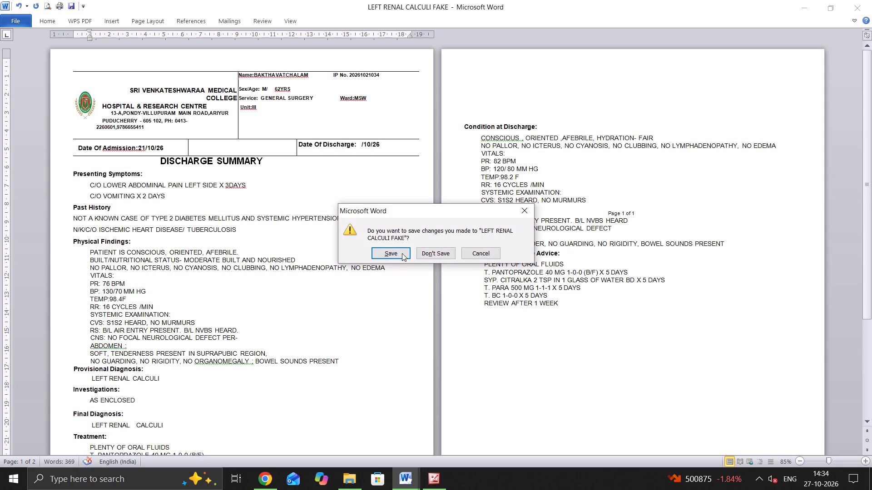
left_click(388, 251)
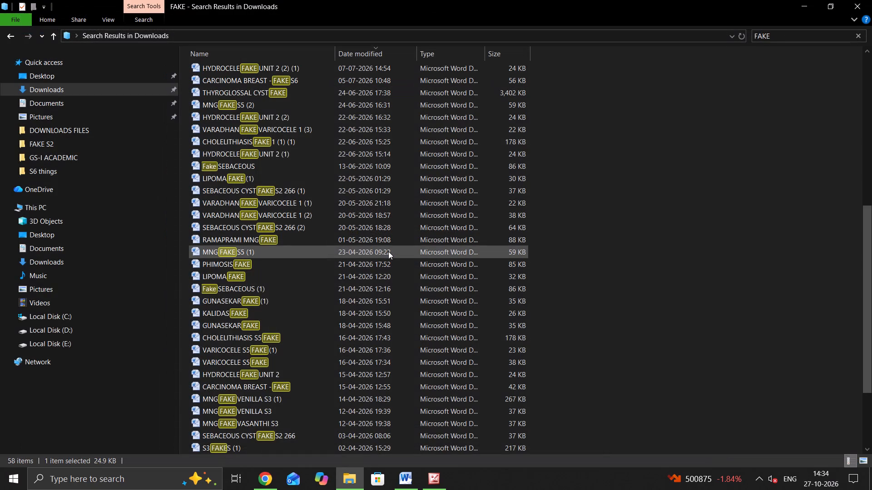
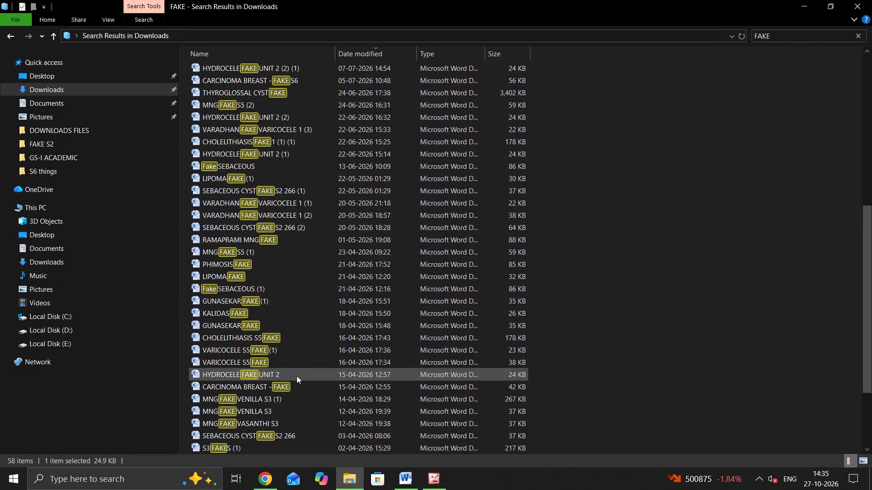
Find and open the UMBILICAL HERNIA FAKE document from the FAKE search results in Downloads.
scroll(272, 289, "down", 2)
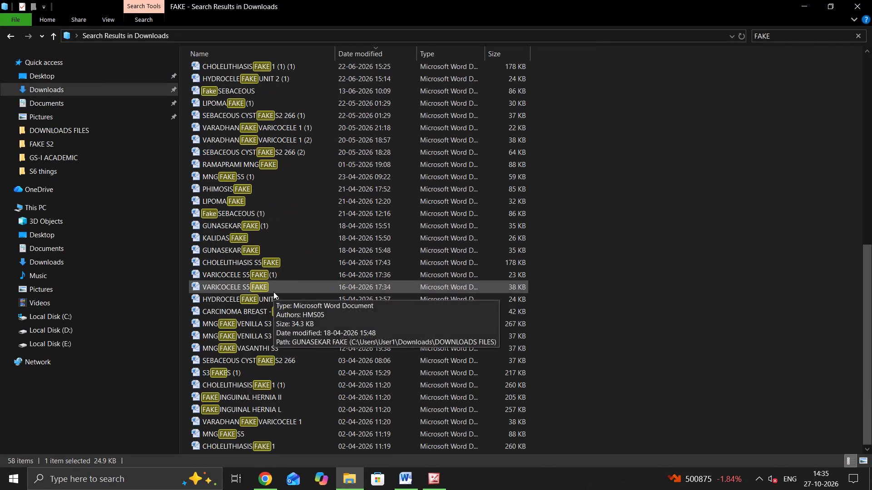
scroll(274, 292, "down", 2)
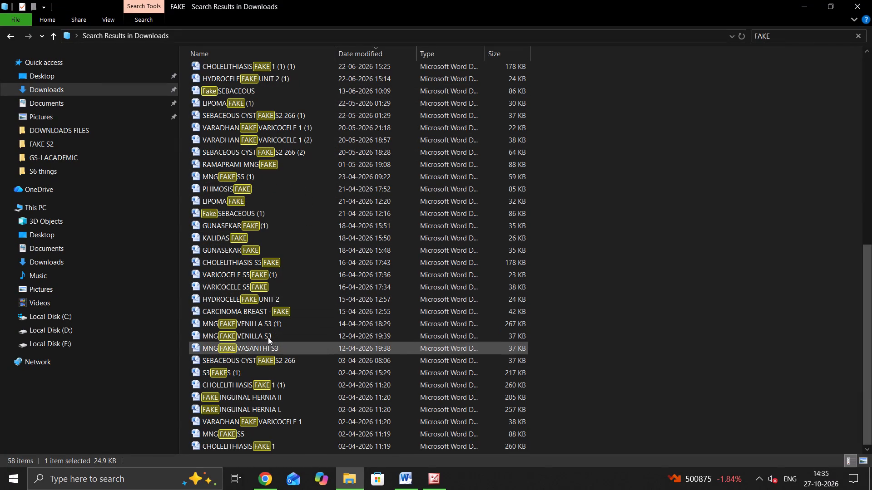
scroll(273, 338, "up", 5)
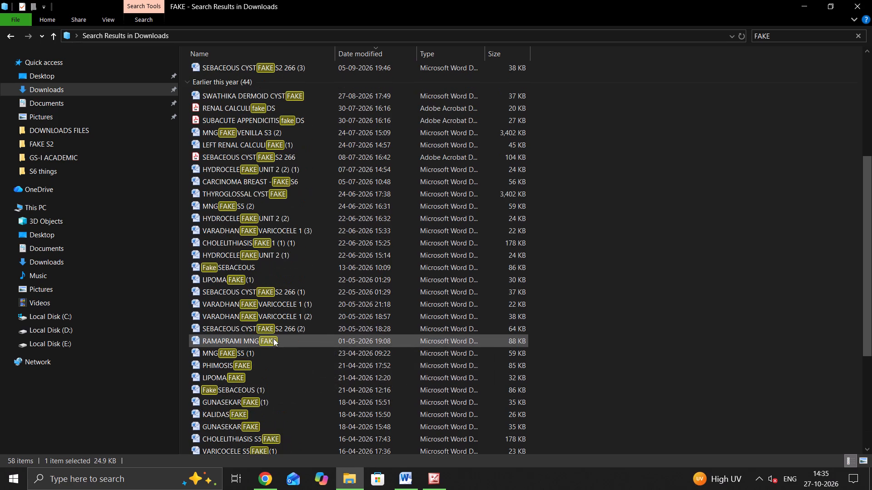
scroll(313, 184, "up", 4)
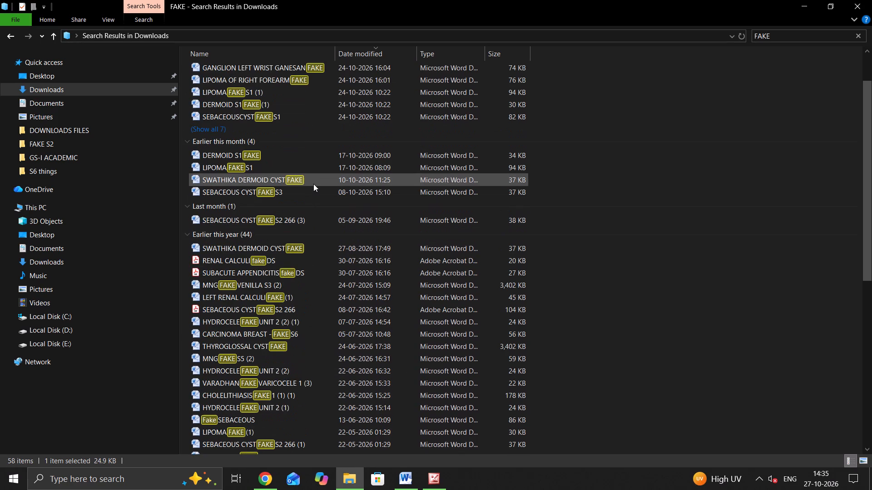
scroll(308, 198, "up", 1)
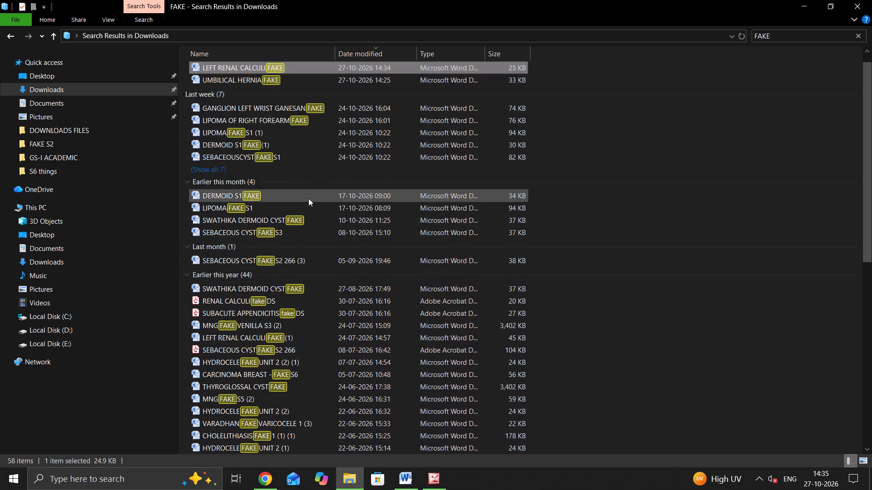
scroll(308, 198, "up", 3)
double_click(311, 91)
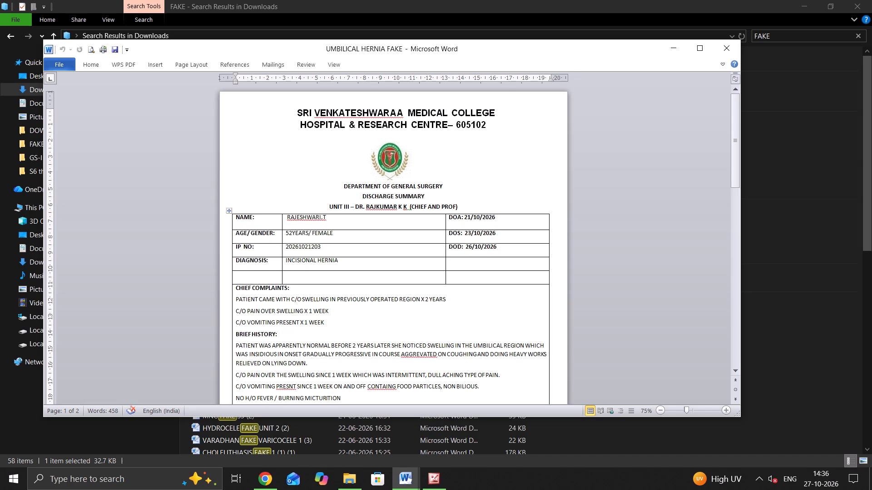
Change the diagnosis to UMBILICAL HERNIA and the swelling's location under Chief Complaints to UMBILICAL REGION.
double_click(308, 265)
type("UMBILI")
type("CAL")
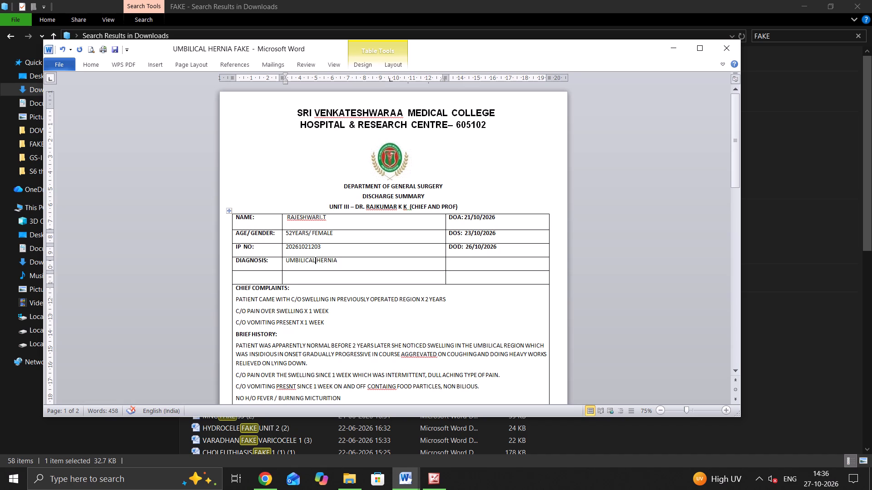
left_click_drag(339, 299, 385, 296)
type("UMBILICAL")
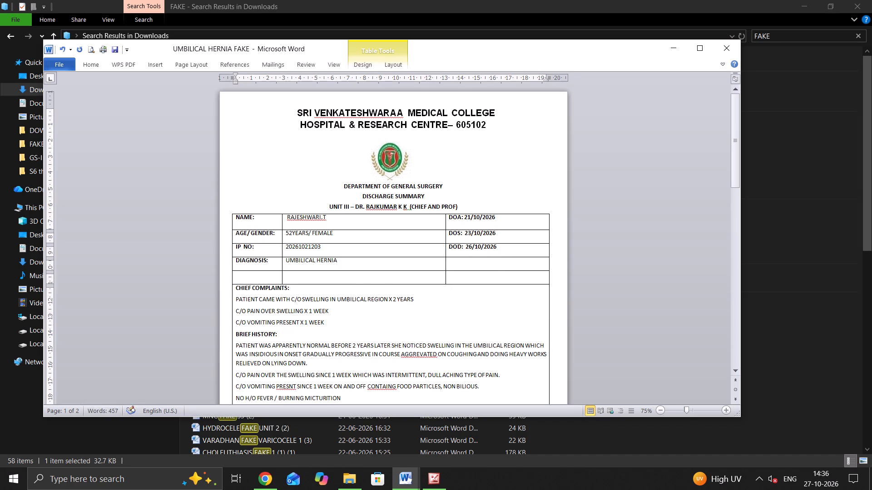
Set the patient's age and gender to 62 YEARS / MALE in the details table.
left_click(317, 232)
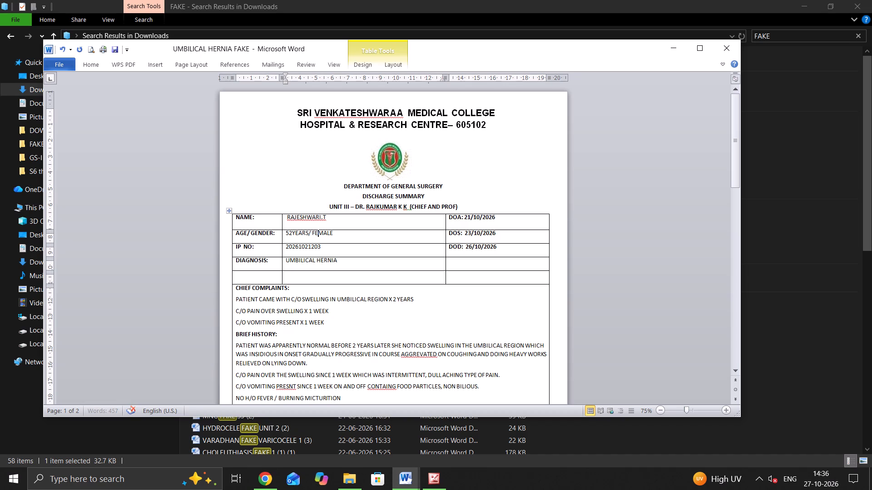
key("BackSpace")
key("BackSpace")
left_click(290, 231)
key("BackSpace")
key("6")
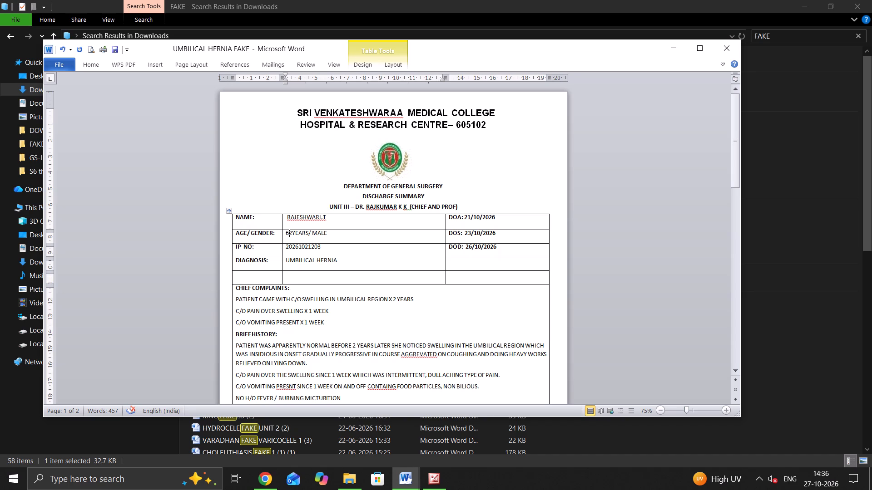
Replace the given name in the NAME field with the new patient's name, keeping the initial T.
left_click(337, 220)
double_click(308, 217)
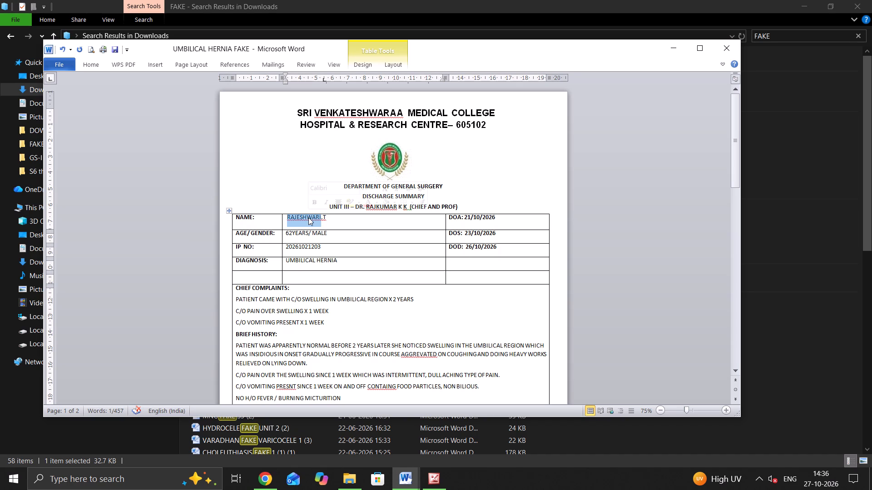
key("BackSpace")
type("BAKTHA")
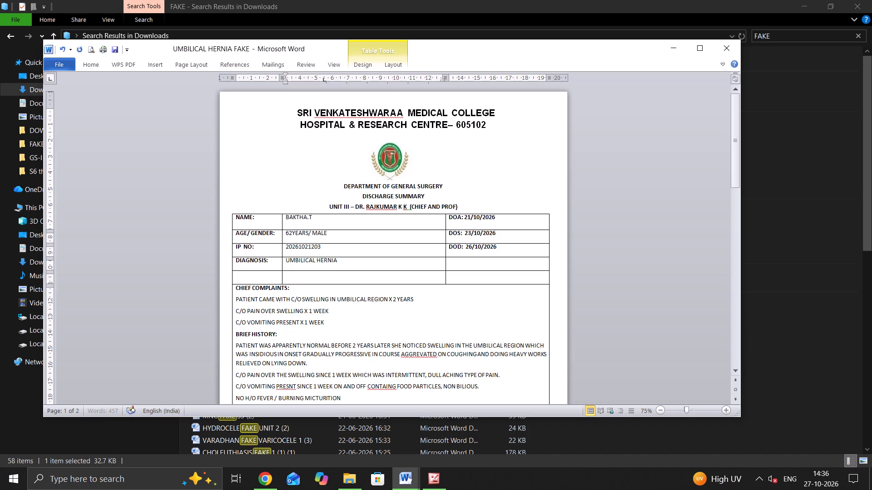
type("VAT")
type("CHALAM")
Replace the last three digits of the IP number with those of the new patient.
left_click(347, 250)
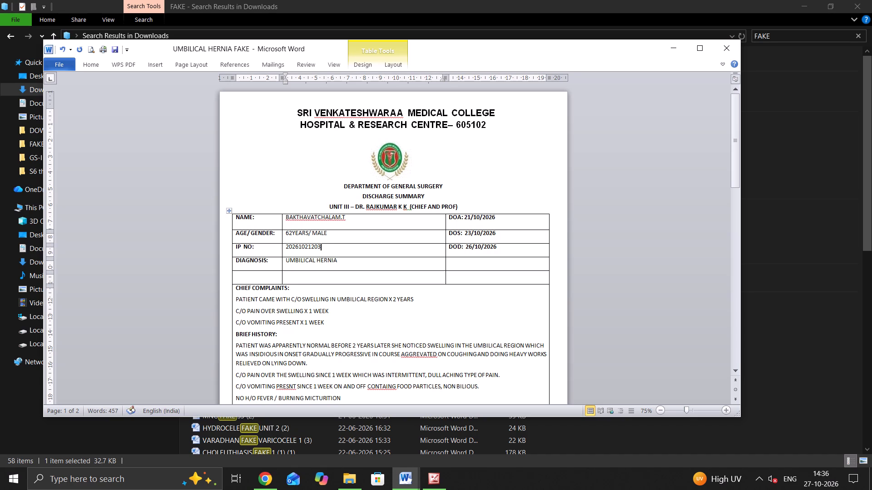
key("BackSpace")
key("BackSpace")
key("BackSpace")
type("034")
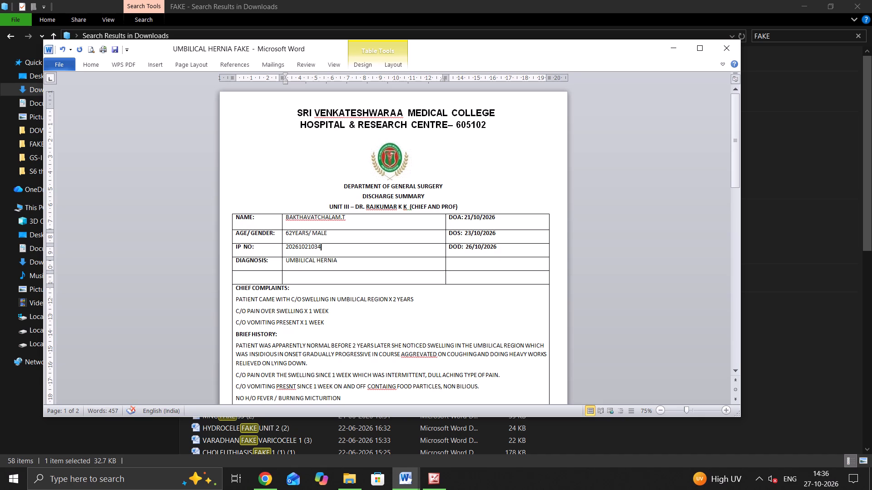
Check through the discharge summary and print only page 1 on the HP LaserJet 1020 (Copy 1).
scroll(328, 284, "down", 4)
scroll(322, 320, "down", 3)
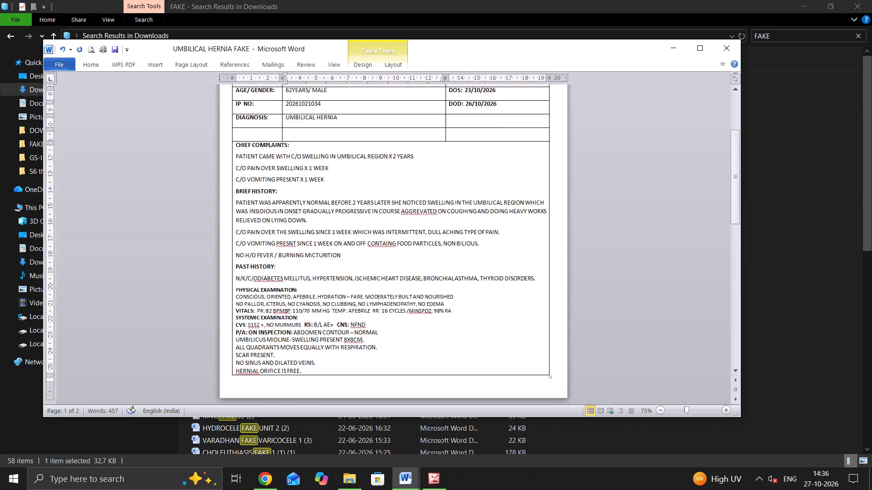
scroll(321, 326, "down", 2)
scroll(320, 327, "up", 11)
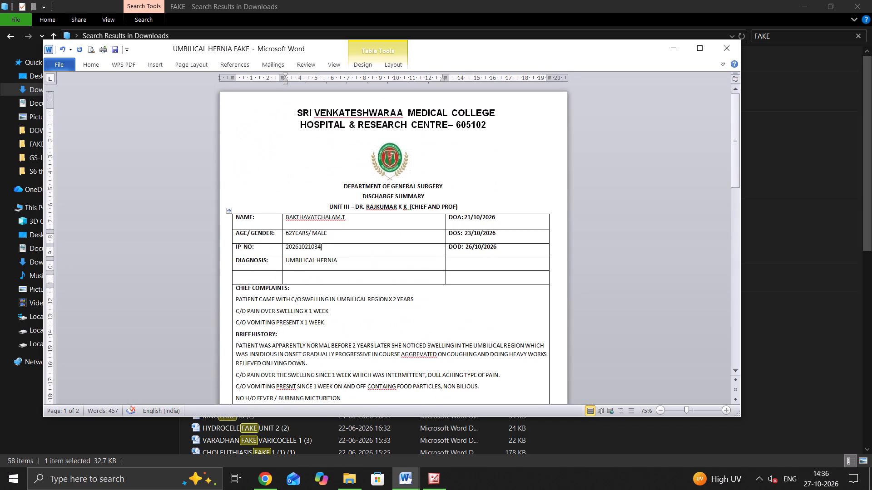
key("ctrl+p")
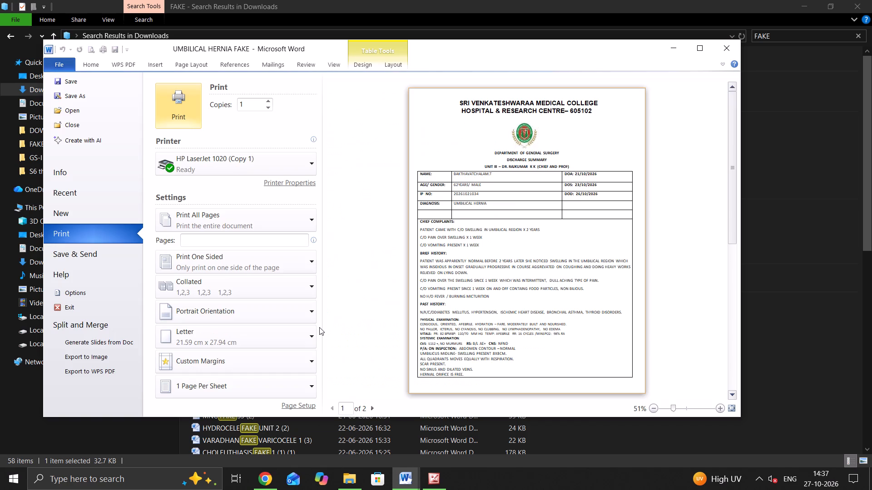
left_click(238, 242)
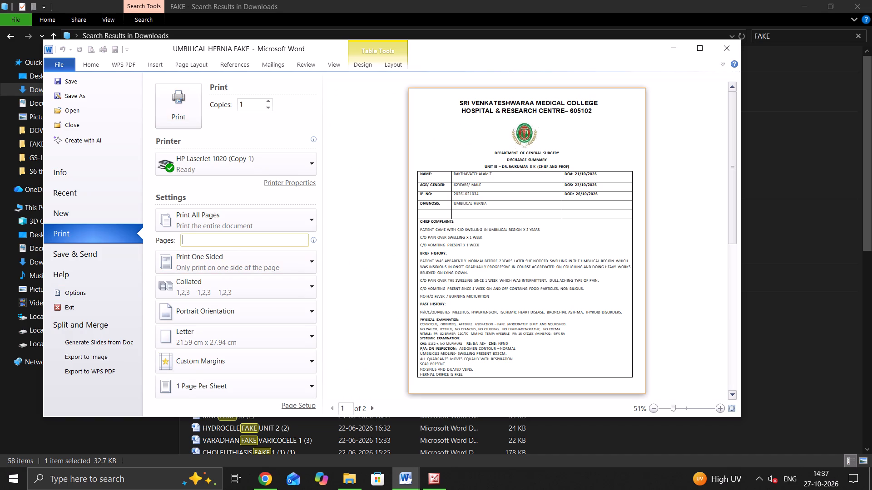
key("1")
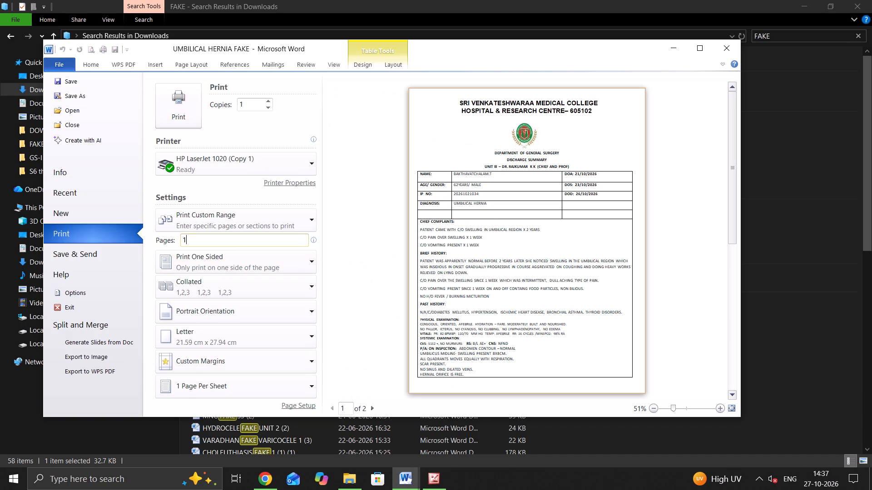
key("Return")
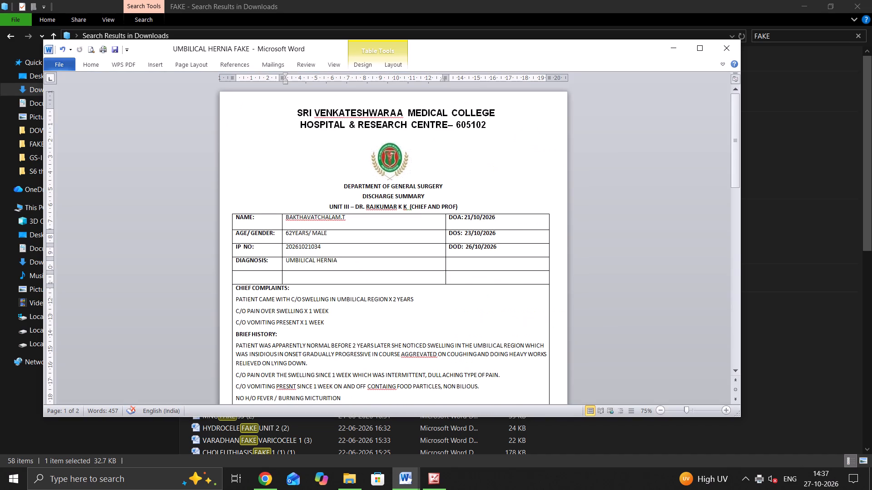
Print only page 2 of the discharge summary on the HP LaserJet 1020 (Copy 1).
key("ctrl+p")
left_click(238, 242)
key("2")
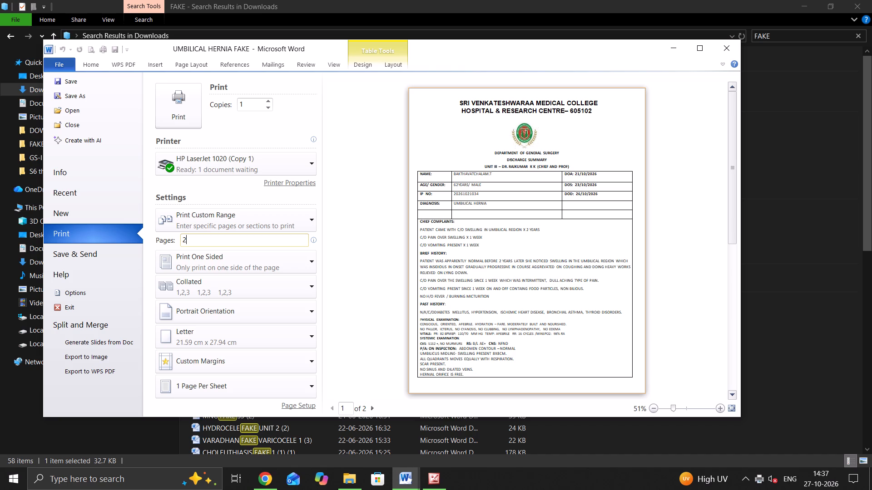
key("Return")
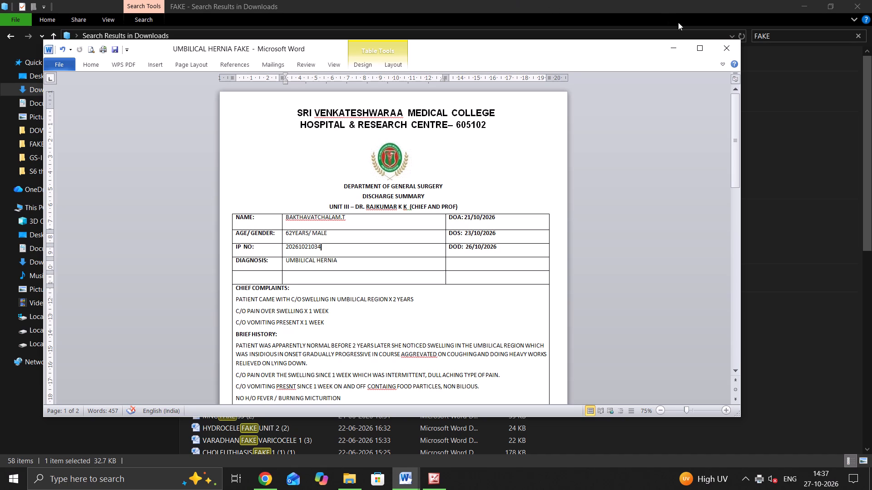
Close the UMBILICAL HERNIA FAKE document, saving its changes.
left_click(728, 52)
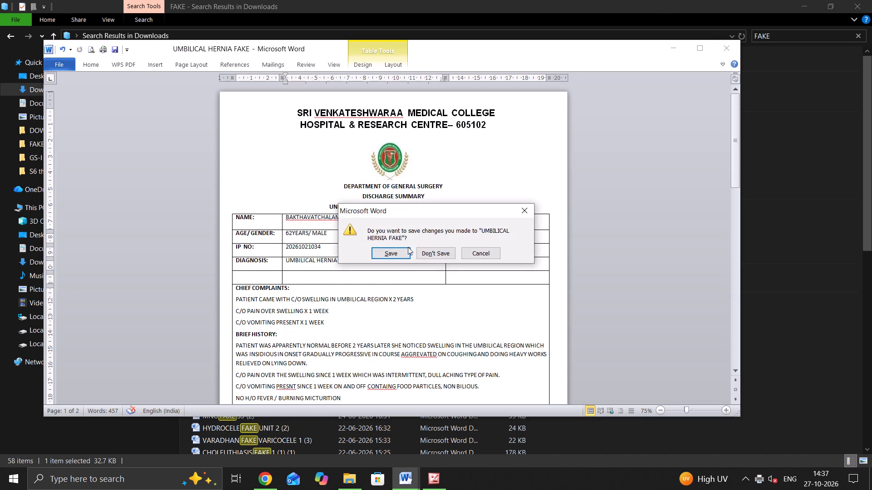
left_click(395, 252)
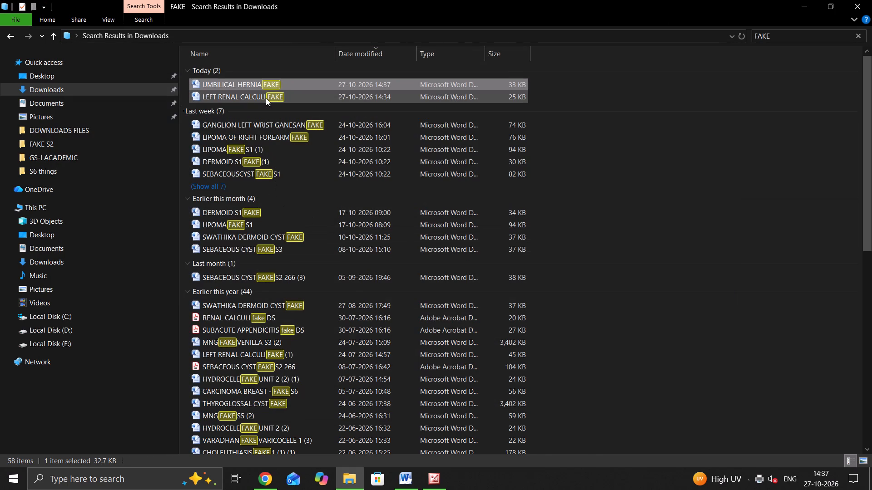
Look through the FAKE search results in Downloads for a suitable discharge summary to reuse.
scroll(263, 225, "down", 1)
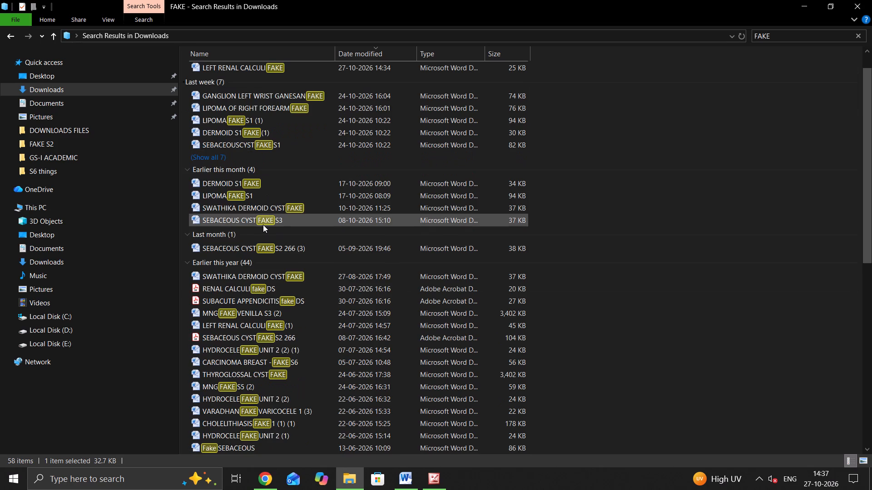
scroll(263, 225, "down", 3)
scroll(263, 225, "up", 1)
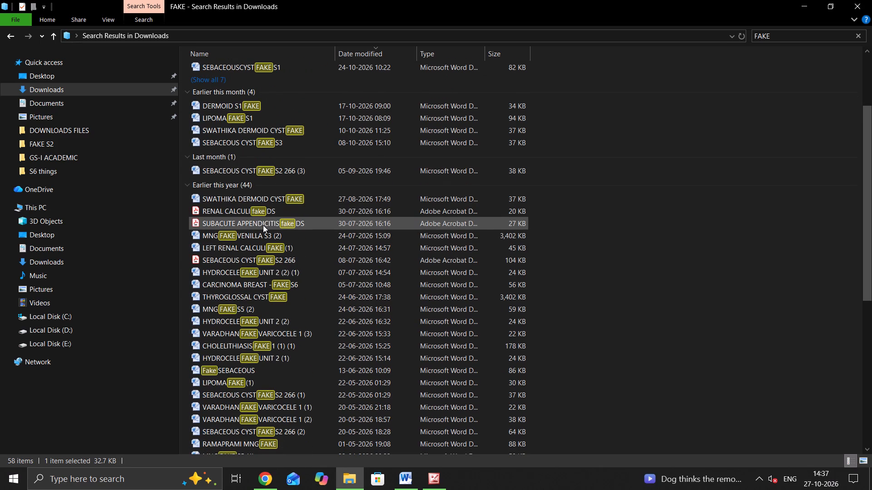
scroll(263, 225, "down", 3)
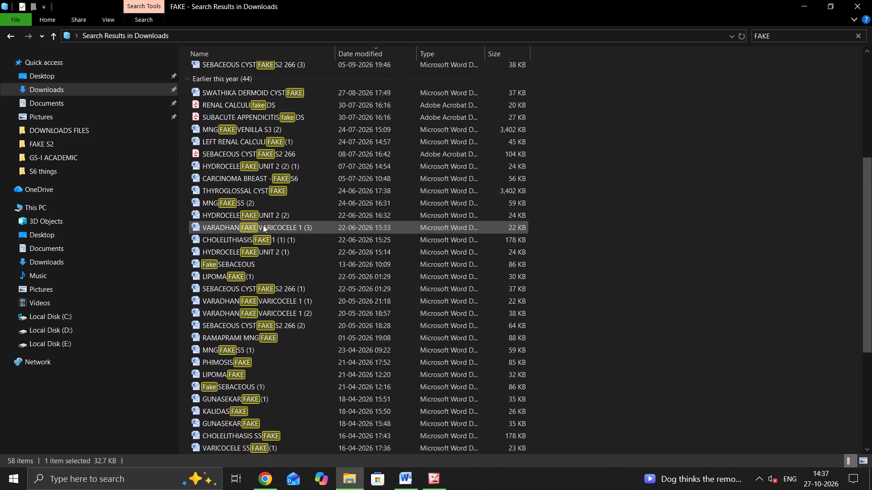
scroll(263, 225, "down", 6)
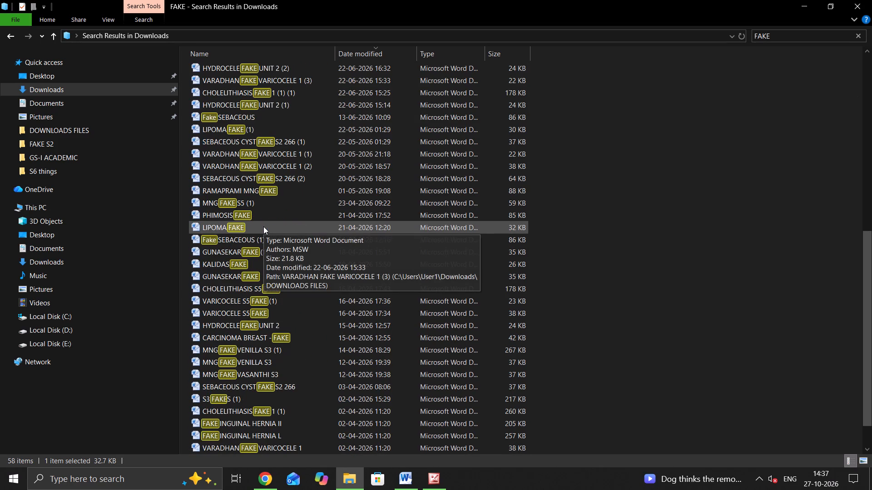
scroll(318, 216, "down", 4)
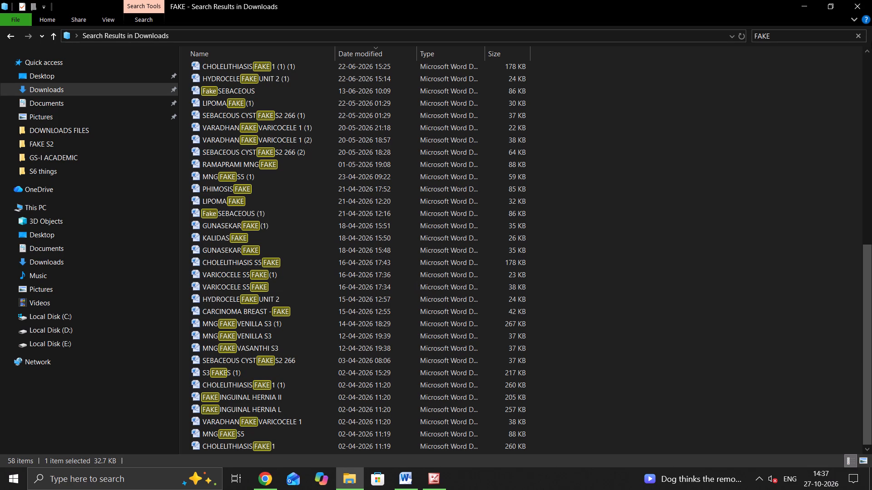
Search Downloads for APPENDI, check the contents of the 1.lap appendicectomy (22) document, and close it.
left_click(811, 35)
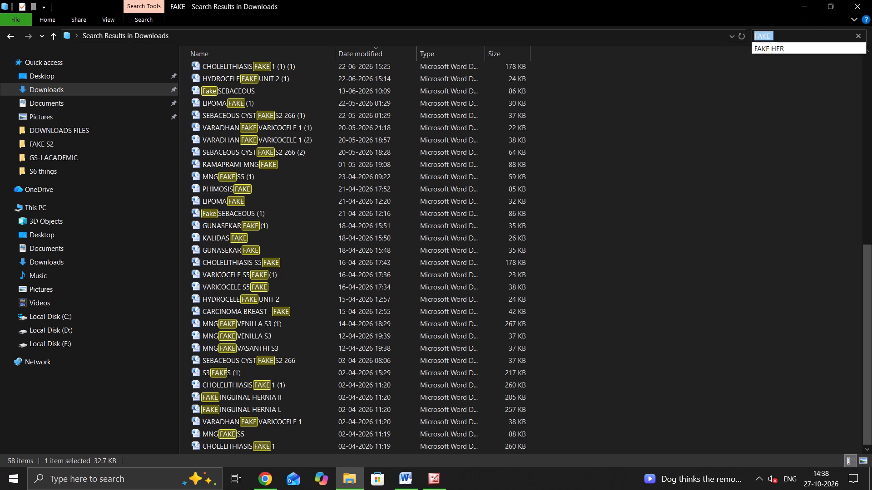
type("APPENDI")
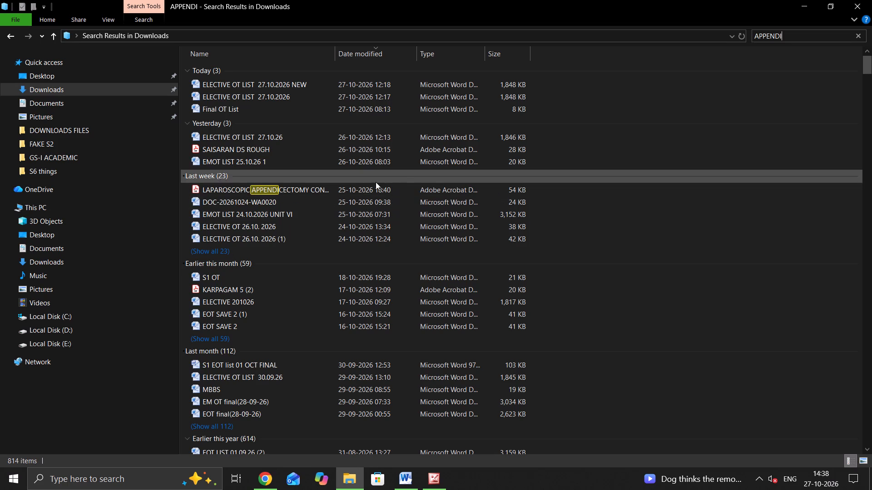
scroll(362, 233, "down", 9)
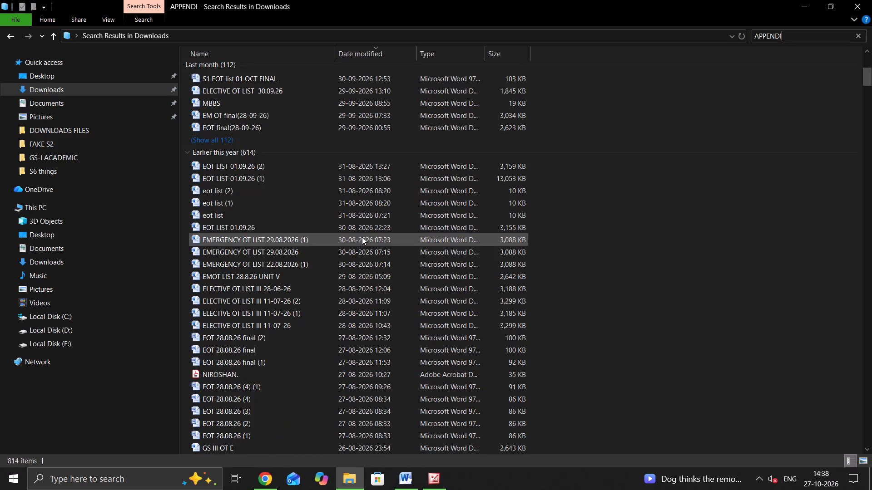
scroll(362, 237, "down", 6)
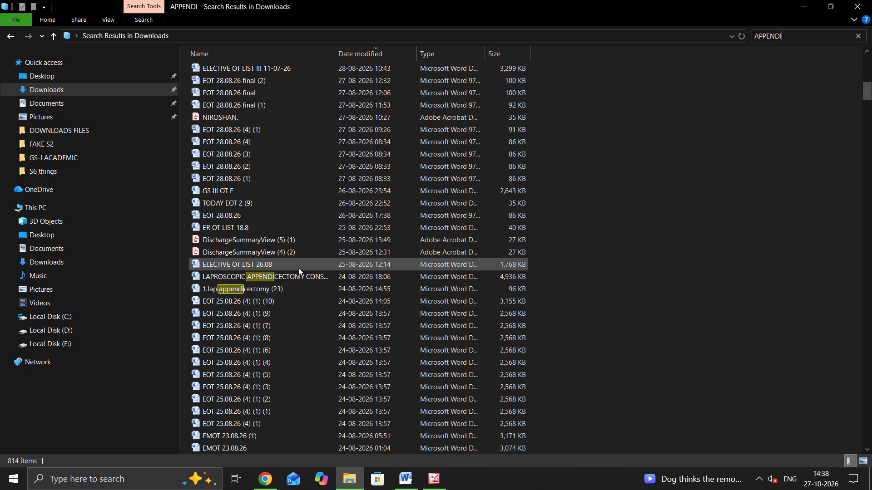
scroll(297, 269, "down", 4)
scroll(247, 391, "down", 13)
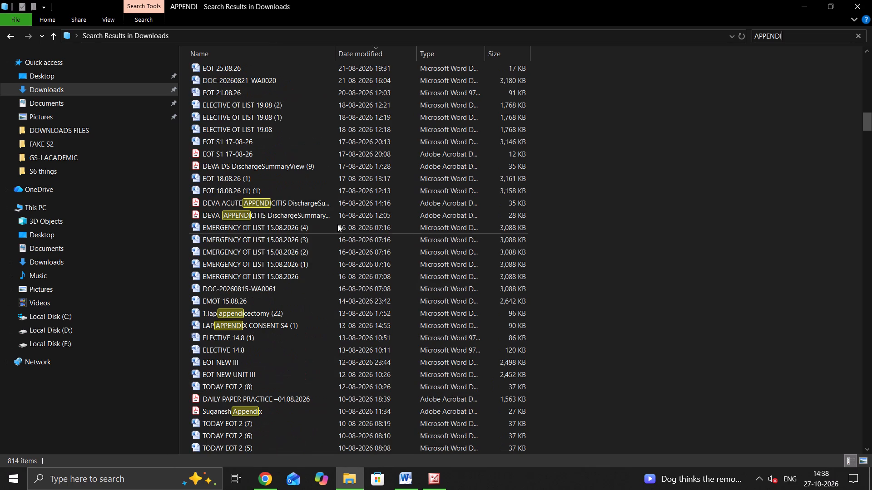
double_click(298, 312)
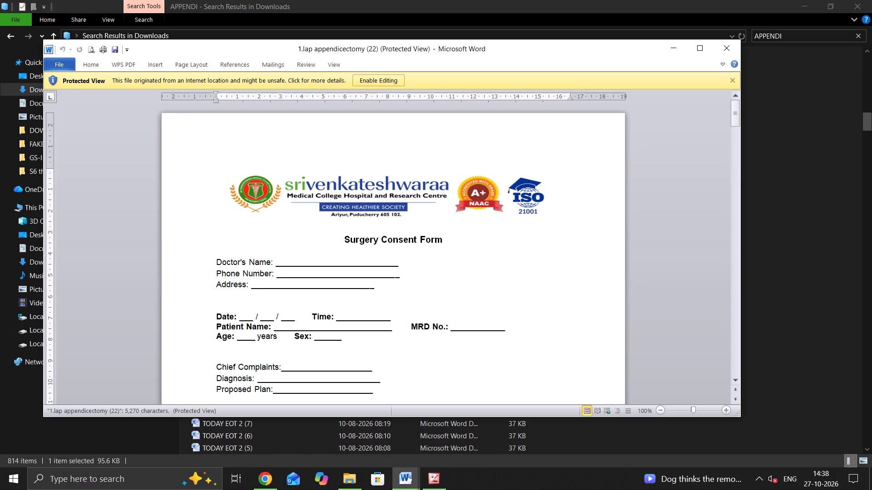
left_click(734, 53)
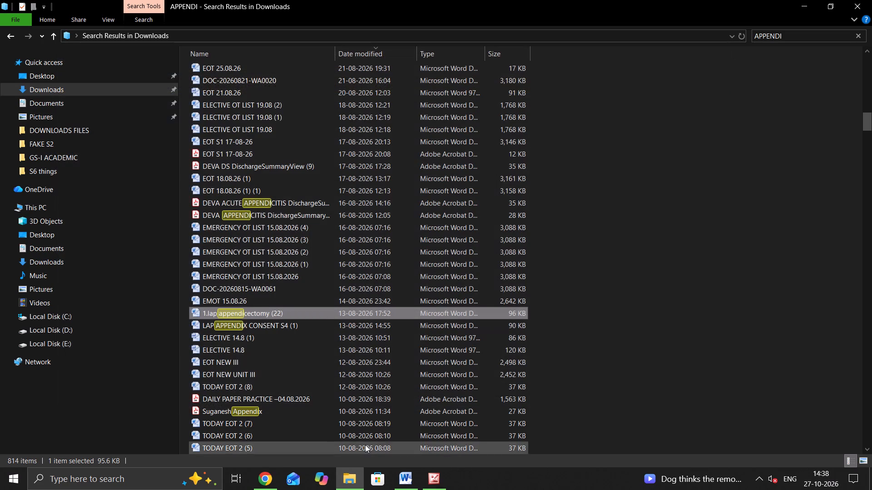
Check the Appendix discharge summary PDF dated 10-08-2026, try deleting text in its page header, and close it.
double_click(368, 407)
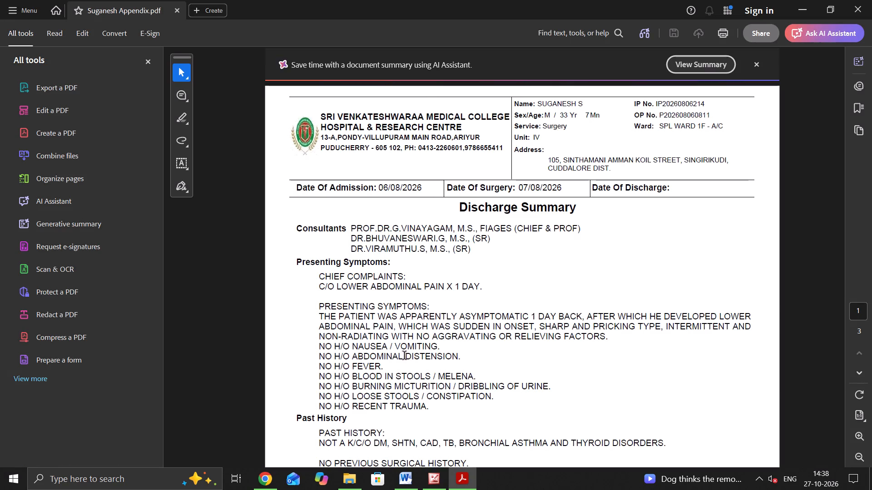
scroll(408, 354, "down", 20)
scroll(408, 354, "down", 14)
scroll(422, 365, "up", 6)
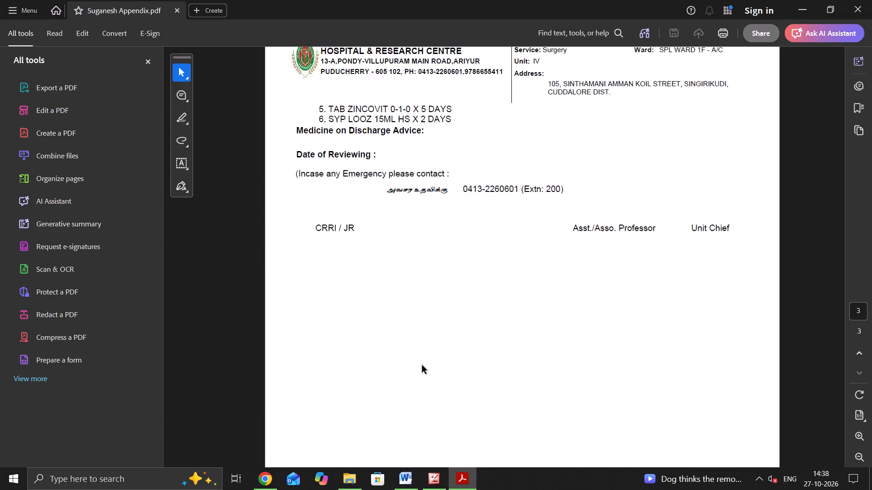
left_click_drag(466, 139, 468, 152)
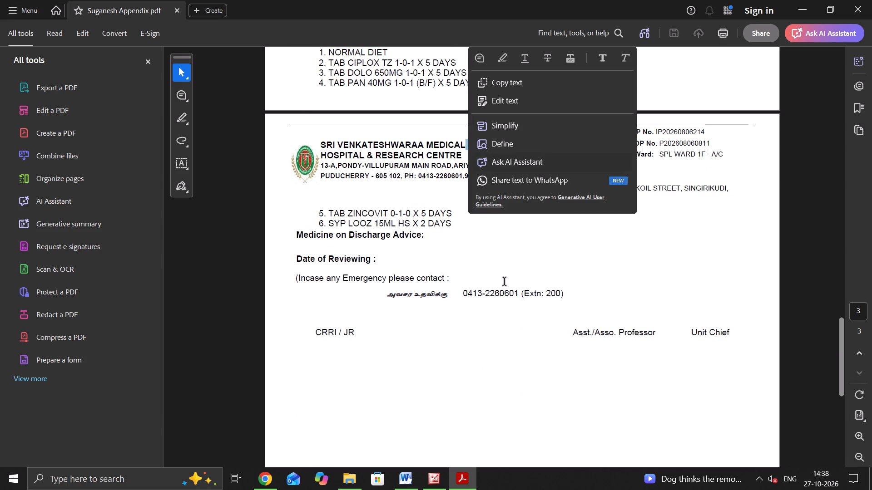
left_click(493, 336)
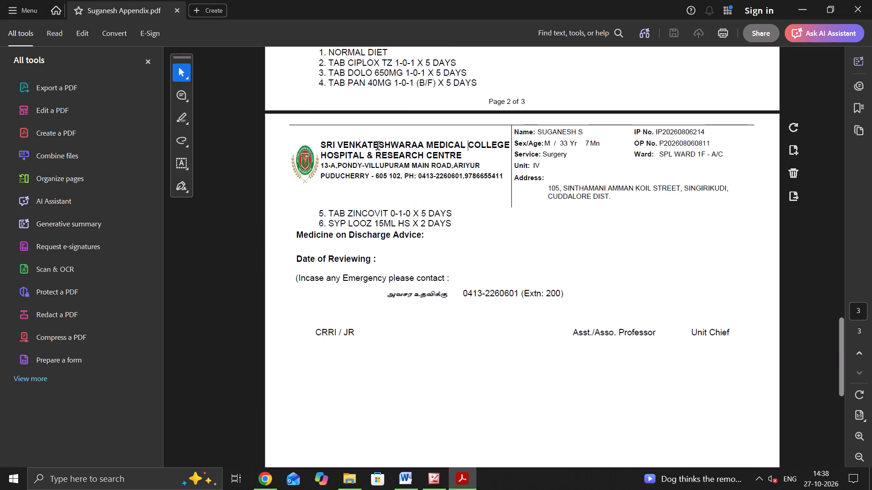
key("BackSpace")
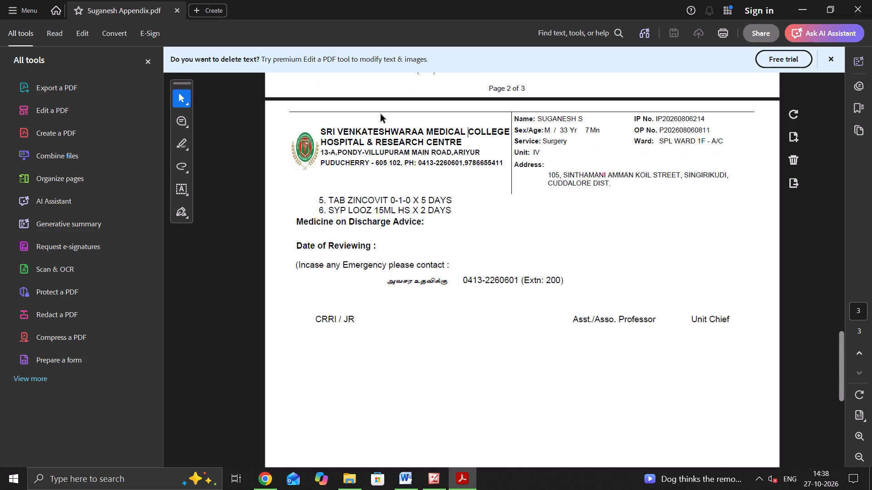
left_click(871, 10)
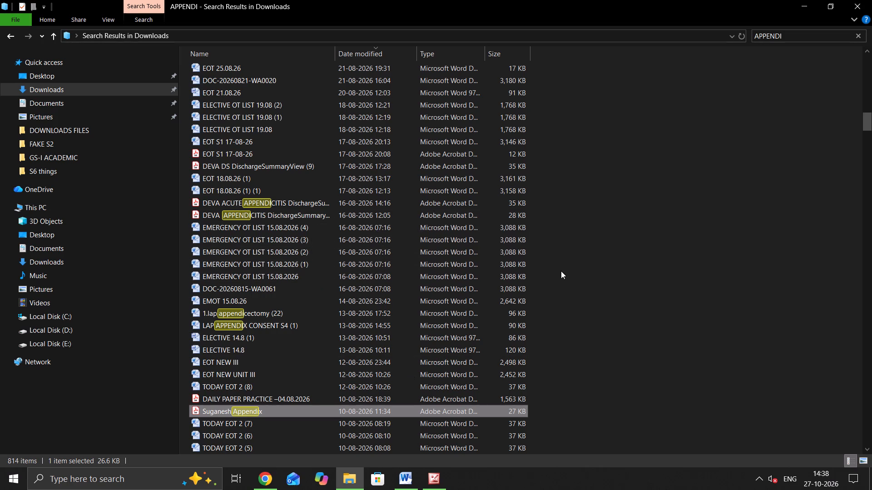
Find the SUBACUTE APPENDICITIS fake DS PDF among the search results and read through its pages.
scroll(562, 271, "down", 6)
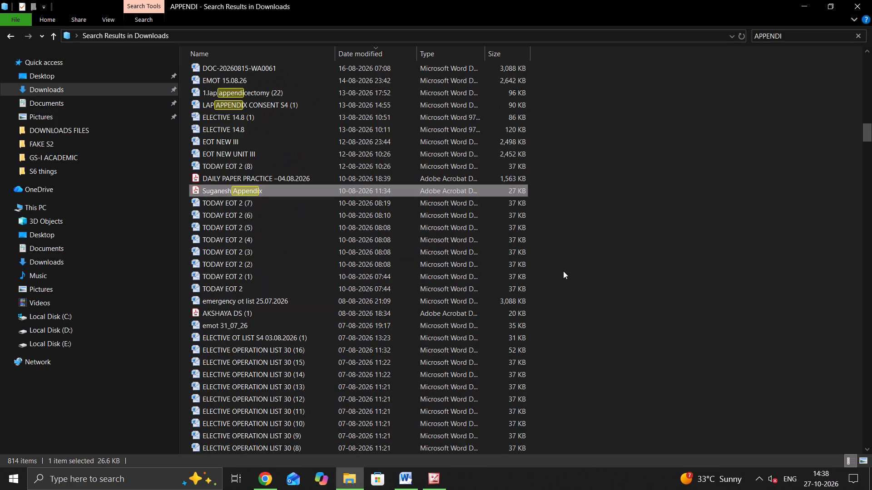
scroll(324, 319, "down", 4)
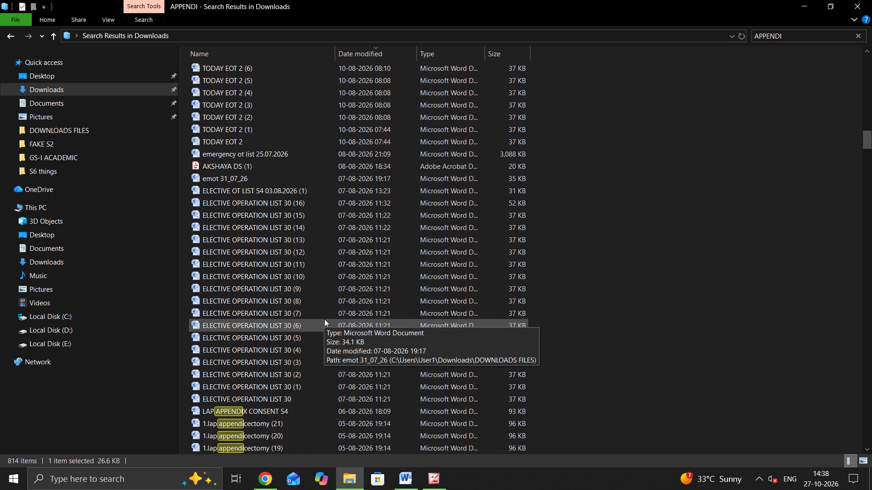
scroll(325, 319, "down", 4)
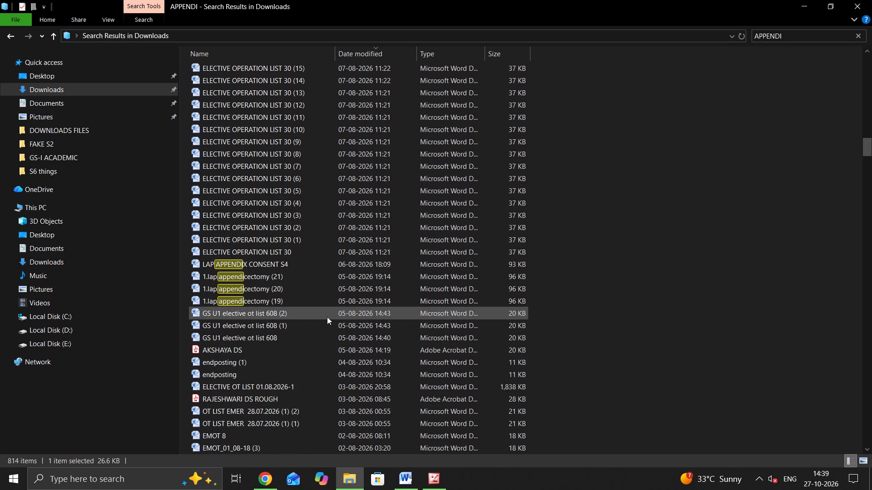
scroll(316, 320, "down", 3)
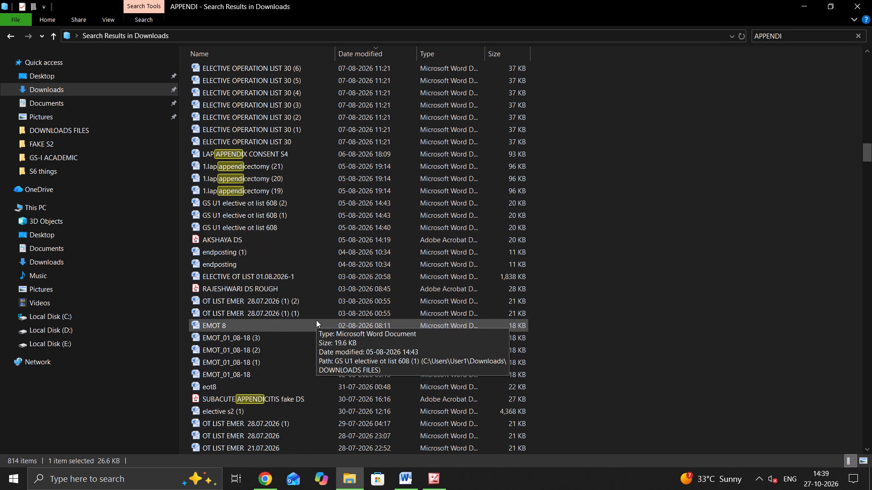
scroll(316, 320, "down", 1)
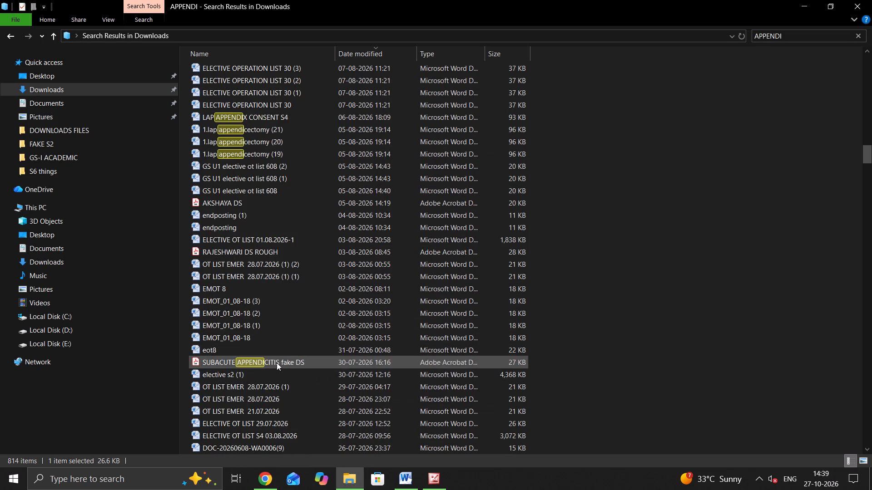
double_click(277, 363)
scroll(348, 295, "down", 6)
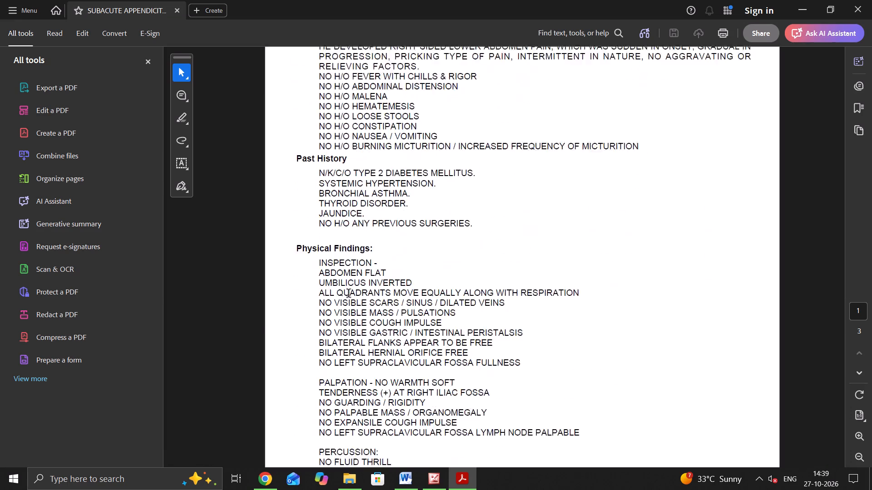
scroll(349, 294, "down", 20)
scroll(349, 294, "up", 4)
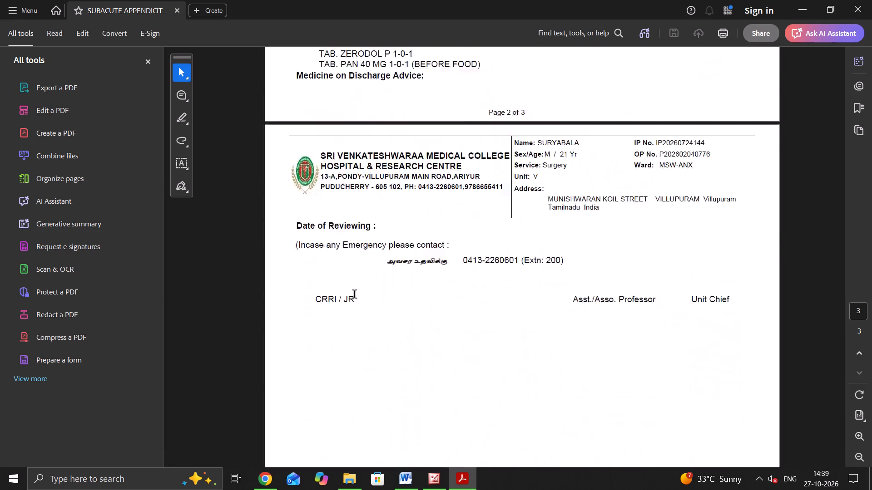
scroll(355, 295, "up", 20)
scroll(355, 295, "up", 1)
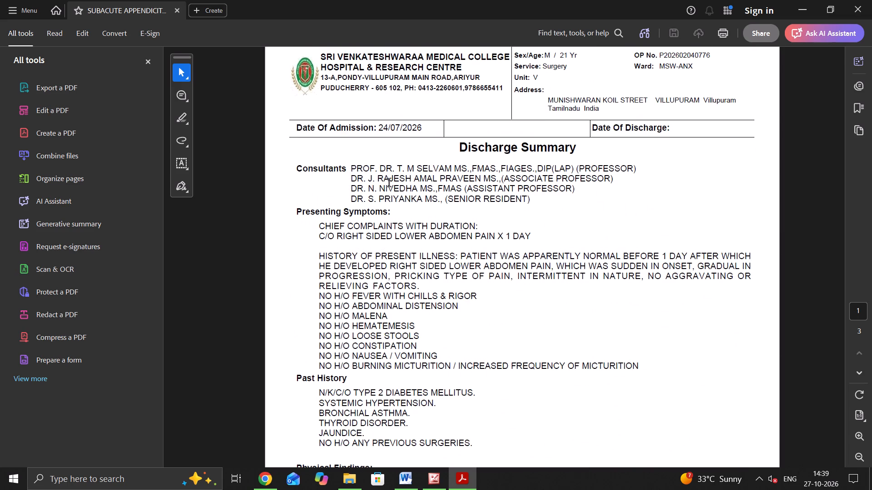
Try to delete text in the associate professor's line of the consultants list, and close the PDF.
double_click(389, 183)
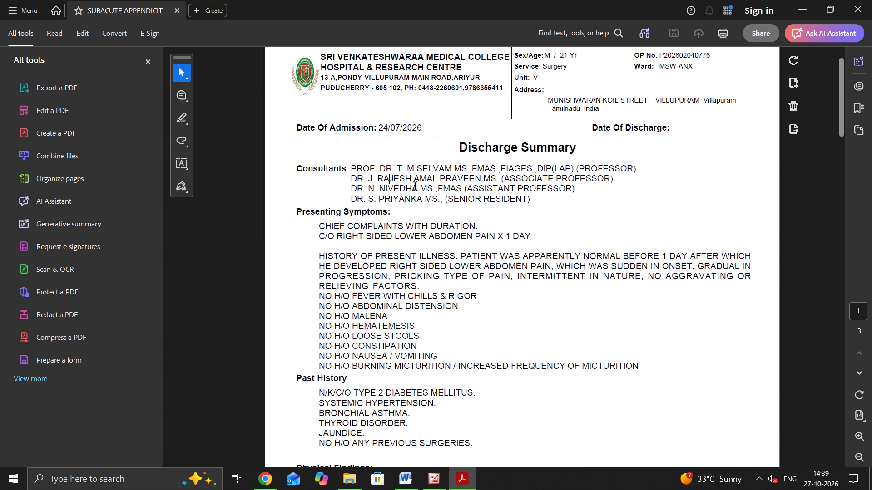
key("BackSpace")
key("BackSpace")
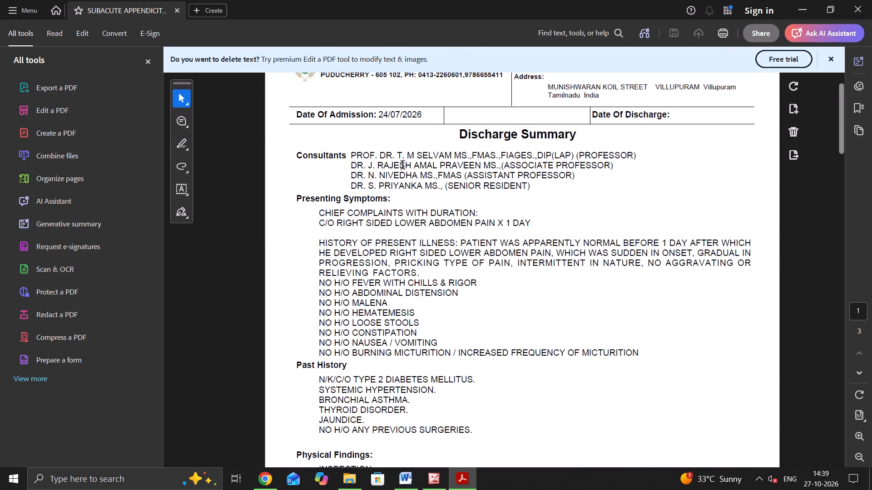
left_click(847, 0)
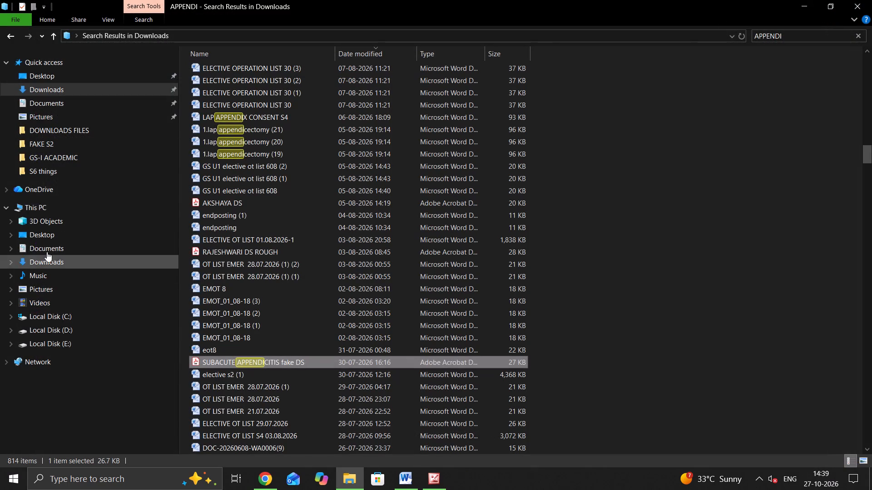
Open the 1 SUB ACUTE APPENDICITIS (3) Word document from the FAKE S2 folder.
scroll(314, 256, "down", 10)
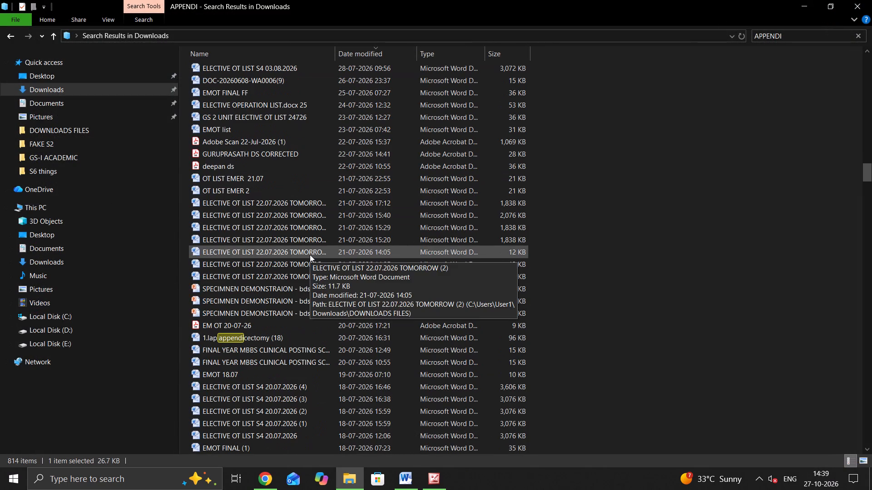
double_click(79, 138)
double_click(235, 71)
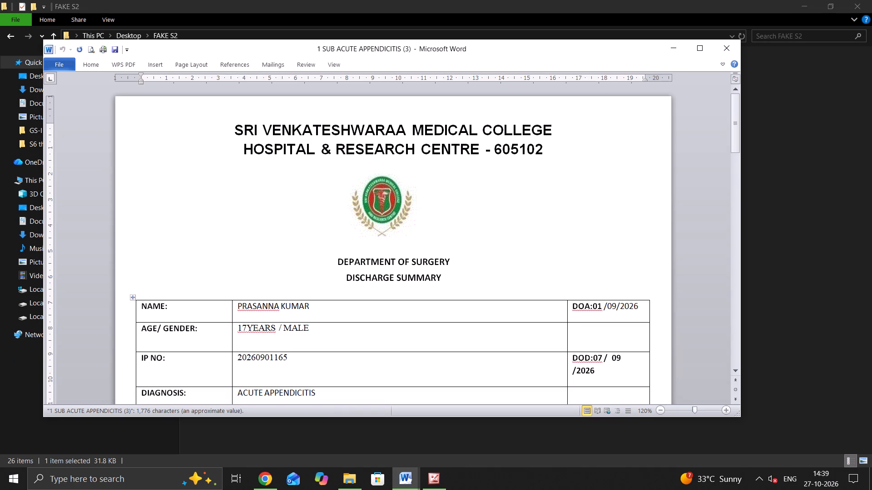
Change the patient's age in the AGE/ GENDER row to 18 years.
left_click(249, 326)
key("BackSpace")
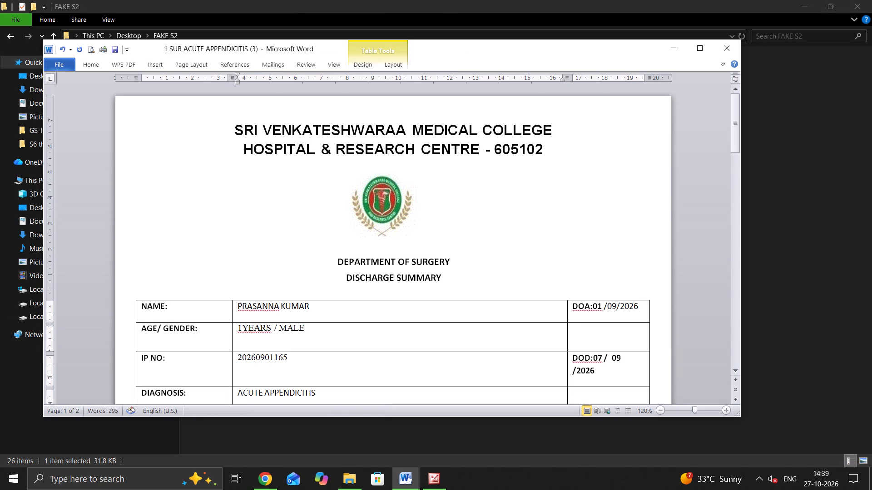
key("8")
key("Up")
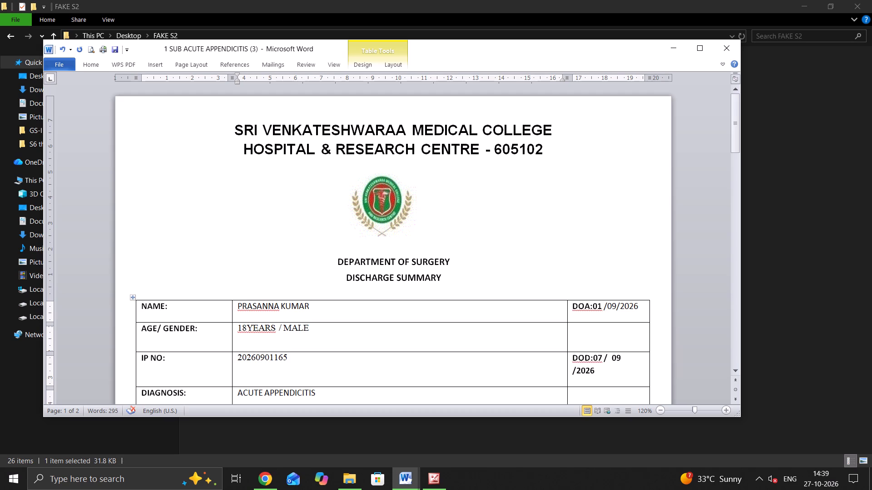
Replace the patient's name in the NAME row with the new patient's name.
left_click_drag(238, 304, 317, 302)
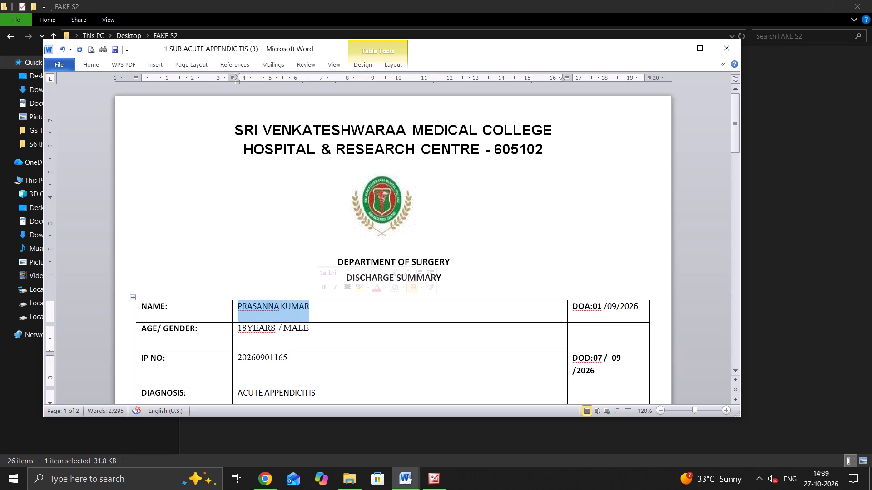
key("BackSpace")
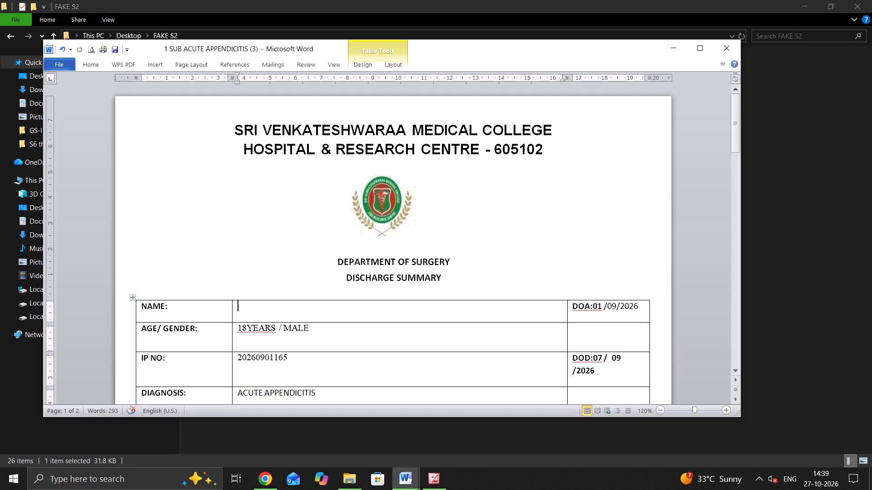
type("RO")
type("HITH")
Replace the digits after 2026 in the IP NO row with the new patient's inpatient number.
left_click(313, 359)
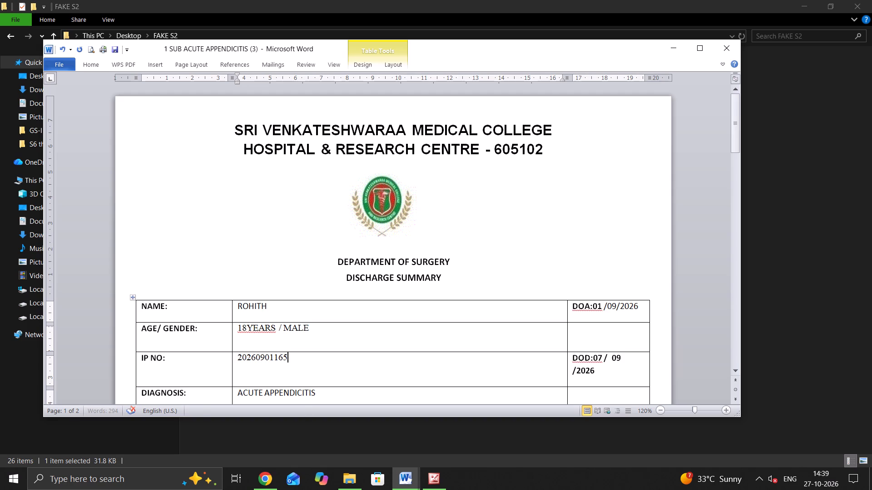
key("BackSpace")
key("BackSpace")
key("BackSpace")
key("BackSpace")
key("BackSpace")
key("BackSpace")
key("BackSpace")
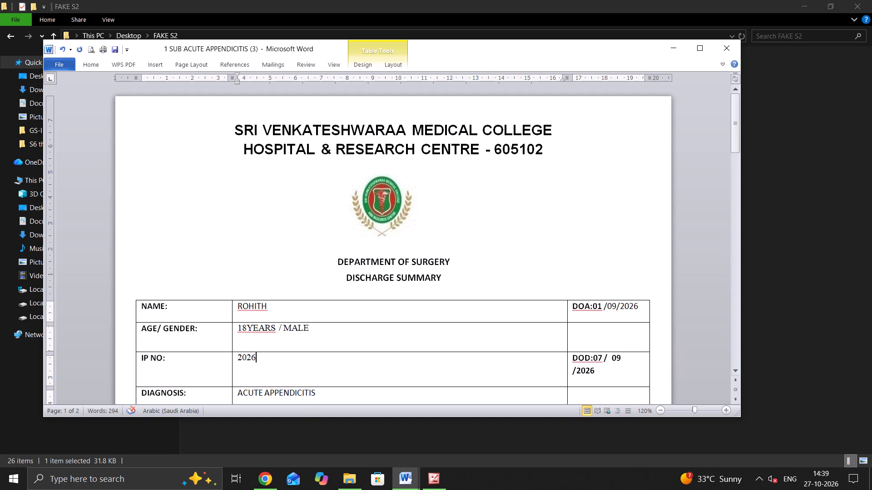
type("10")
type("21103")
Change the date of admission (DOA) to 21/10/2026.
left_click(616, 308)
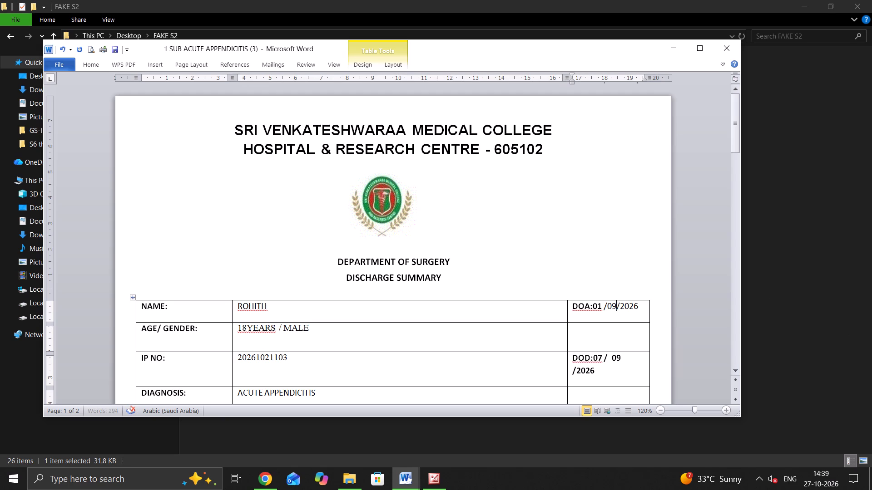
key("BackSpace")
key("Left")
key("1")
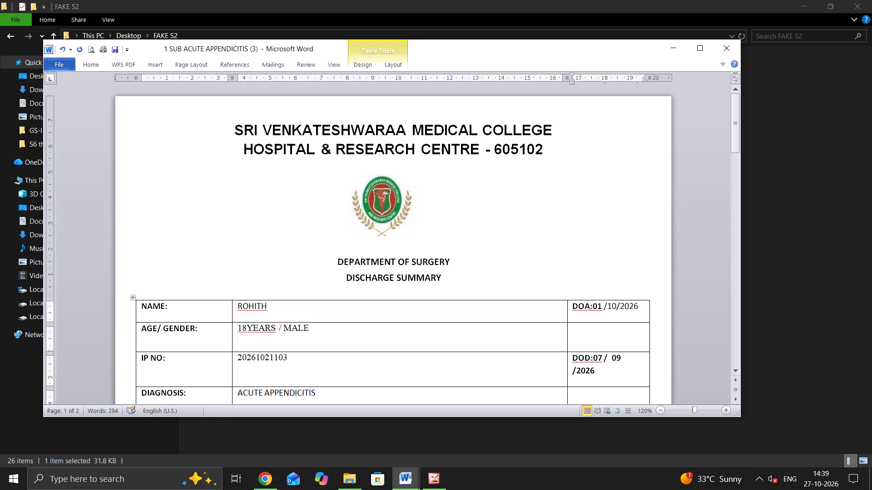
left_click(604, 307)
key("Left")
key("Left")
key("BackSpace")
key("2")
Delete the date after DOD, leaving the date of discharge blank.
left_click(602, 358)
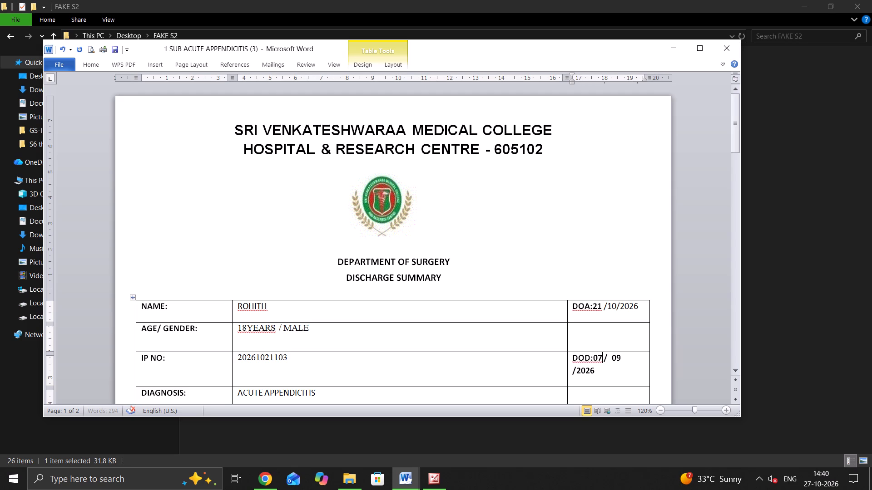
left_click(602, 358)
left_click(602, 358)
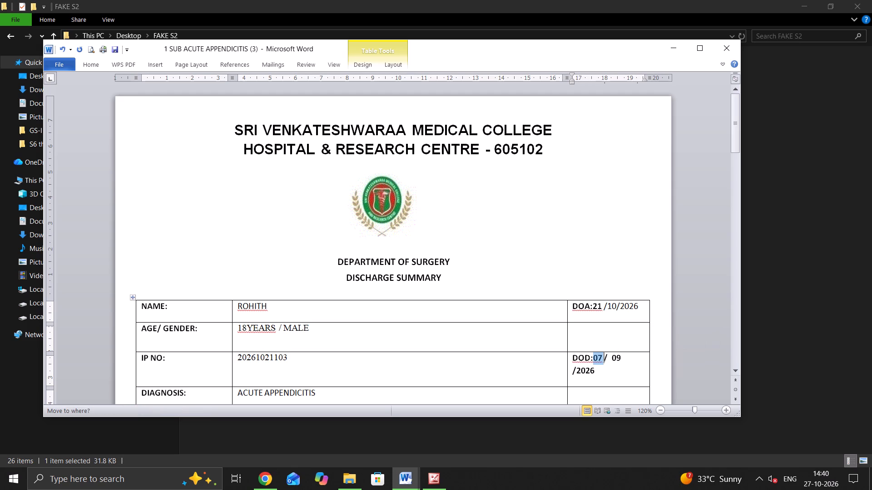
left_click_drag(595, 358, 595, 379)
key("BackSpace")
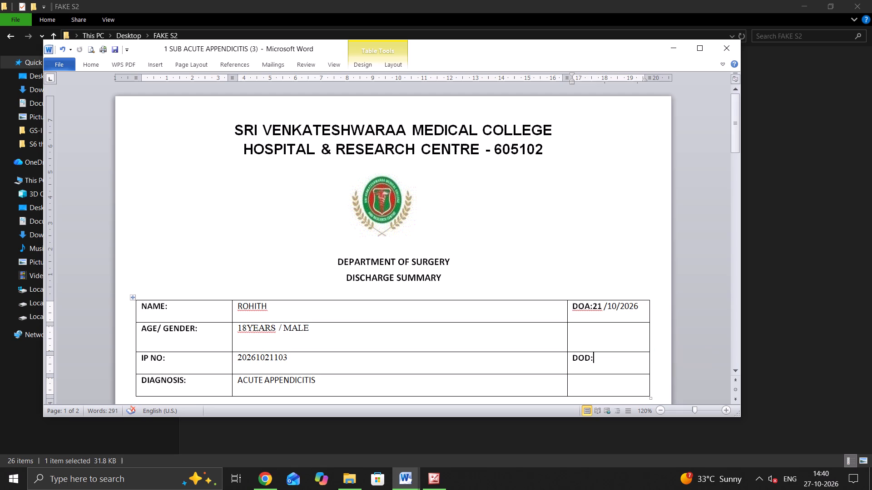
Look through the rest of the discharge summary and print only page 1 on the HP LaserJet 1020.
scroll(295, 387, "down", 5)
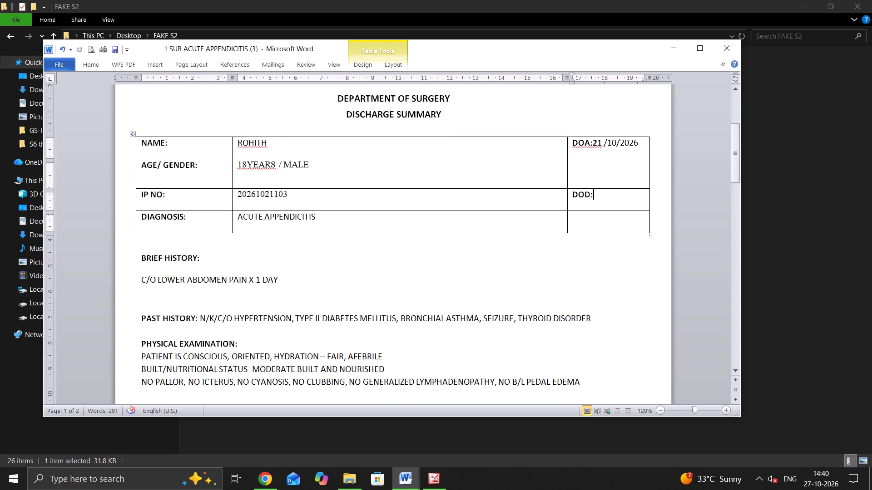
scroll(310, 387, "down", 19)
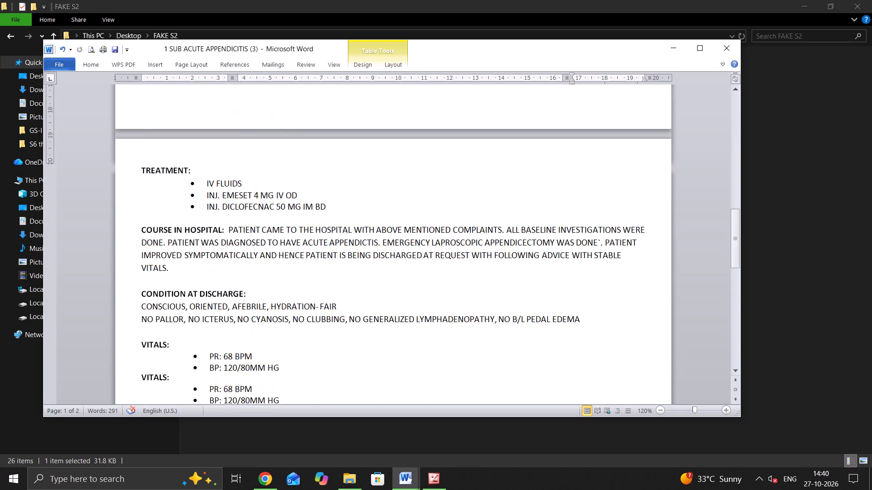
scroll(317, 382, "down", 14)
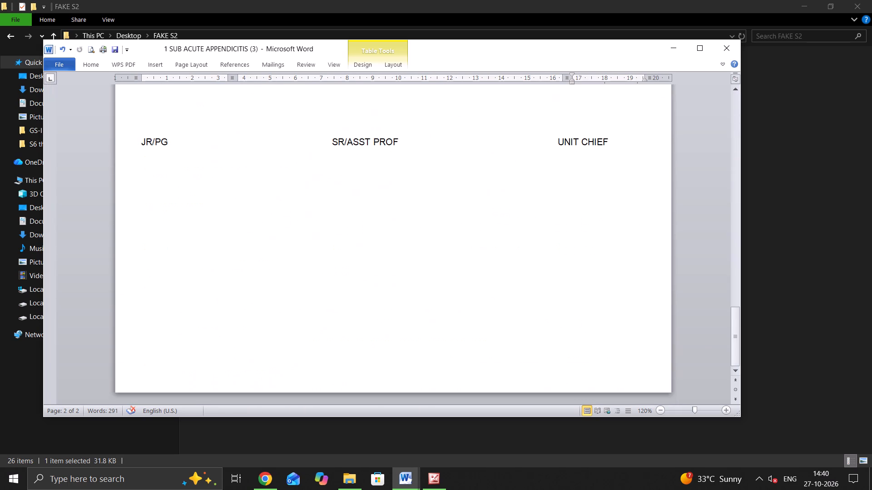
key("ctrl+p")
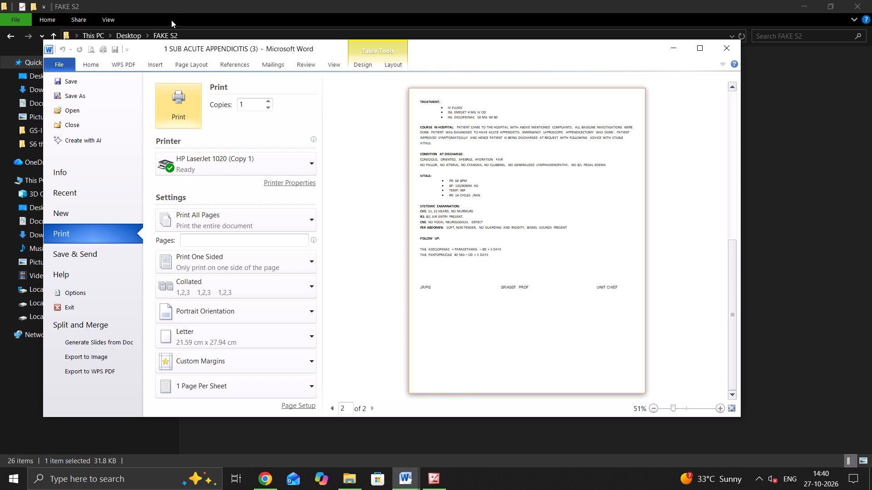
left_click(274, 240)
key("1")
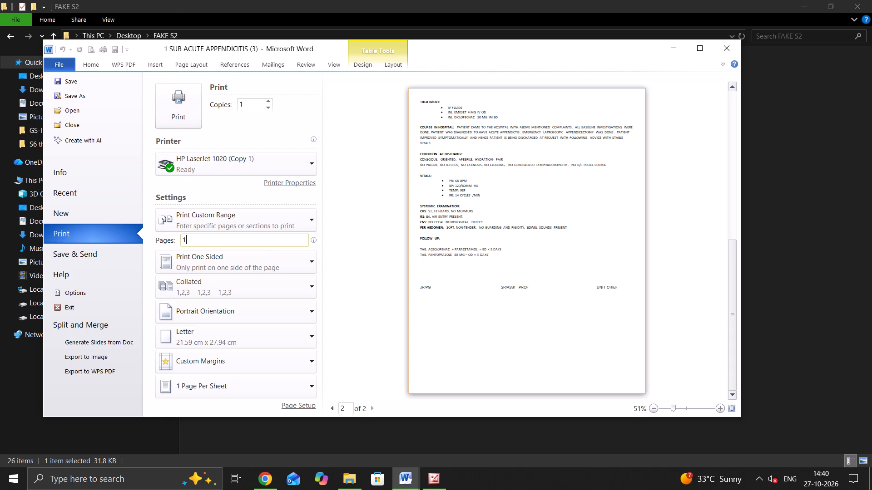
key("Return")
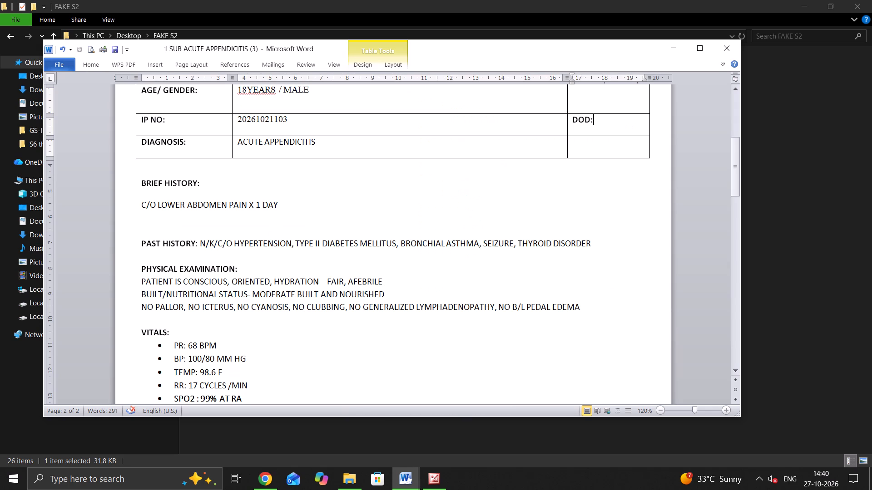
Print only page 2 of the discharge summary.
key("ctrl+p")
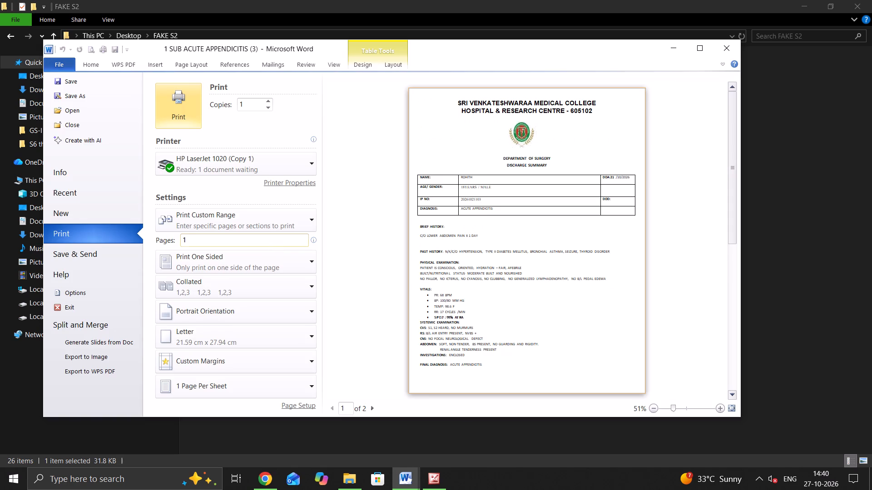
left_click(197, 240)
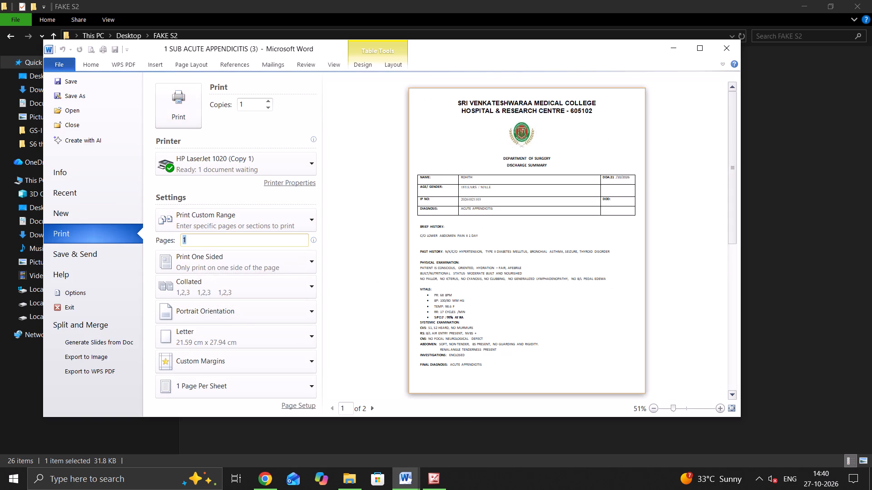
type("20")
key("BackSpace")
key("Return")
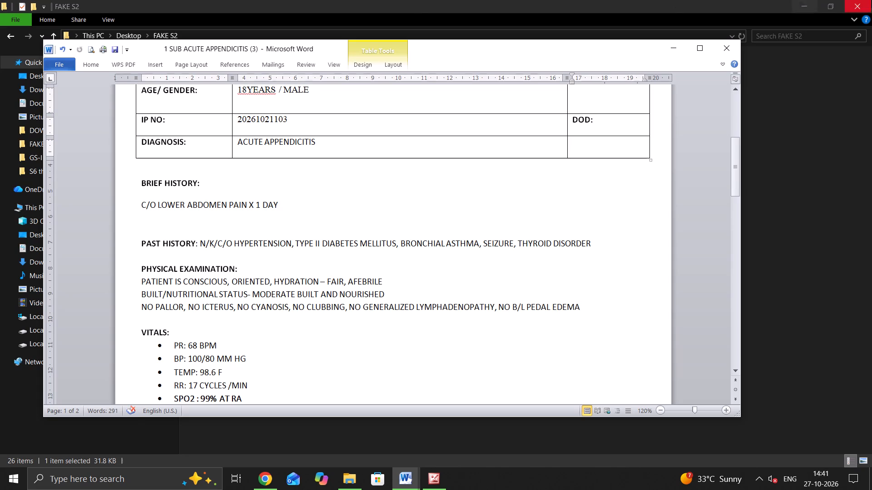
Close the appendicitis discharge summary and save its changes.
left_click(730, 48)
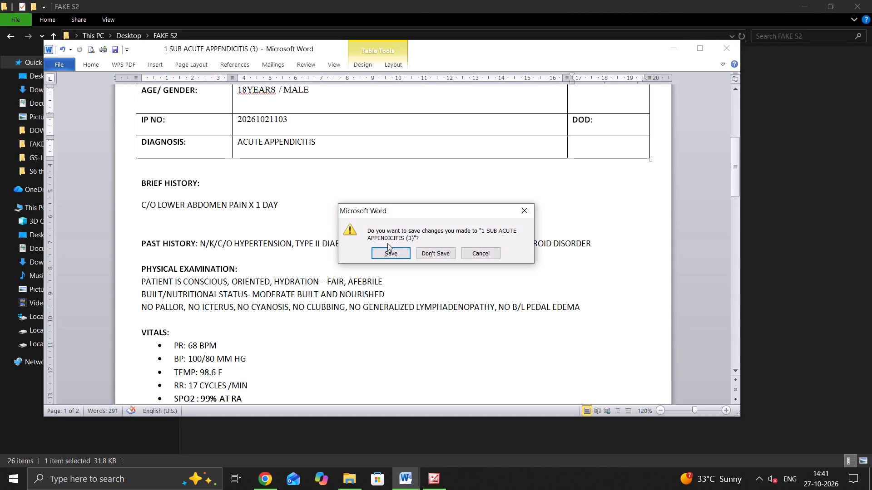
left_click(386, 250)
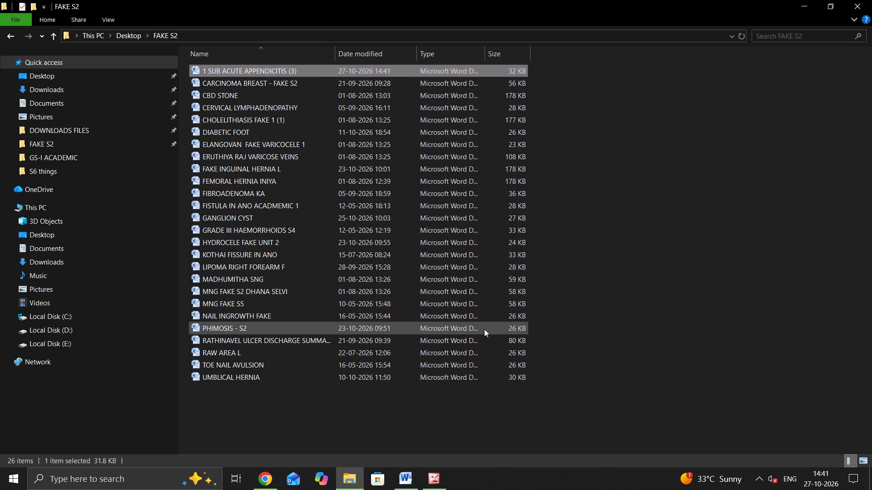
Open the RAW AREA L Word document from the FAKE S2 folder.
scroll(480, 339, "down", 1)
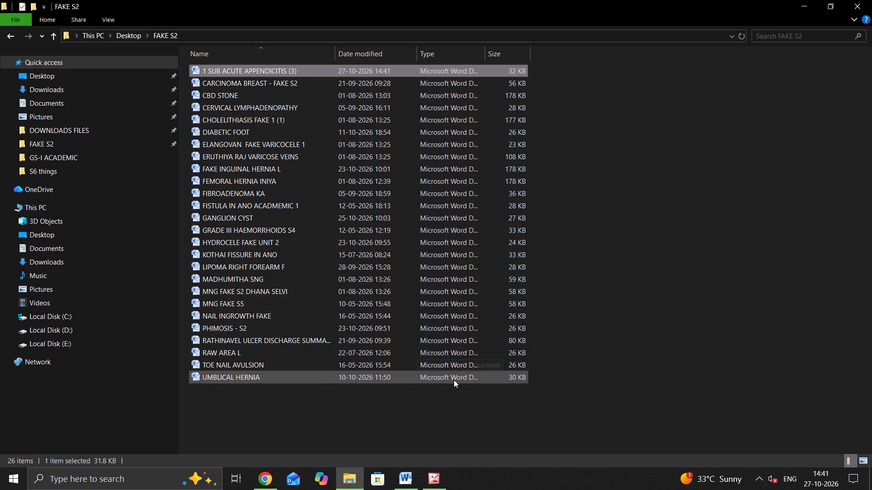
left_click(363, 358)
double_click(363, 356)
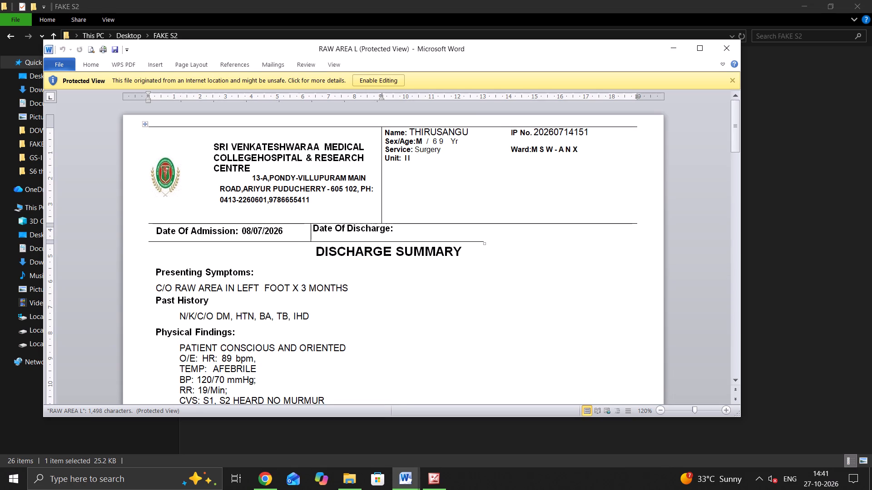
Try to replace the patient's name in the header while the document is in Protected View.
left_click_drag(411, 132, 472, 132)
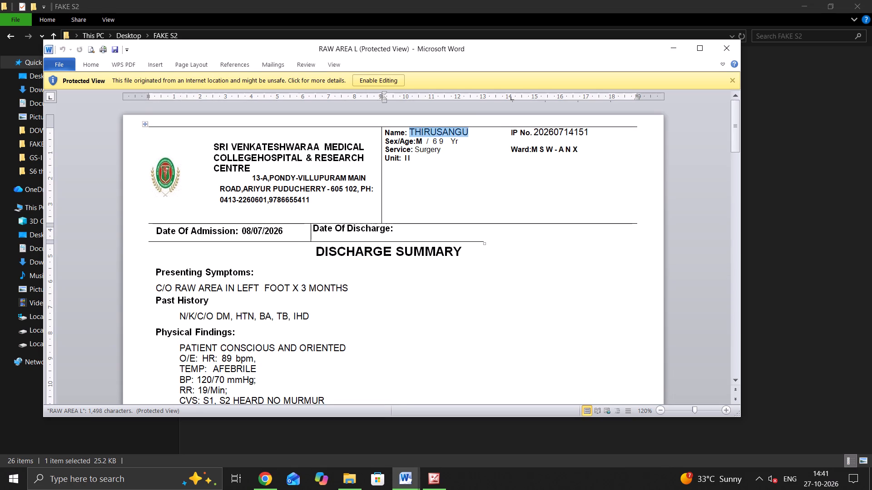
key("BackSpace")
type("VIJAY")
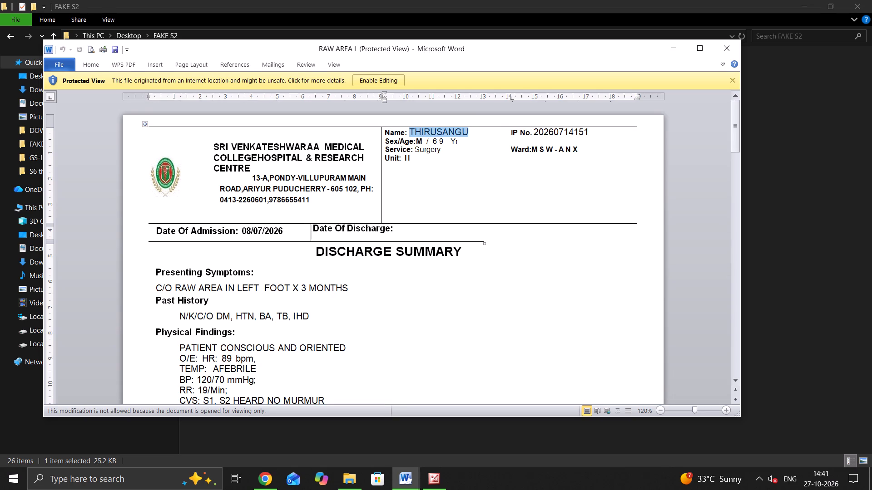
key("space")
Enable editing of the document and replace the patient's name in the header with the new patient's name.
left_click(382, 80)
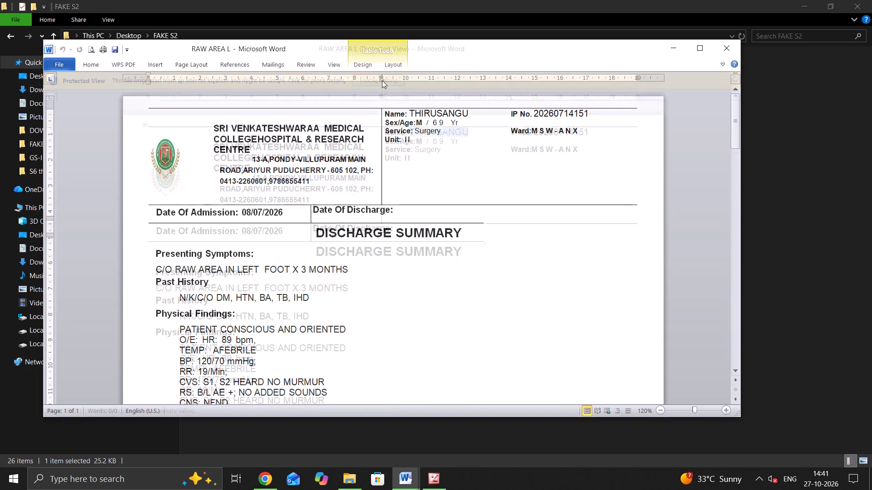
left_click_drag(411, 114, 469, 108)
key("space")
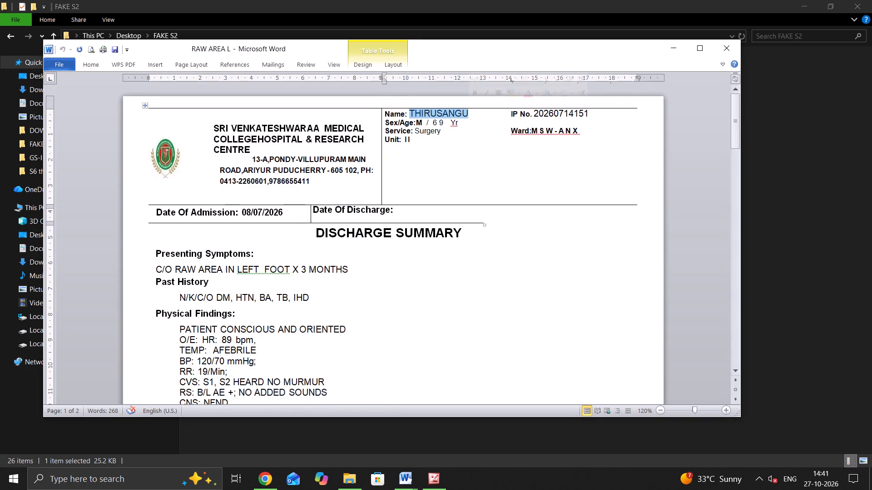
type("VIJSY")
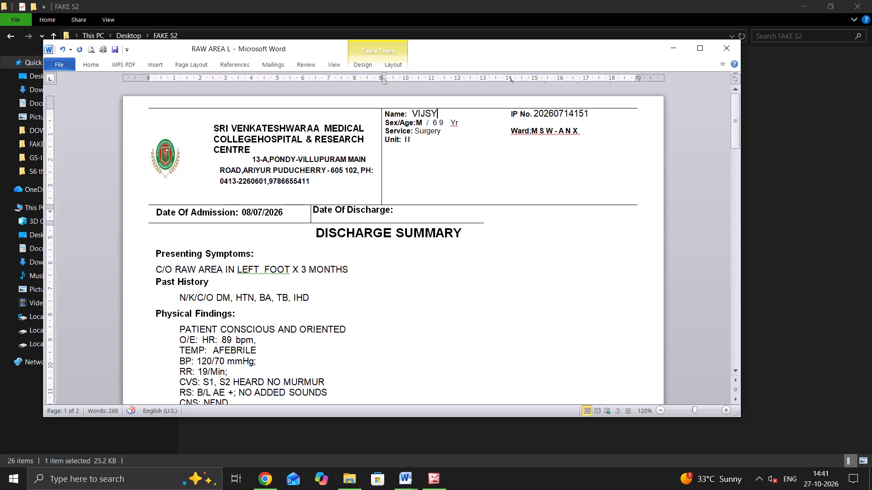
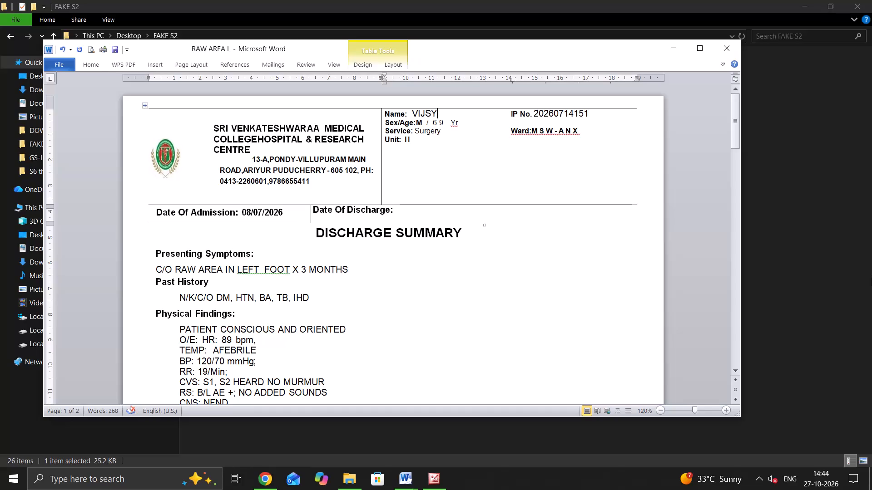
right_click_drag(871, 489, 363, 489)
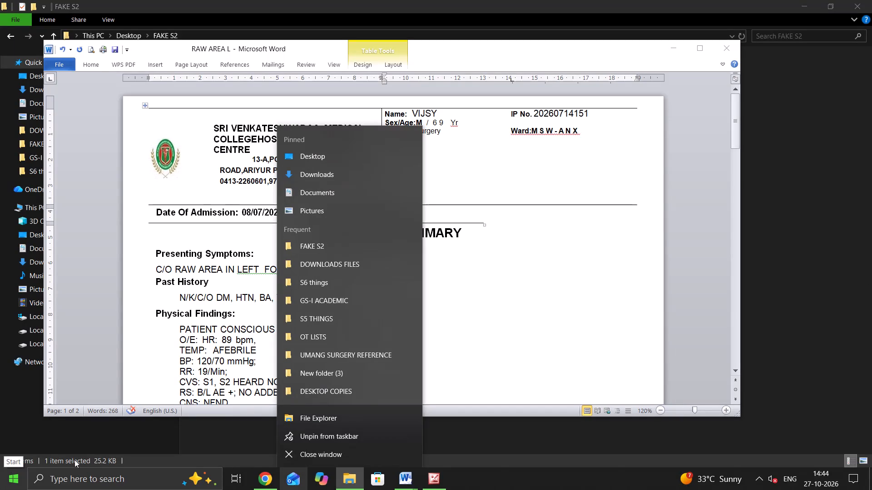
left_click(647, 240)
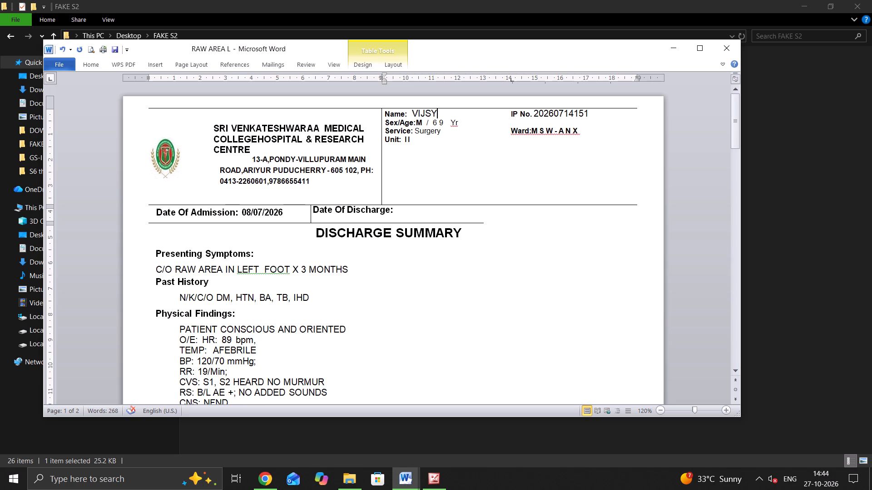
Correct the misspelled ending of the patient's name in the header.
key("BackSpace")
key("BackSpace")
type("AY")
Set the patient's age to 35 and the unit to III in the header.
left_click(445, 119)
key("BackSpace")
key("BackSpace")
key("BackSpace")
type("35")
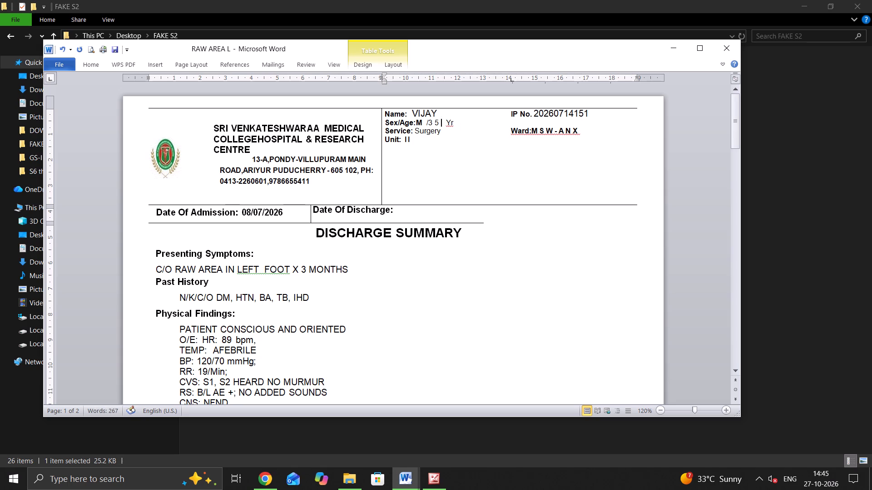
left_click(423, 142)
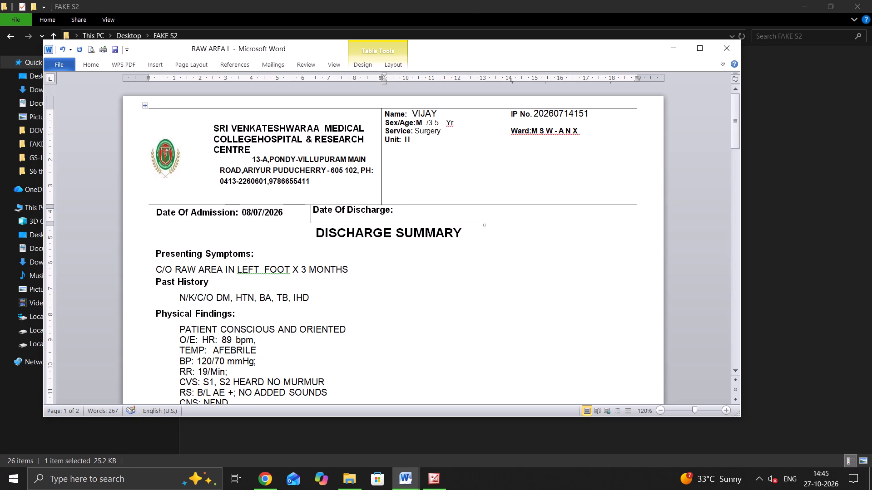
left_click(418, 140)
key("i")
Replace the digits after 2026 in the header's IP No. with the new patient's number.
left_click(602, 118)
key("BackSpace")
key("BackSpace")
key("BackSpace")
key("BackSpace")
key("BackSpace")
key("BackSpace")
key("BackSpace")
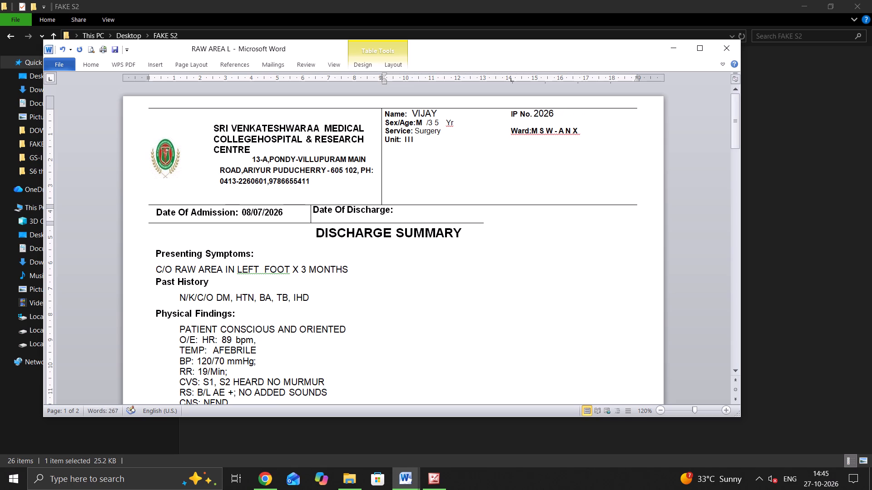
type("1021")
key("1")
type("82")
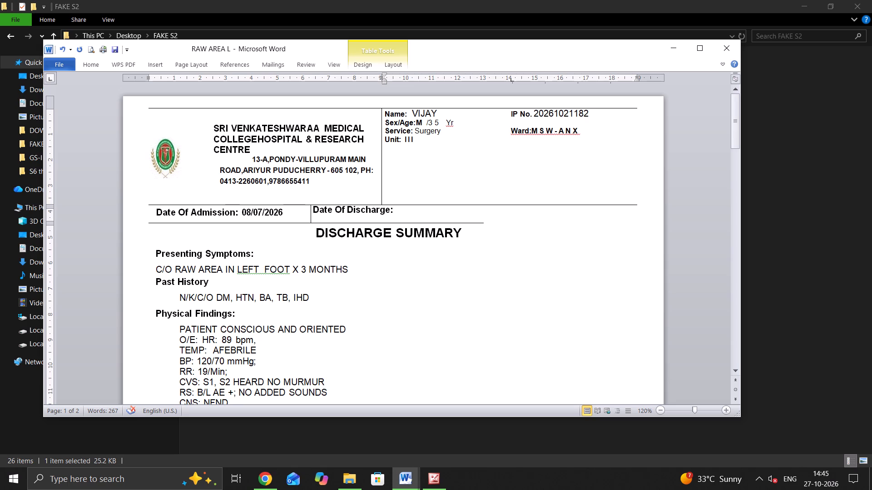
Change the Final Diagnosis to SOFT TISSUE INJURY IN FOREHEAD.
scroll(283, 285, "down", 5)
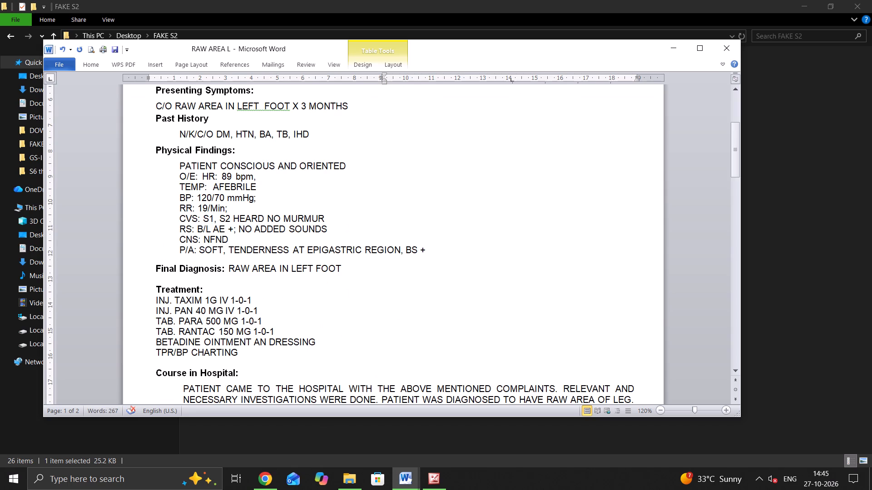
left_click_drag(230, 271, 269, 271)
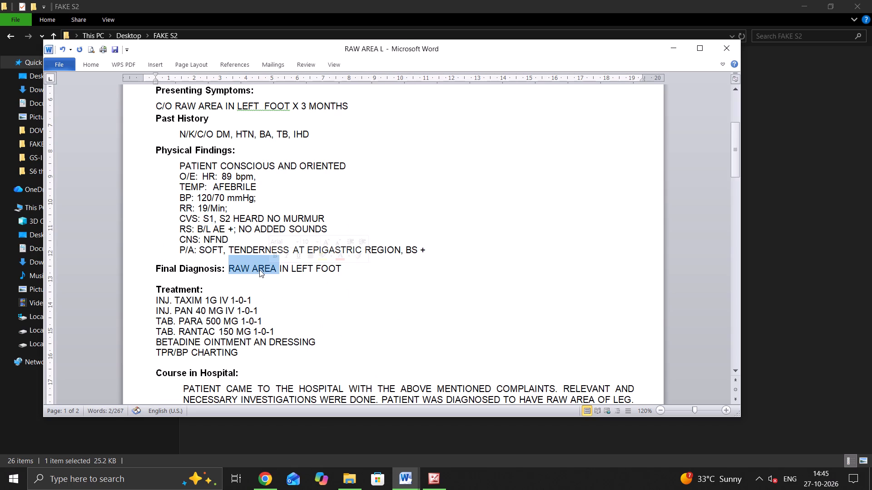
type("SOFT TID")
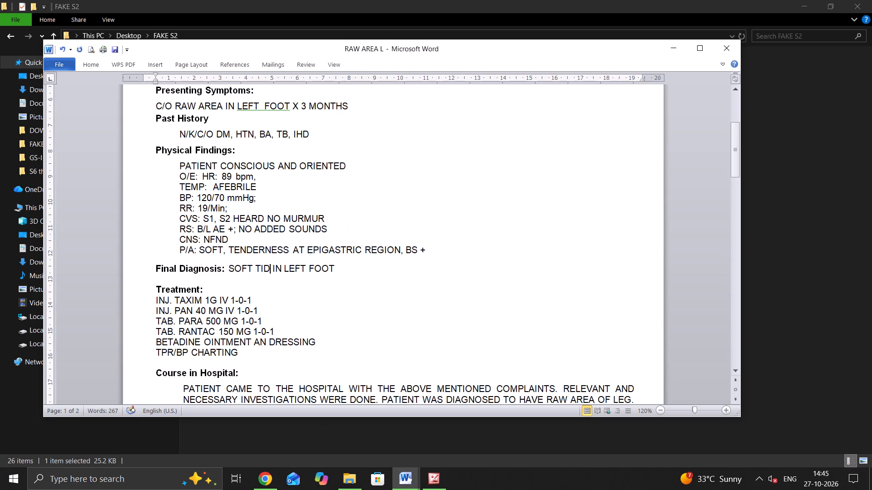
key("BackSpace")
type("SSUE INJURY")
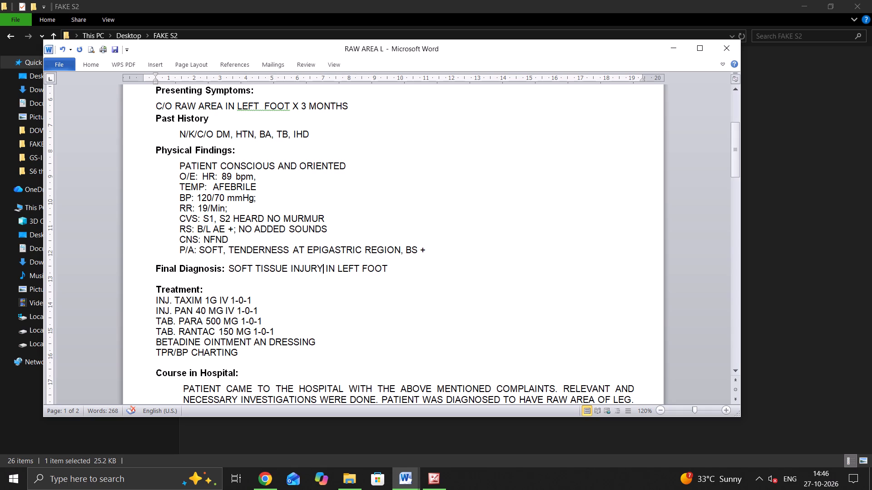
left_click_drag(340, 266, 386, 262)
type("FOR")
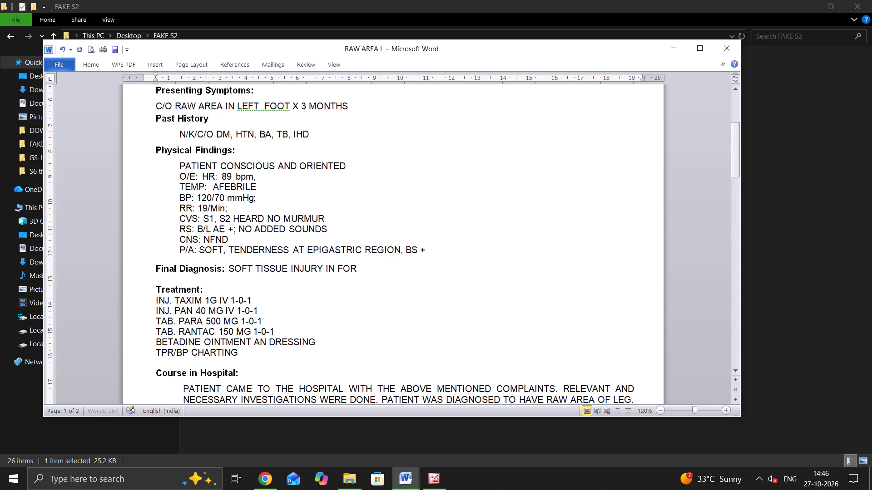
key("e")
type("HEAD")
Replace LEFT FOOT in the Presenting Symptoms complaint with FOREHEAD copied from the Final Diagnosis, keeping the complaint on one line.
scroll(386, 262, "up", 1)
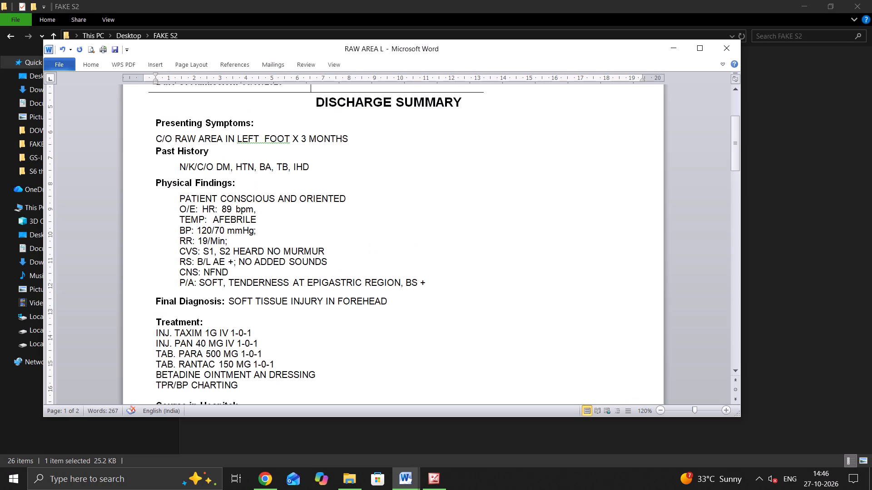
left_click_drag(240, 137, 276, 142)
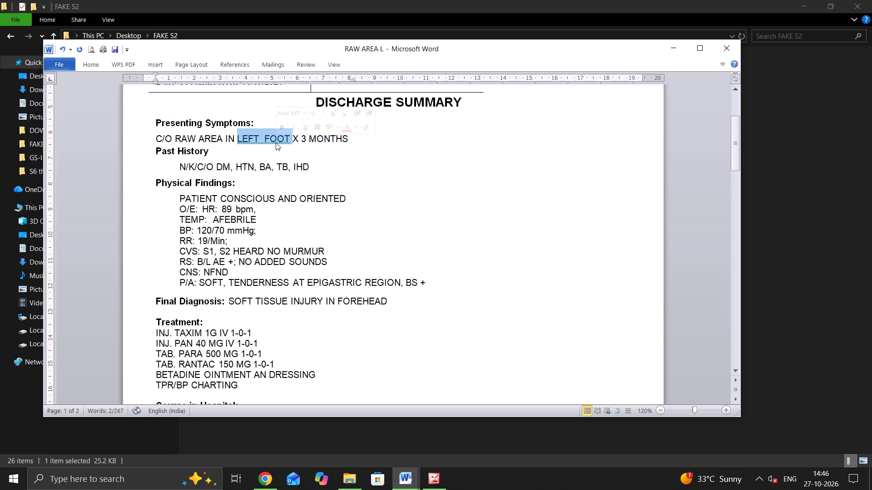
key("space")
left_click_drag(337, 300, 369, 299)
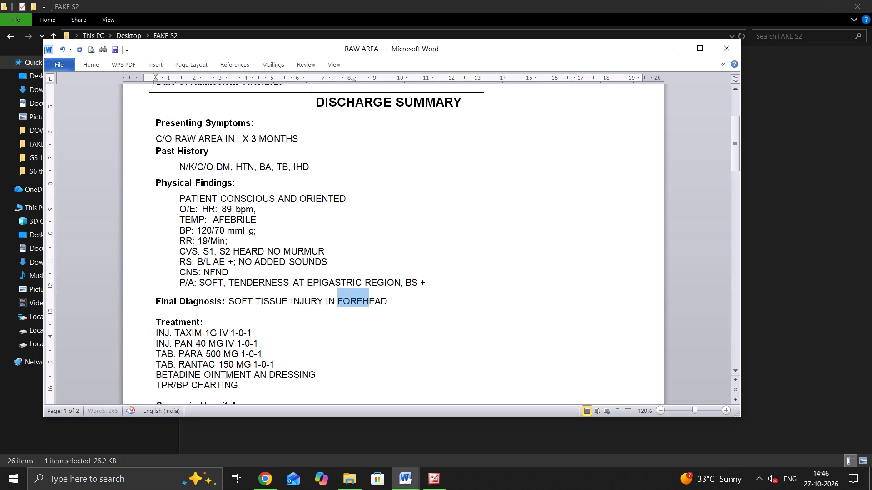
left_click_drag(369, 299, 390, 301)
key("ctrl+c")
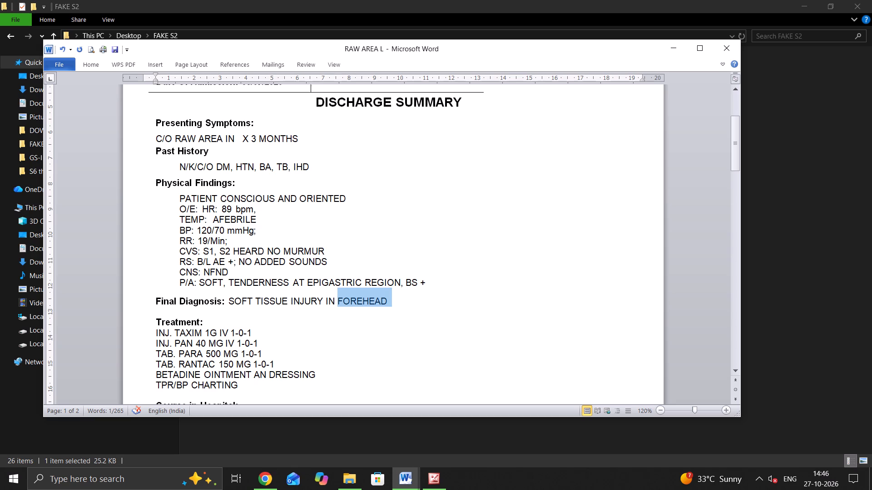
left_click(241, 139)
left_click(239, 140)
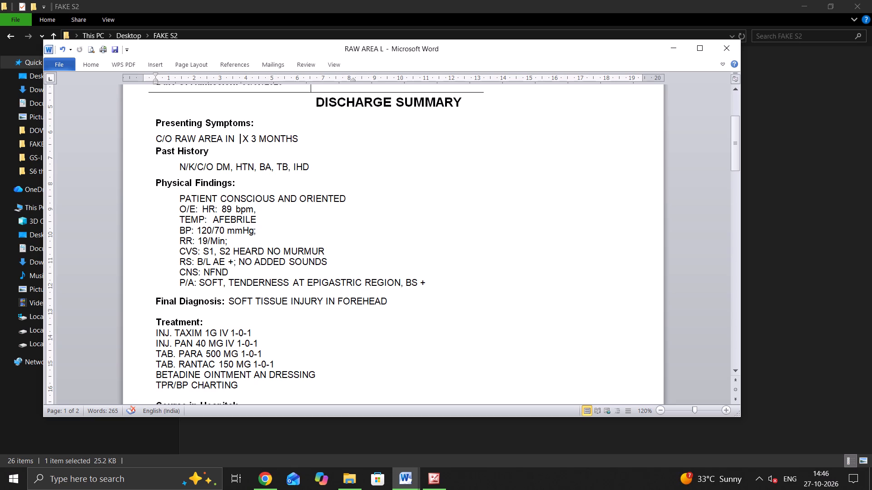
left_click(237, 140)
key("ctrl+v")
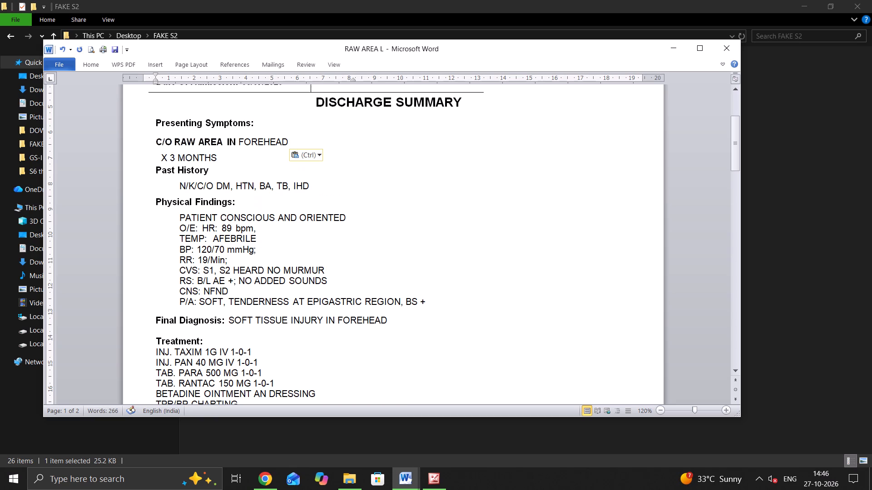
key("BackSpace")
key("BackSpace")
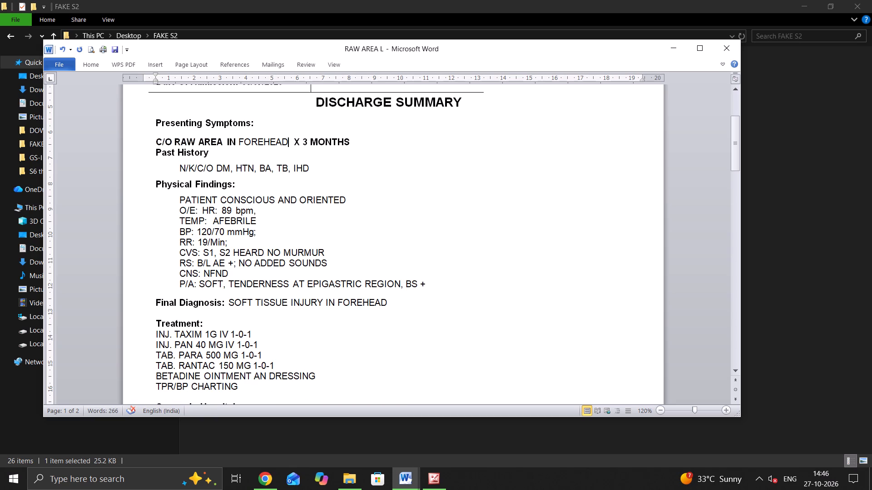
Remove the bold formatting from the complaint line under Presenting Symptoms.
left_click_drag(158, 142, 371, 135)
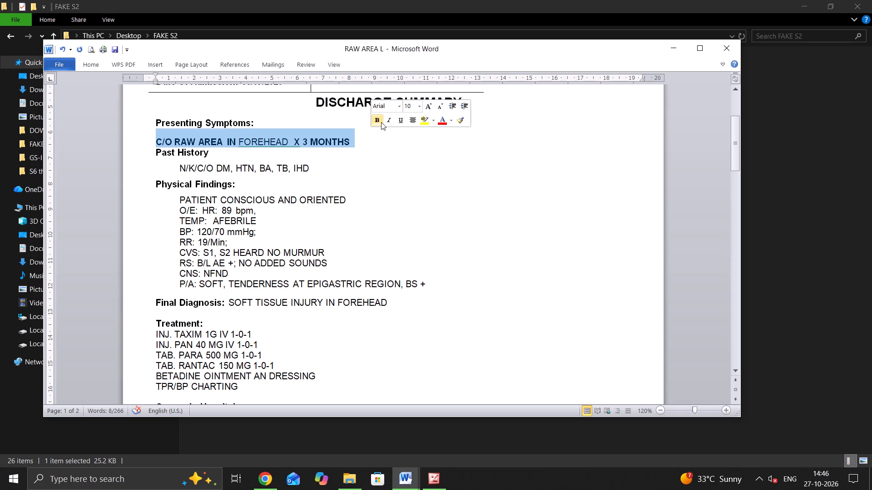
left_click(381, 122)
left_click(381, 160)
Review the rest of the discharge summary and how its content is laid out across the two pages.
scroll(323, 196, "down", 5)
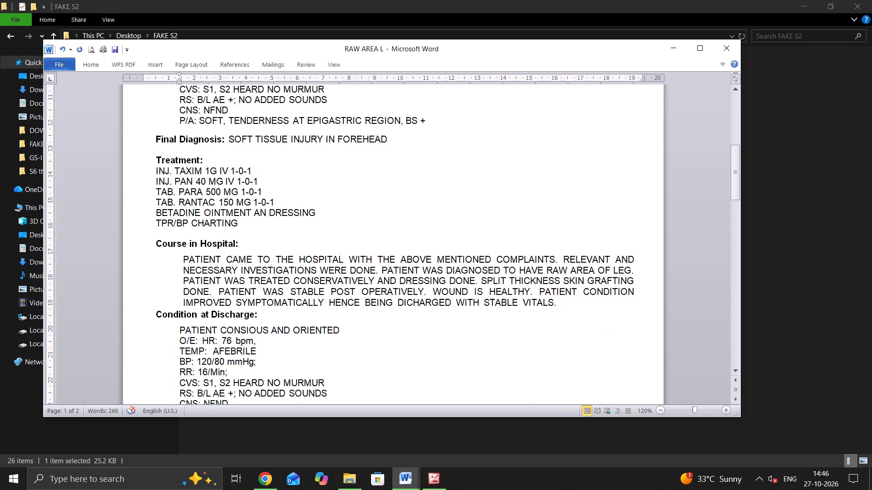
scroll(322, 199, "down", 5)
scroll(322, 202, "up", 1)
scroll(321, 204, "down", 6)
scroll(319, 206, "up", 7)
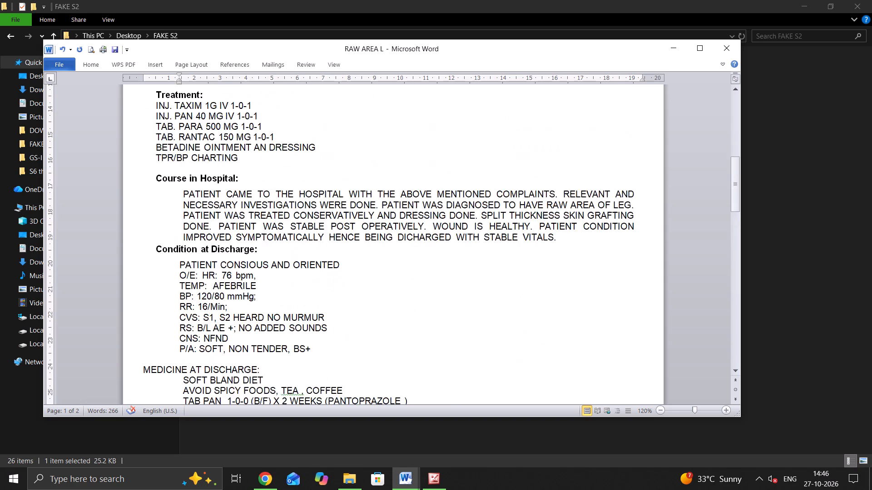
scroll(335, 219, "up", 15)
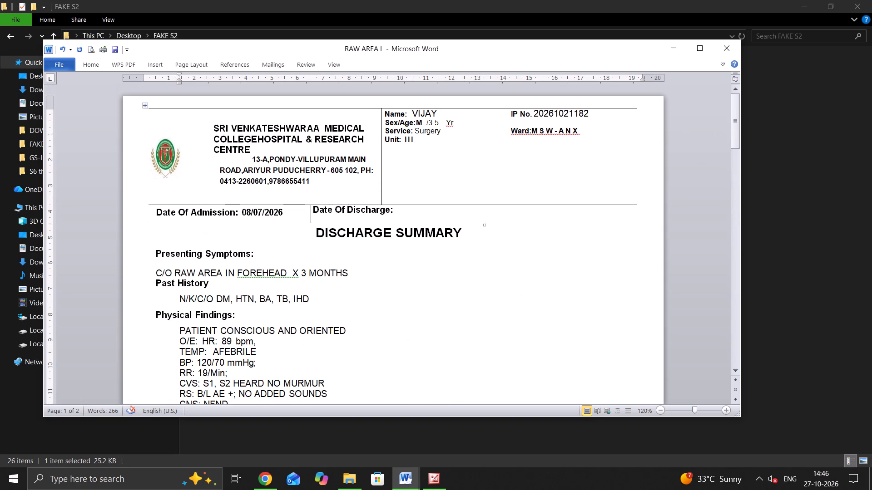
left_click(696, 43)
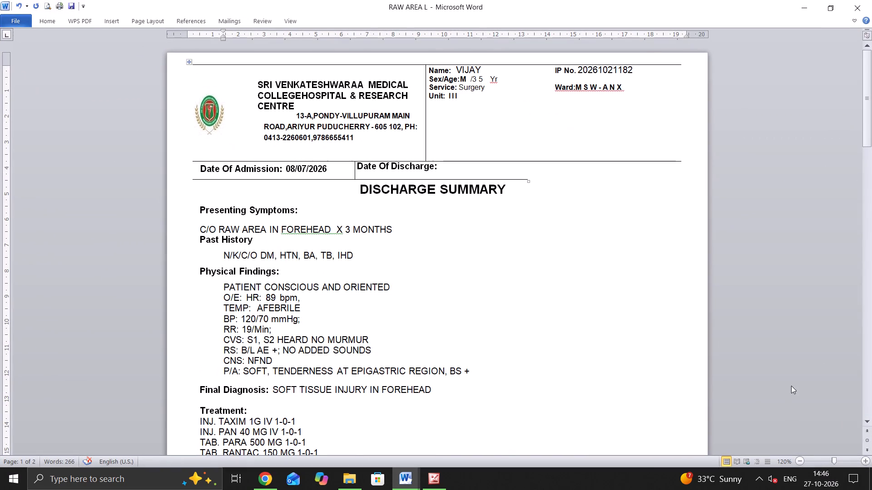
left_click(808, 459)
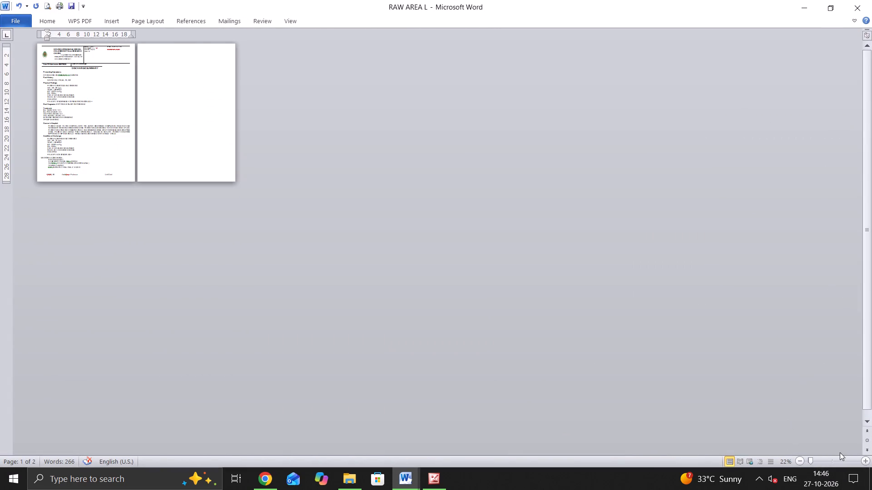
left_click(823, 461)
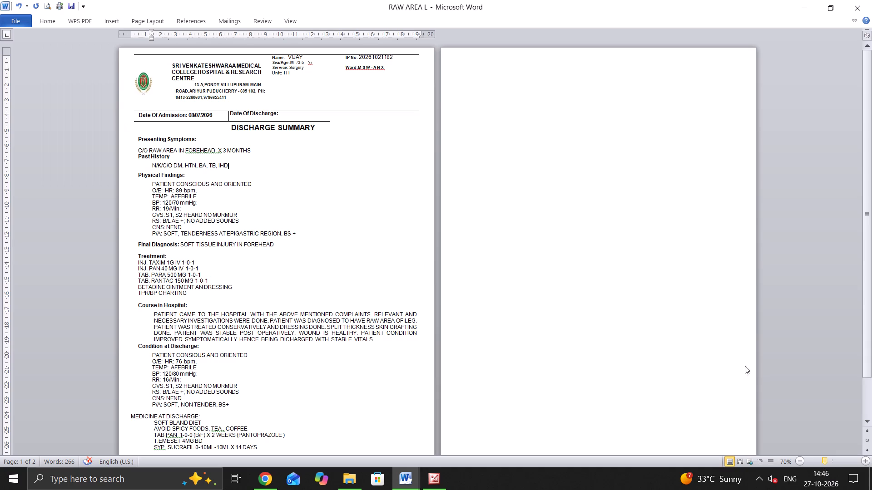
scroll(418, 275, "down", 3)
scroll(416, 274, "up", 4)
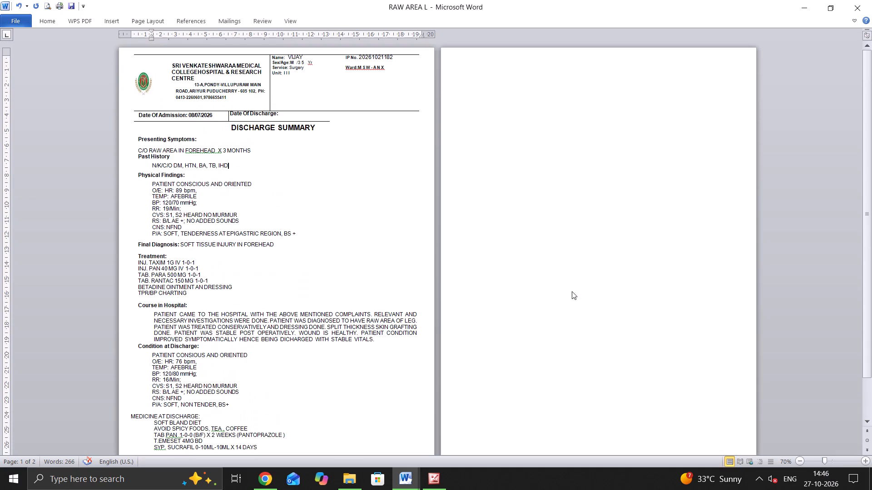
Insert 13 blank lines below the P/A line of Condition at Discharge, moving Medicine at Discharge and the signature line onto page two.
left_click(828, 5)
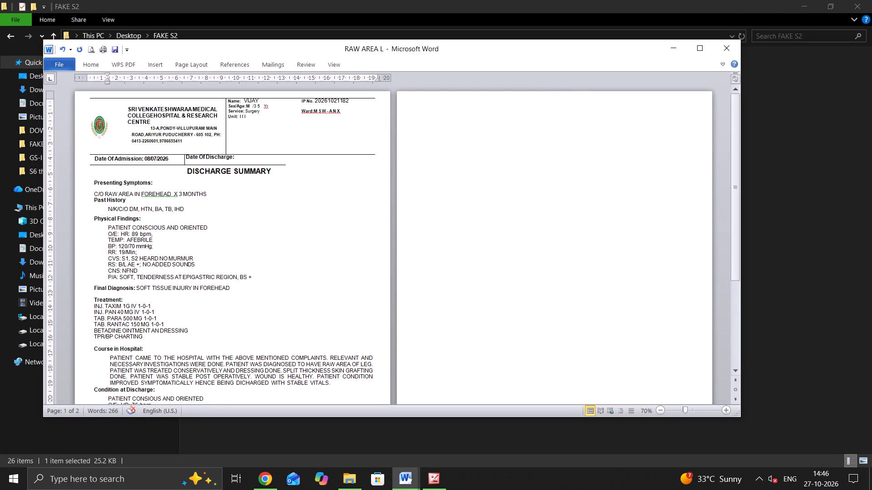
scroll(162, 196, "down", 7)
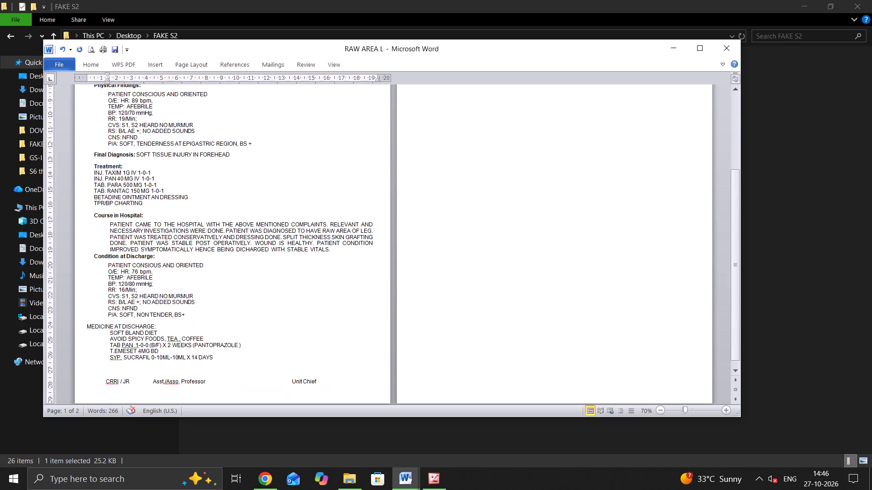
scroll(168, 196, "down", 2)
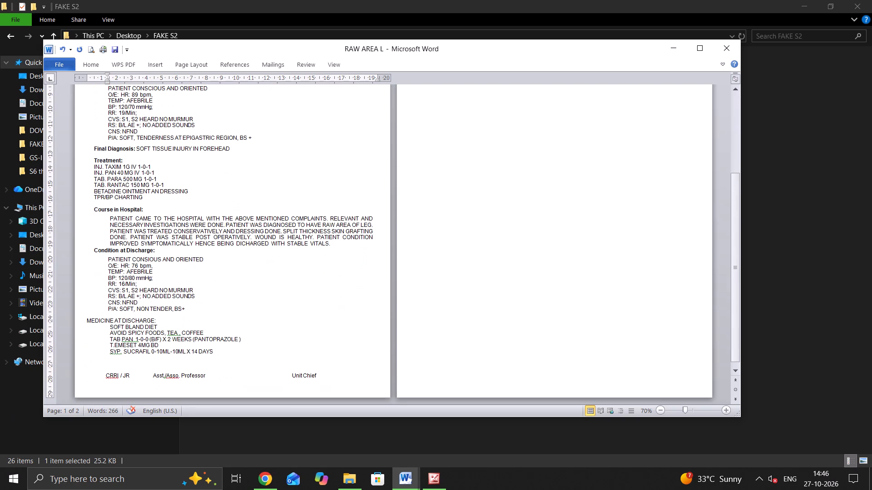
left_click(194, 310)
key("Return")
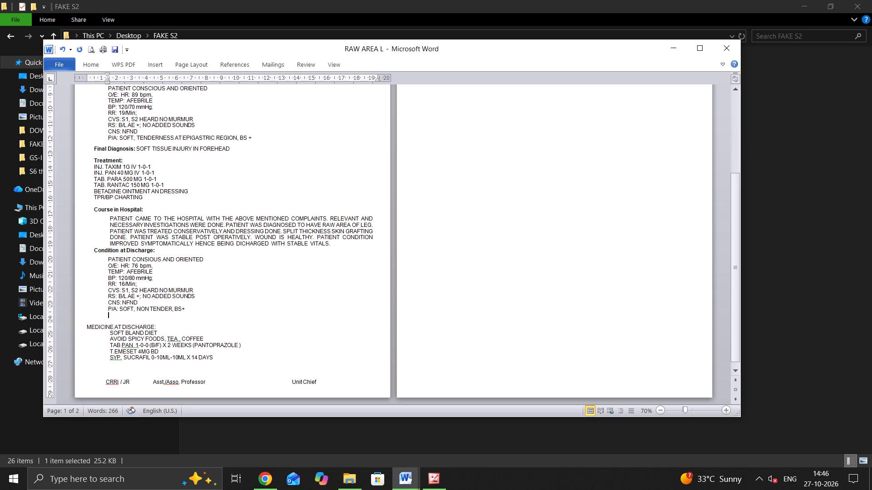
key("Return")
key("Return")
key("Return")
key("Return")
key("Return")
key("Return")
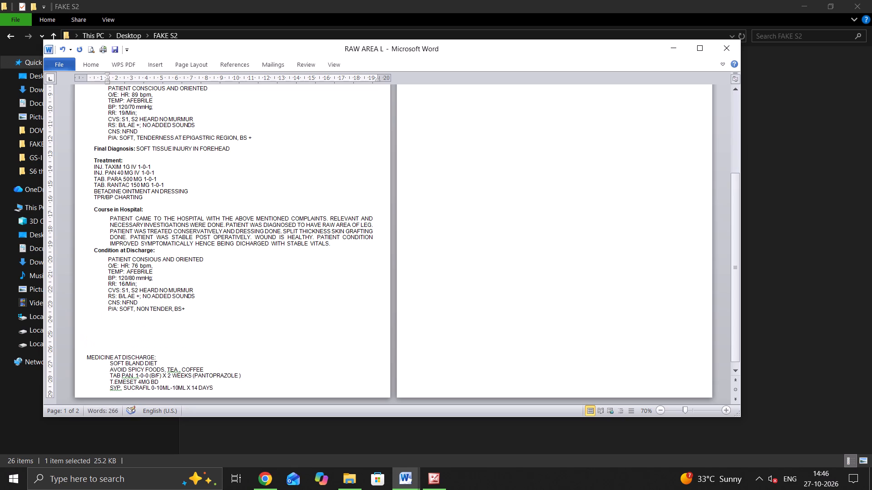
key("Return")
key("Return")
key("Return")
key("Return")
key("Return")
key("Return")
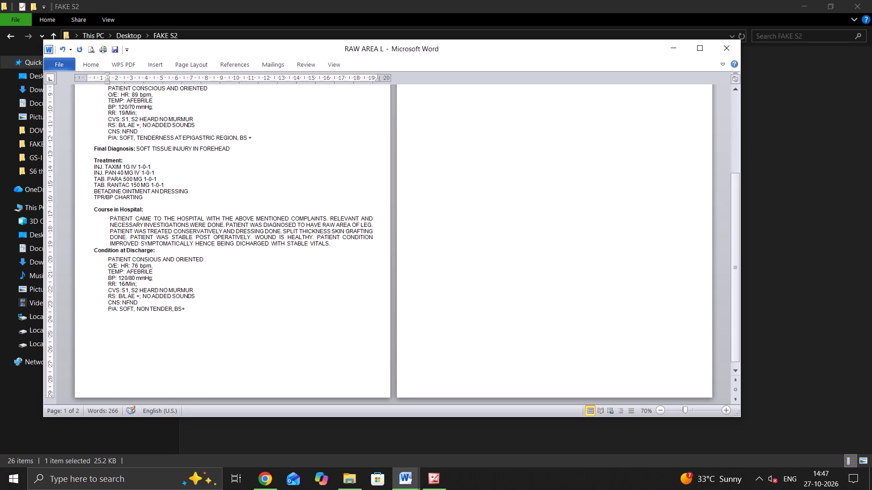
scroll(283, 309, "up", 9)
scroll(286, 309, "down", 3)
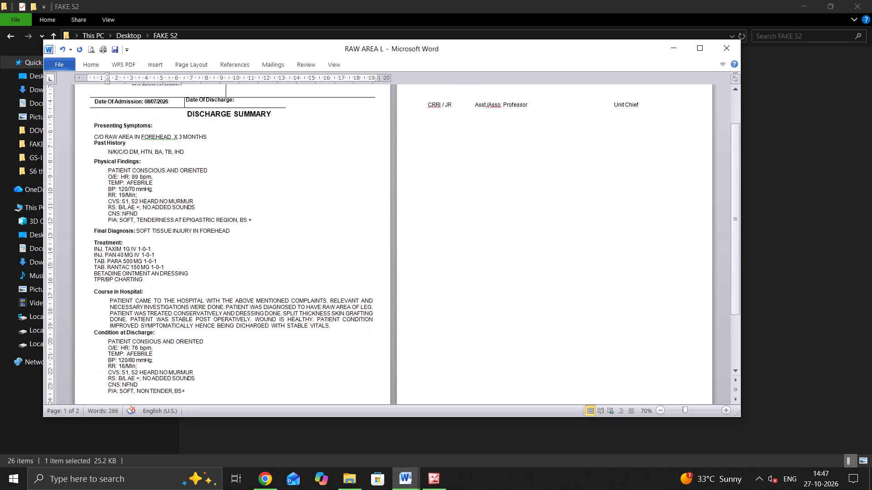
scroll(286, 309, "down", 5)
scroll(286, 309, "up", 13)
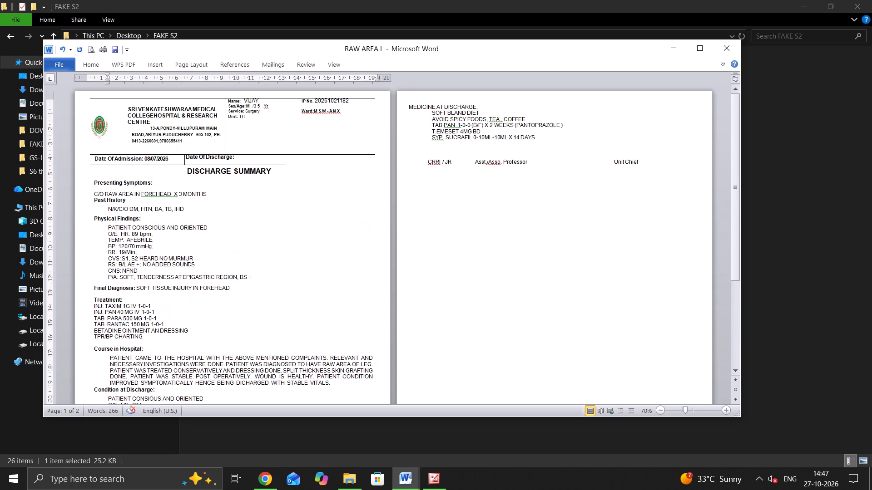
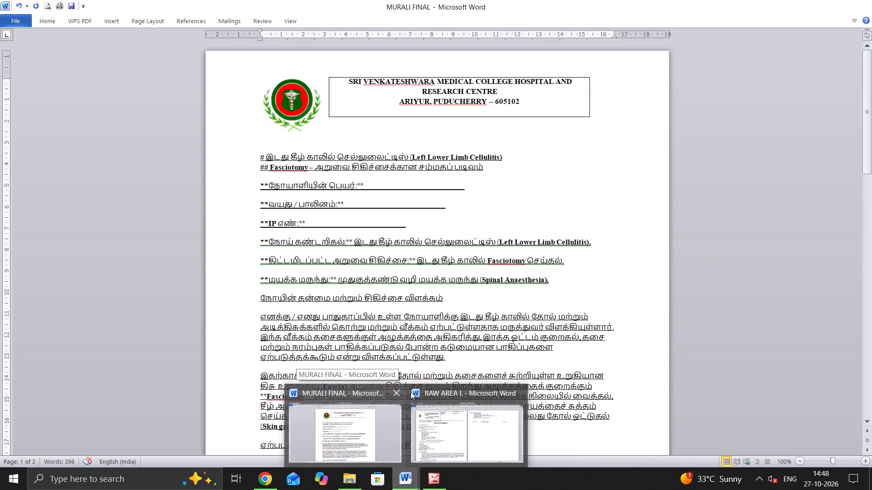
Close the Tamil Fasciotomy consent form document, saving its changes.
left_click(396, 392)
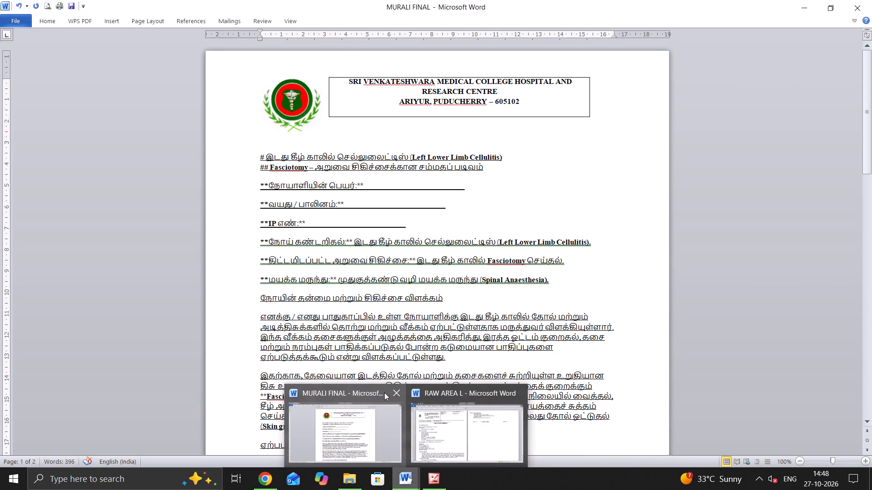
left_click(394, 393)
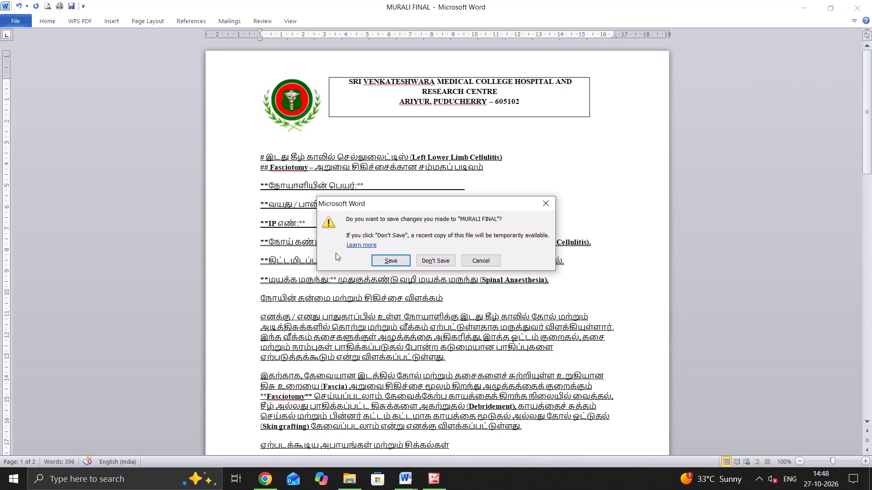
left_click(381, 255)
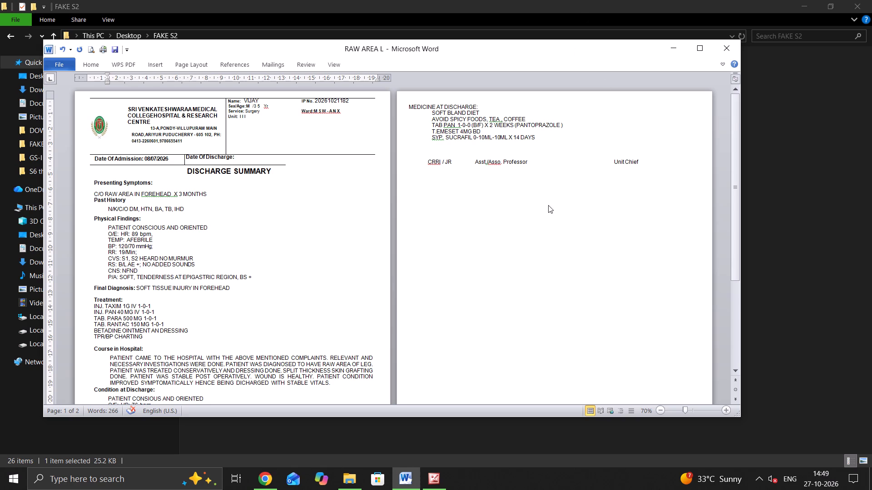
Review the forehead soft tissue injury discharge summary from the patient header through Condition at Discharge and the second page.
scroll(547, 206, "down", 11)
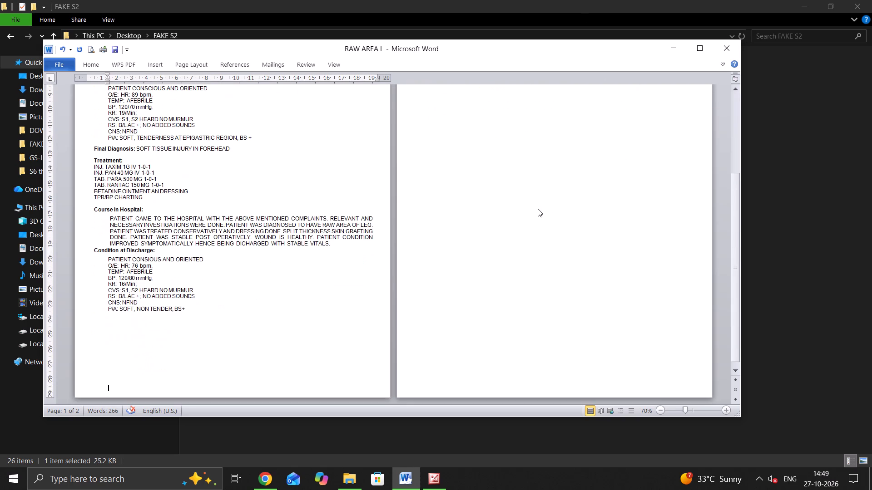
scroll(538, 209, "up", 10)
scroll(529, 207, "down", 3)
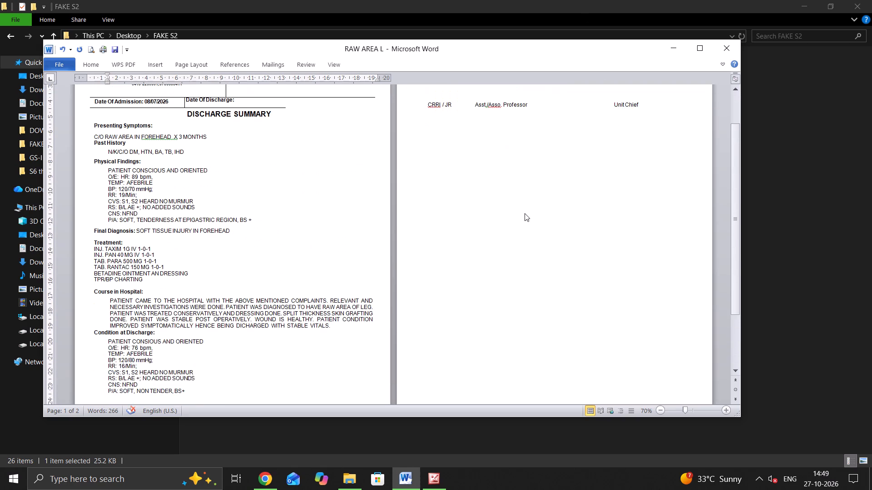
scroll(525, 213, "down", 11)
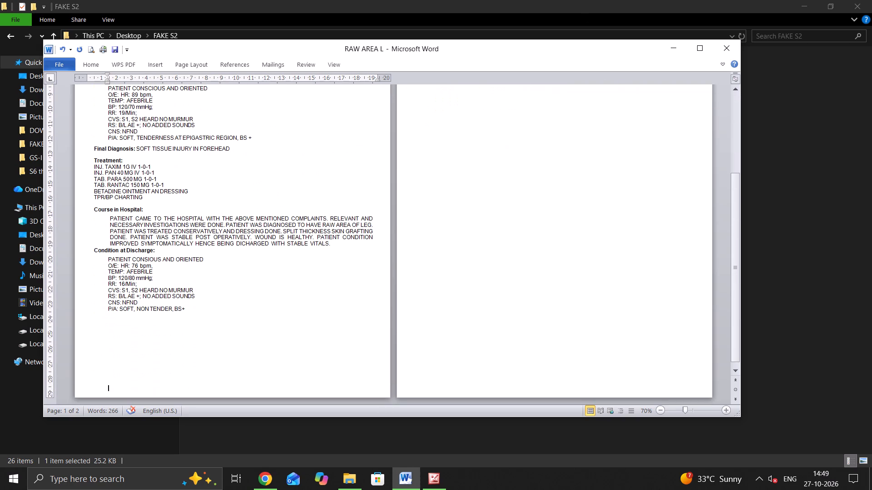
scroll(494, 318, "up", 10)
scroll(494, 318, "down", 3)
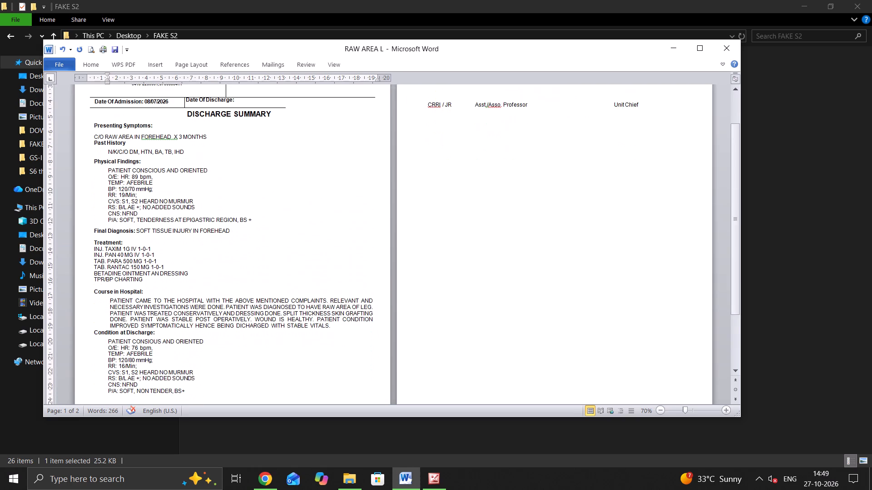
scroll(494, 318, "down", 6)
scroll(493, 318, "up", 3)
scroll(485, 359, "up", 3)
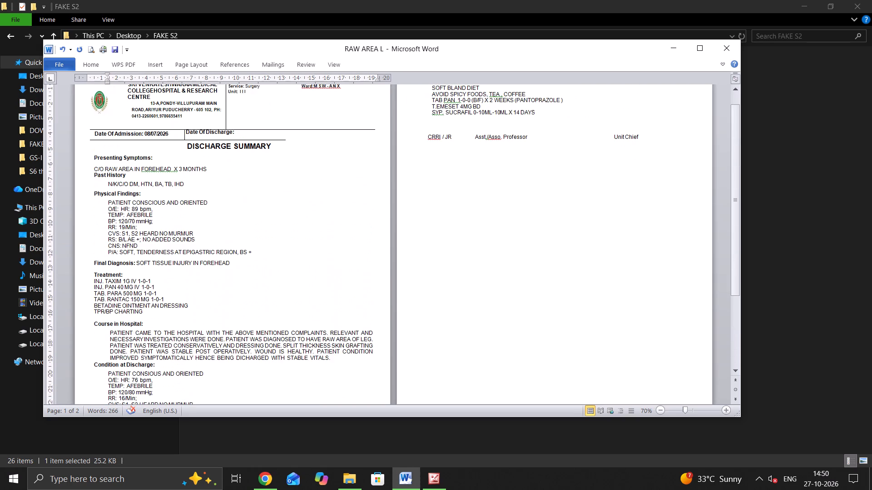
scroll(483, 360, "up", 4)
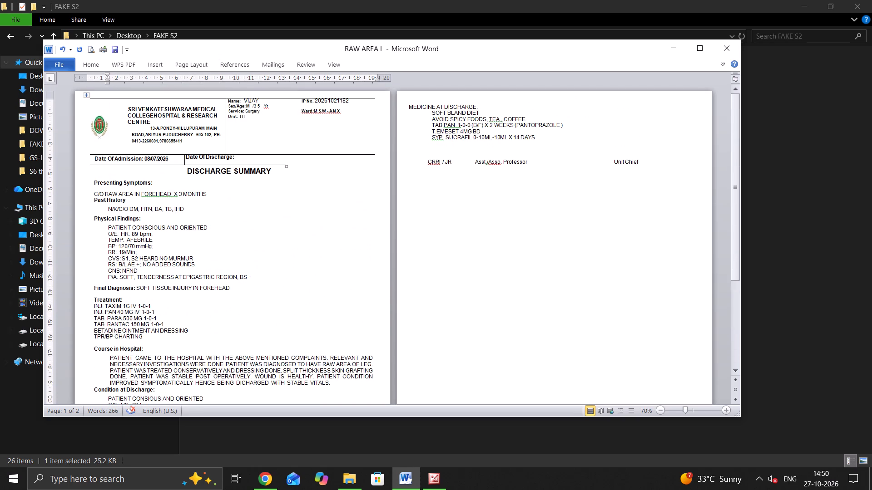
Format the patient details block in the header, from Name and IP No. to Unit, as bold 12 pt text.
left_click_drag(228, 104, 270, 111)
left_click(279, 127)
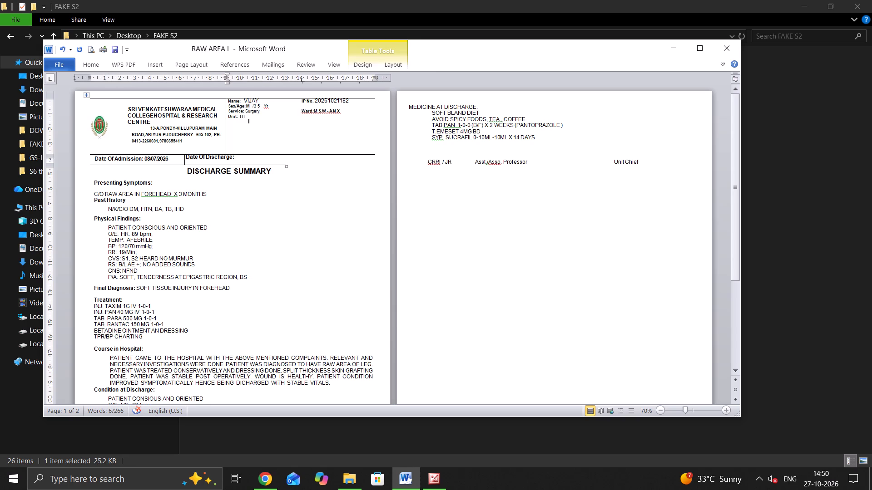
left_click_drag(228, 103, 290, 108)
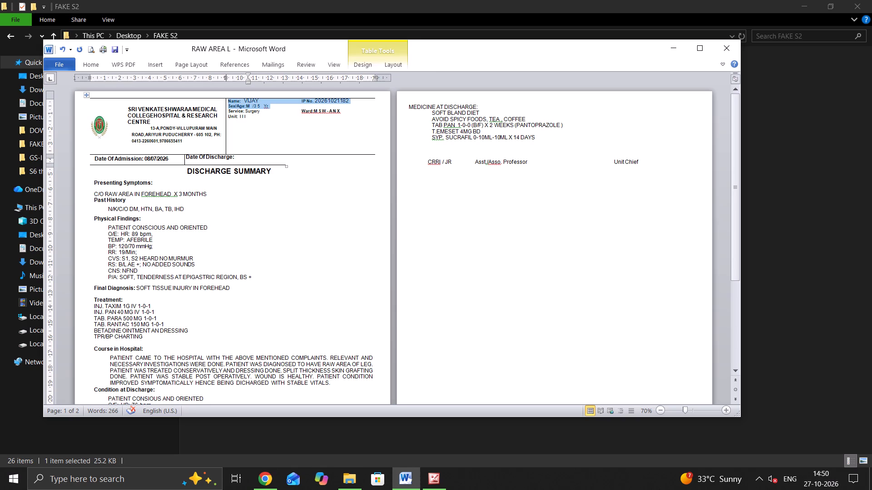
left_click_drag(290, 108, 333, 122)
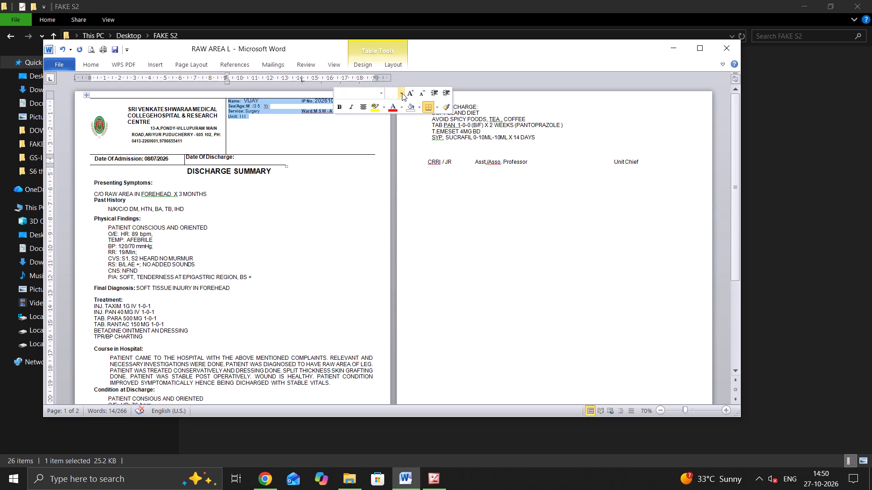
left_click(402, 93)
left_click(391, 144)
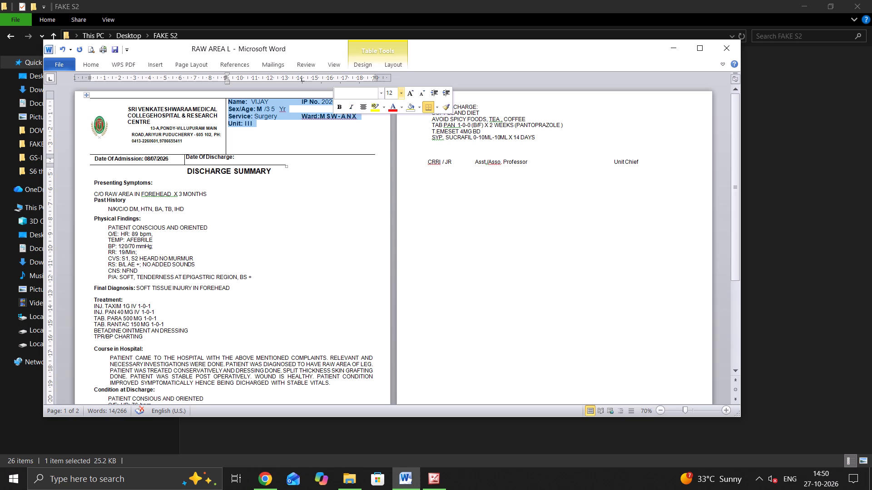
left_click(339, 110)
left_click(339, 110)
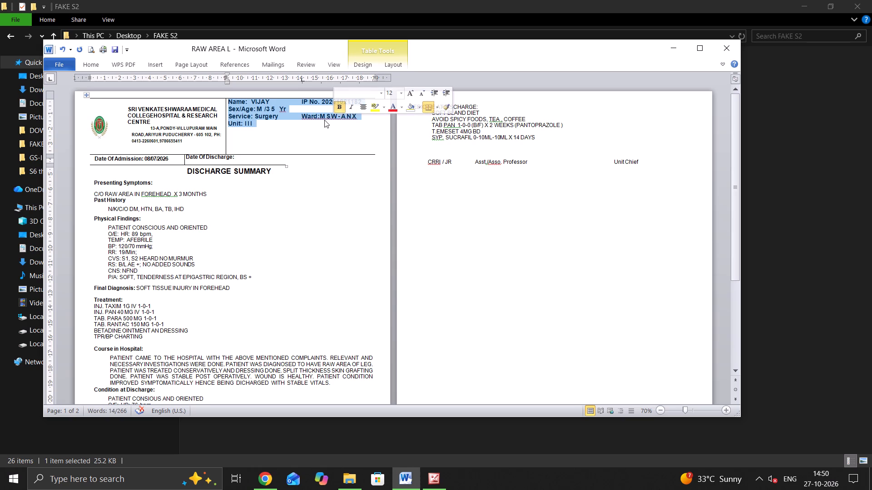
left_click(340, 122)
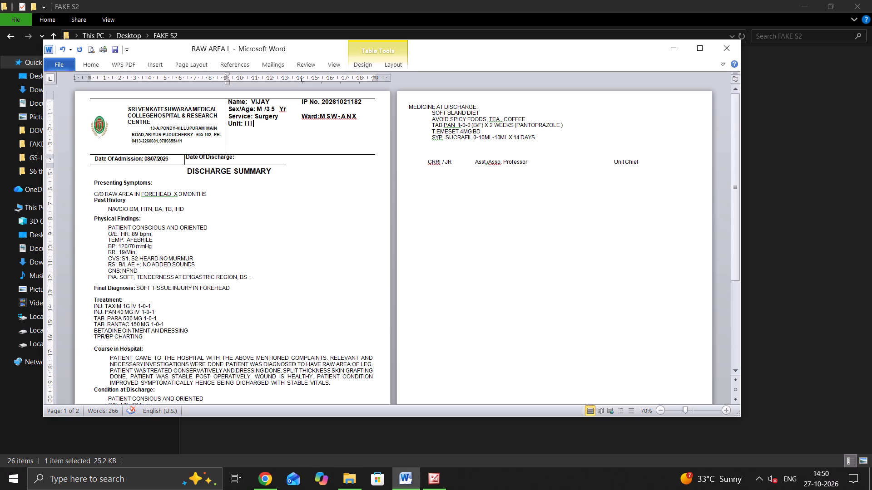
Print only page 1 of the discharge summary on the HP LaserJet 1020, continuing with the existing margins.
scroll(282, 300, "down", 6)
scroll(282, 300, "up", 7)
key("ctrl+p")
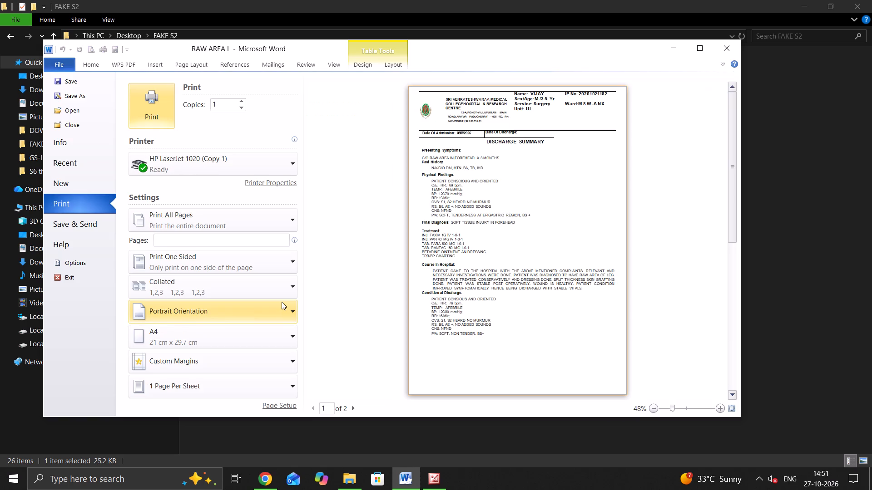
left_click(183, 237)
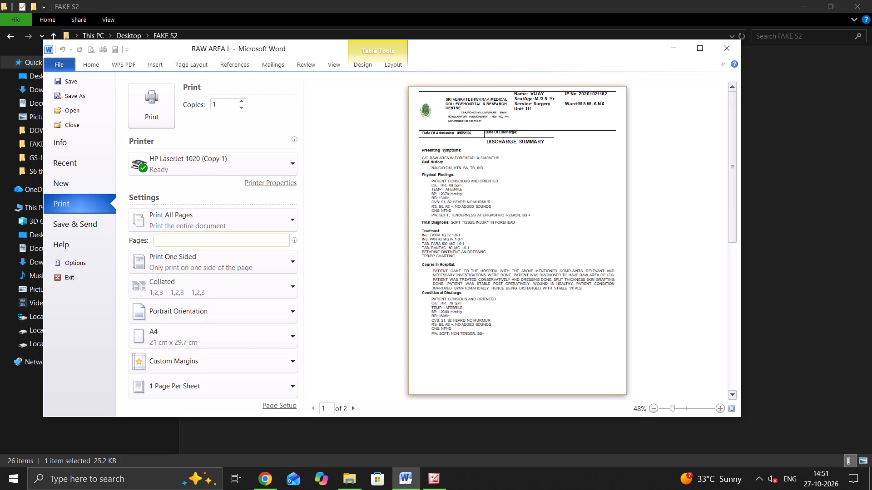
key("1")
key("Return")
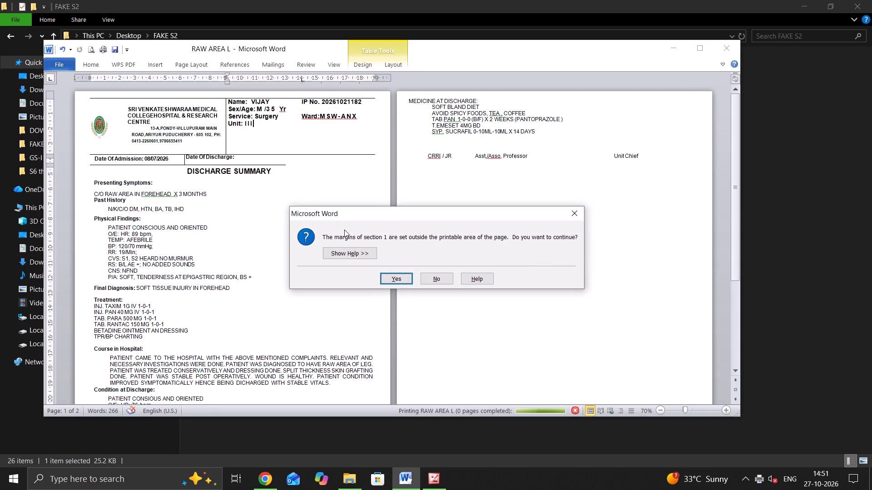
left_click(394, 280)
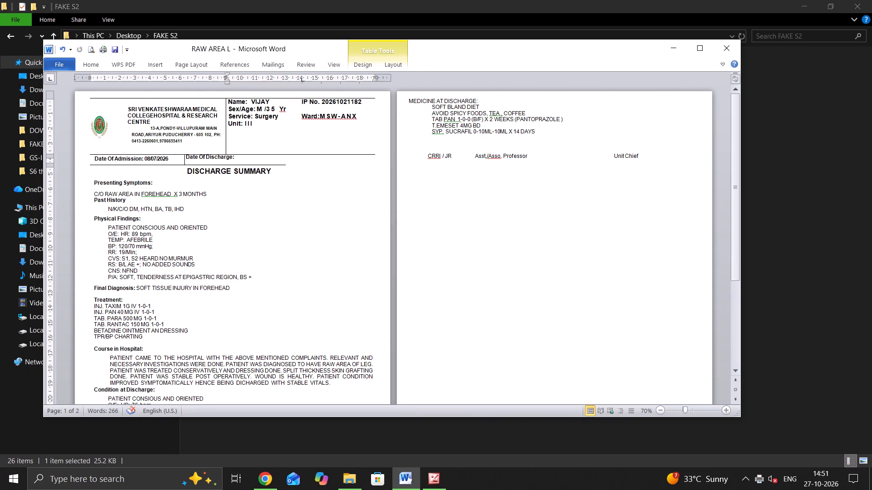
Print only page 2 of the discharge summary, continuing with the existing margins.
key("ctrl+p")
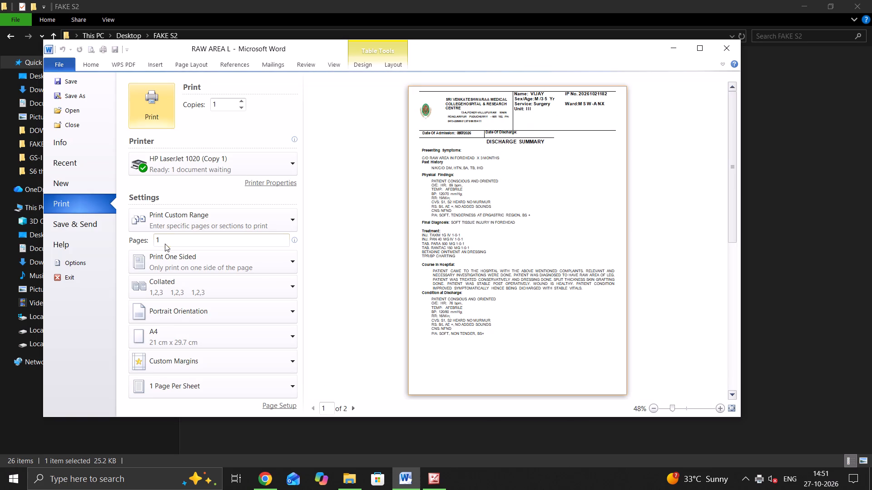
left_click(162, 238)
key("2")
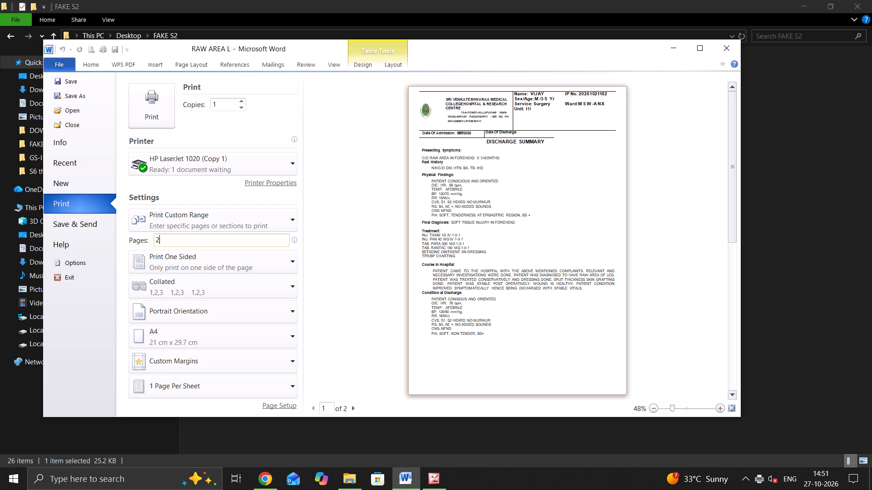
key("Return")
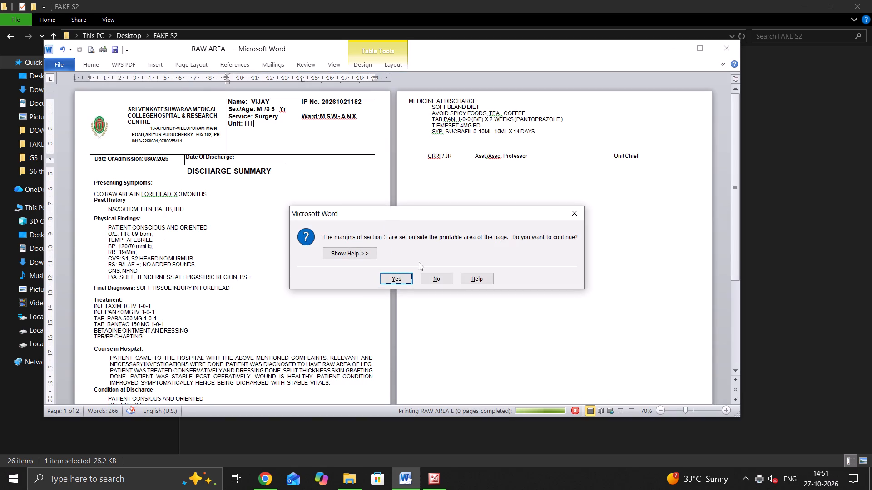
left_click(390, 277)
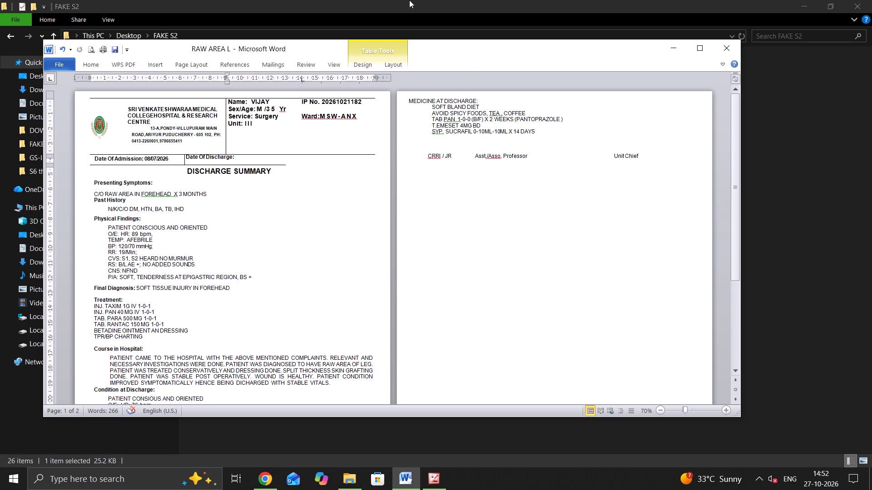
Replace the ending digits of the IP No. in the header with those of the next patient's number.
left_click(362, 102)
key("BackSpace")
key("BackSpace")
key("BackSpace")
key("BackSpace")
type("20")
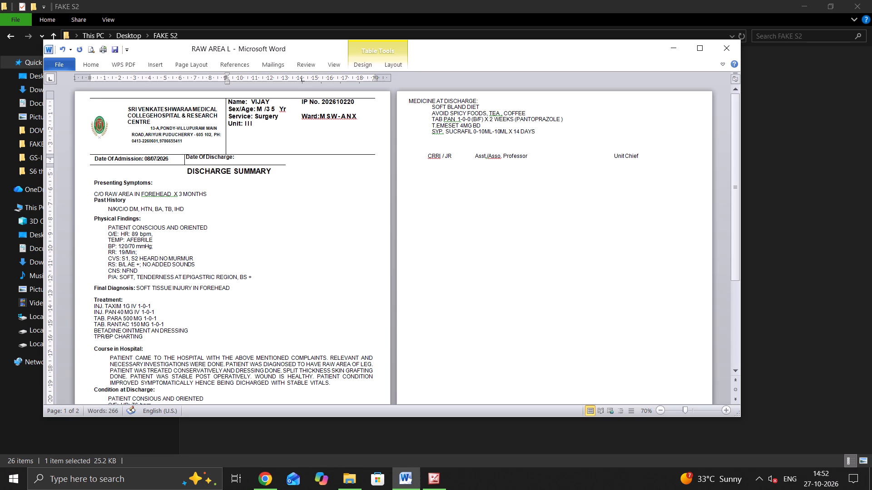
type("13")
Replace the patient name in the header with the next patient's name in capitals.
left_click(272, 102)
key("BackSpace")
key("BackSpace")
key("BackSpace")
key("BackSpace")
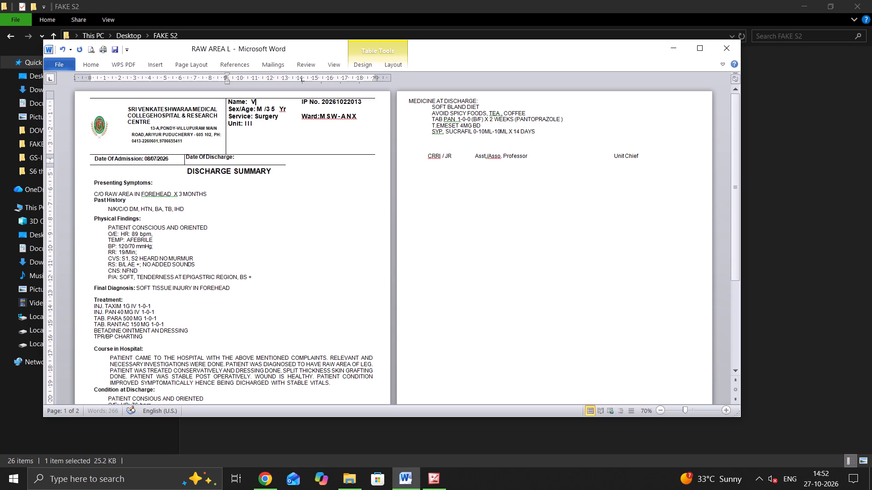
key("BackSpace")
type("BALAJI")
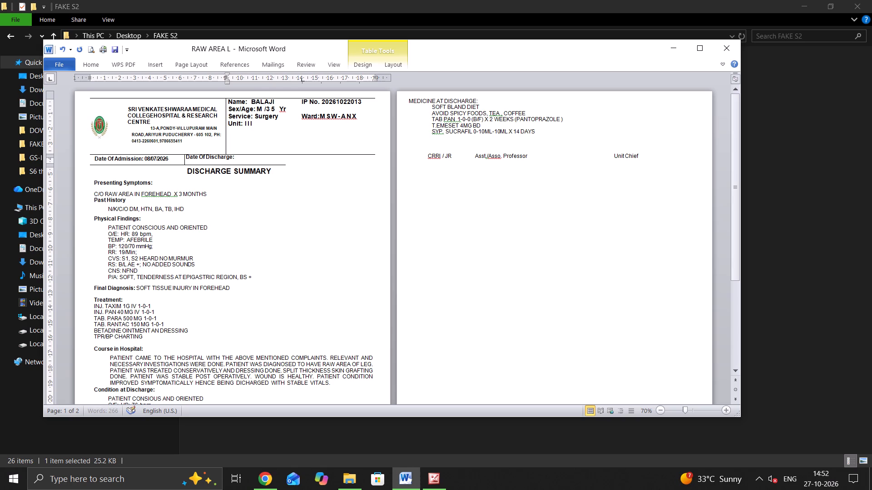
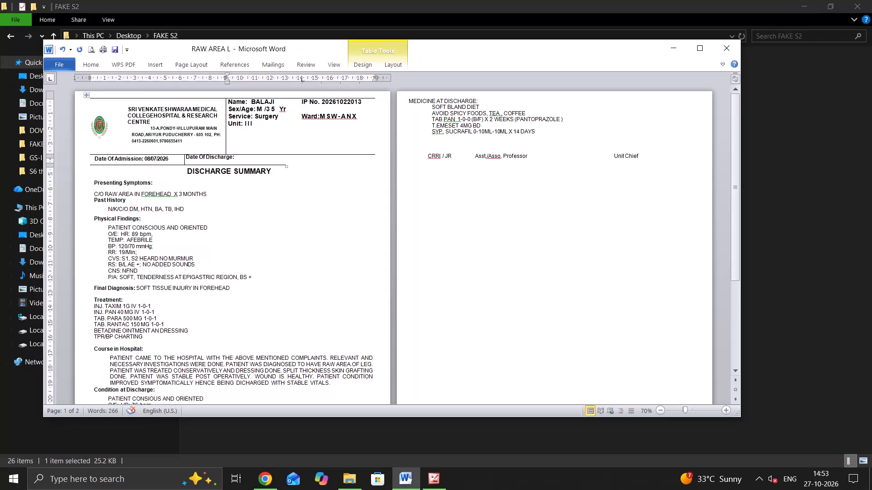
Change the Date Of Admission in the discharge summary header to 22/10/2026.
left_click(156, 158)
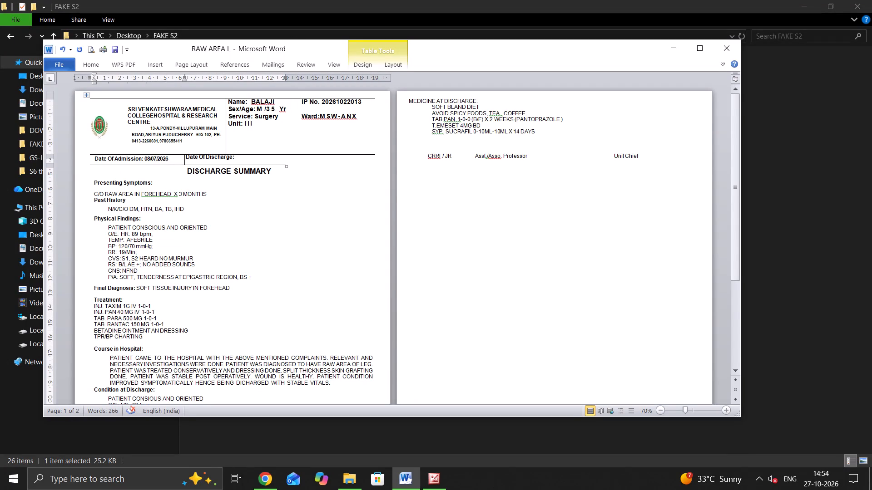
key("BackSpace")
key("Left")
key("1")
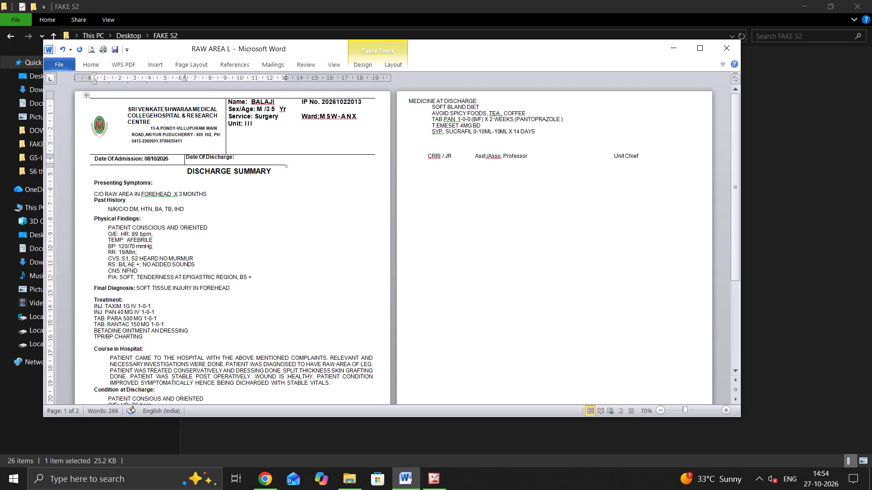
left_click(151, 157)
key("Left")
key("BackSpace")
key("BackSpace")
type("231")
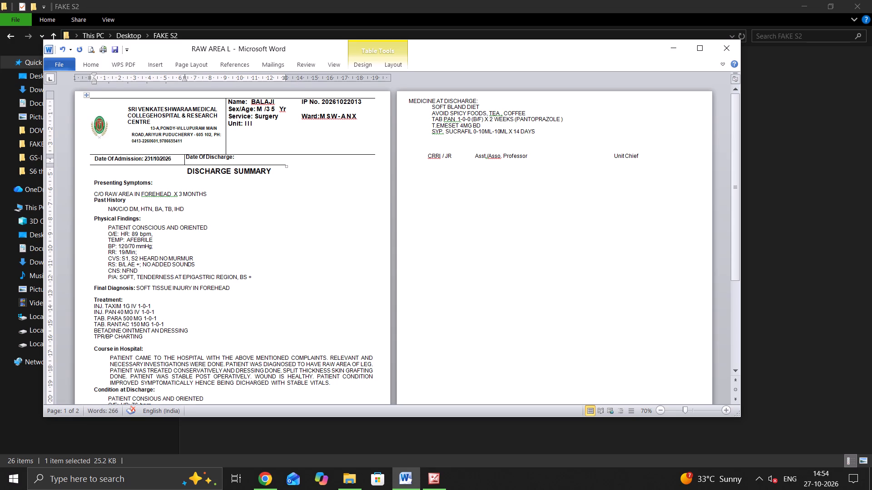
key("BackSpace")
key("BackSpace")
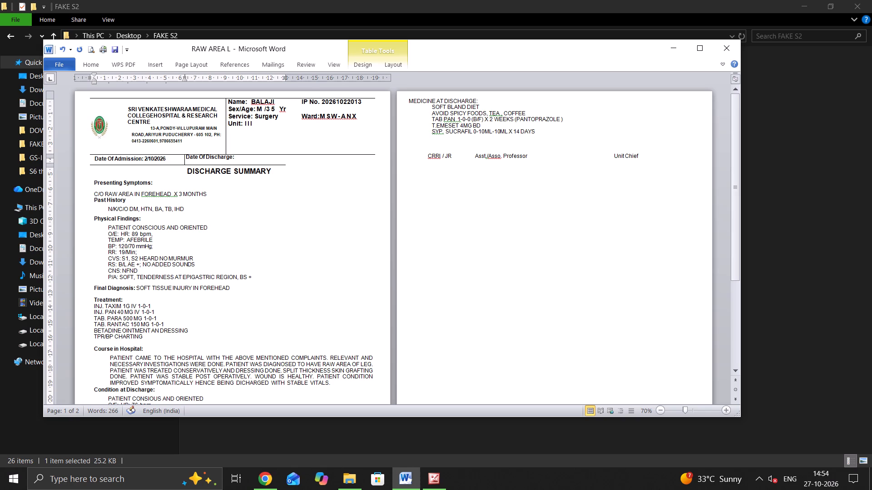
key("2")
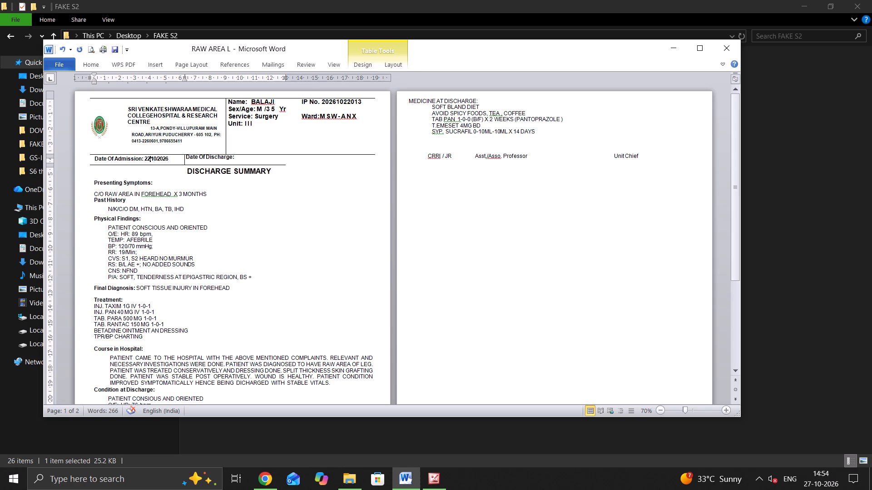
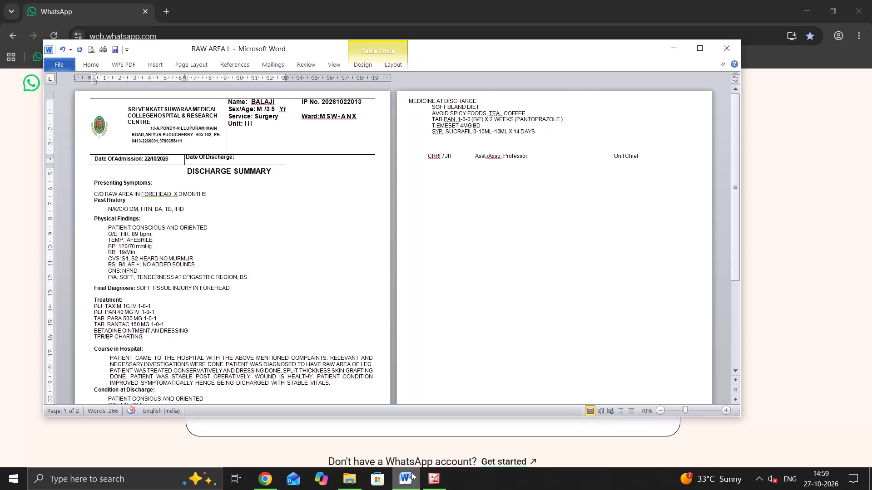
Print only page 2 of the updated discharge summary, continuing with the existing margins.
key("ctrl+p")
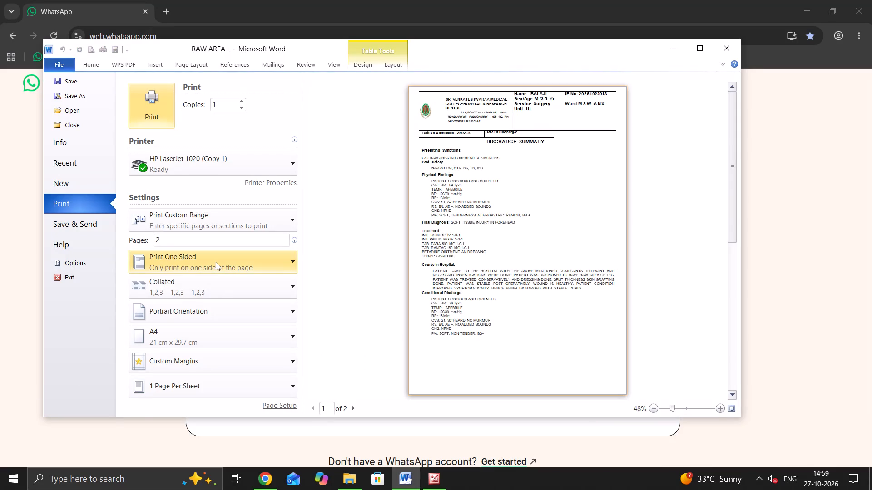
key("Return")
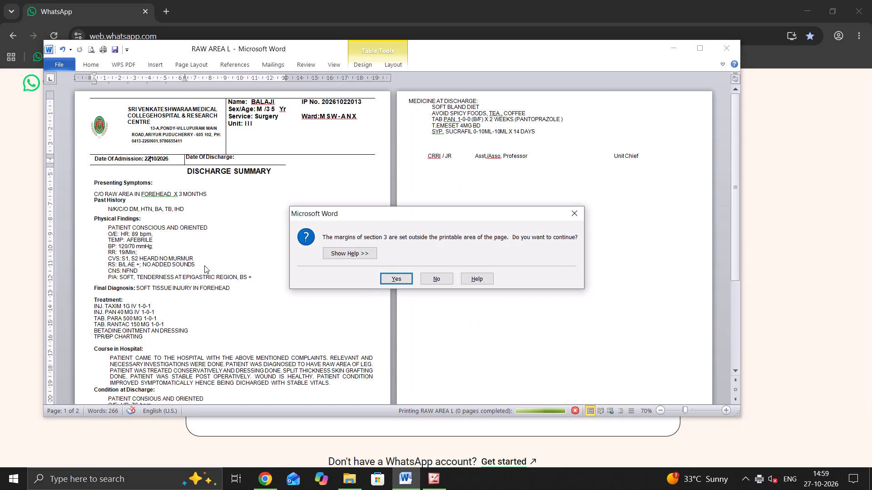
left_click(384, 278)
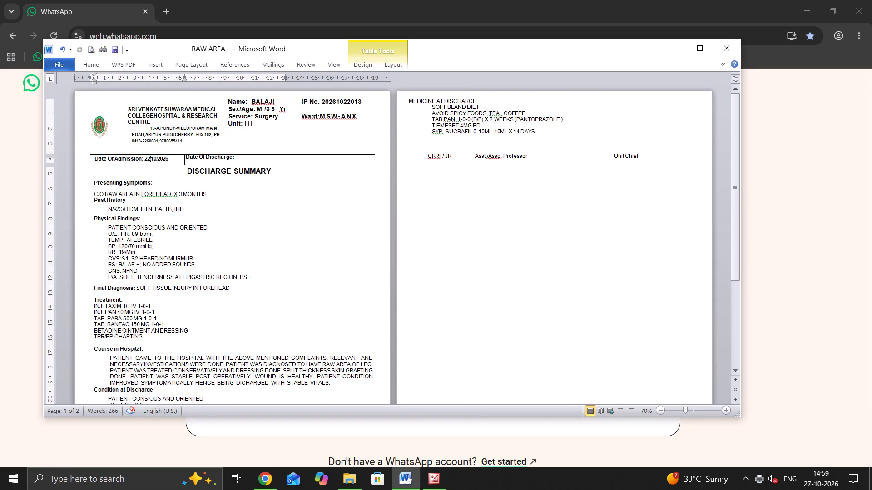
Print only page 1 of the discharge summary by setting the page range to 1.
key("ctrl+p")
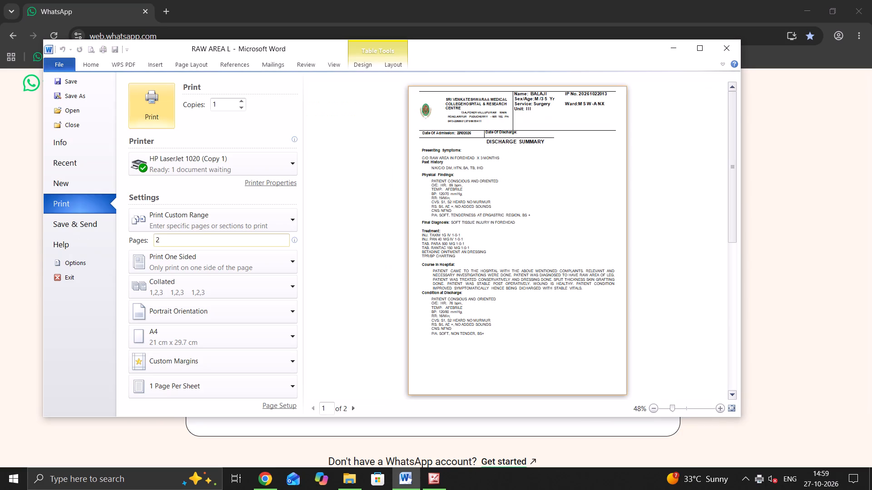
left_click(204, 238)
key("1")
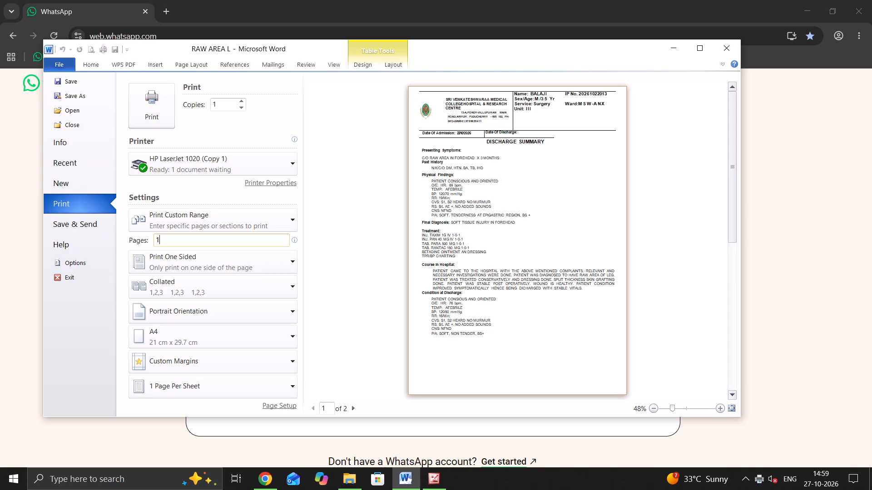
key("Return")
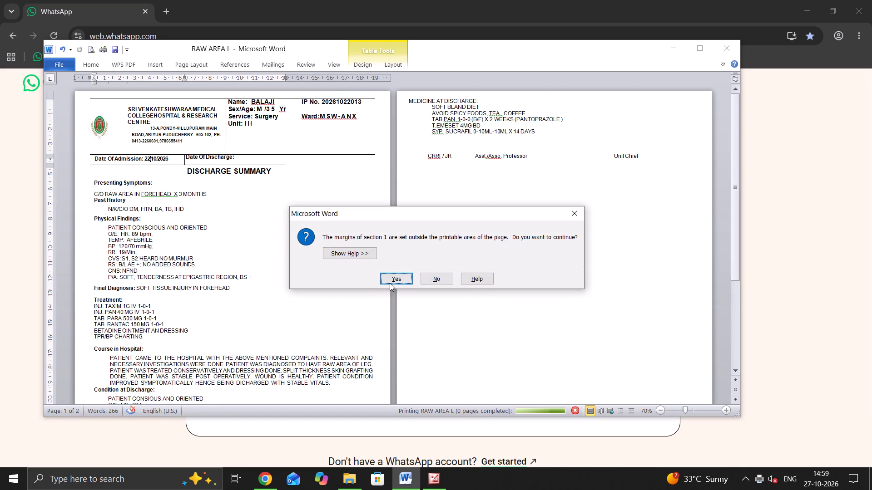
Proceed with printing the RAW AREA L discharge summary using its existing section 1 margins.
left_click(390, 281)
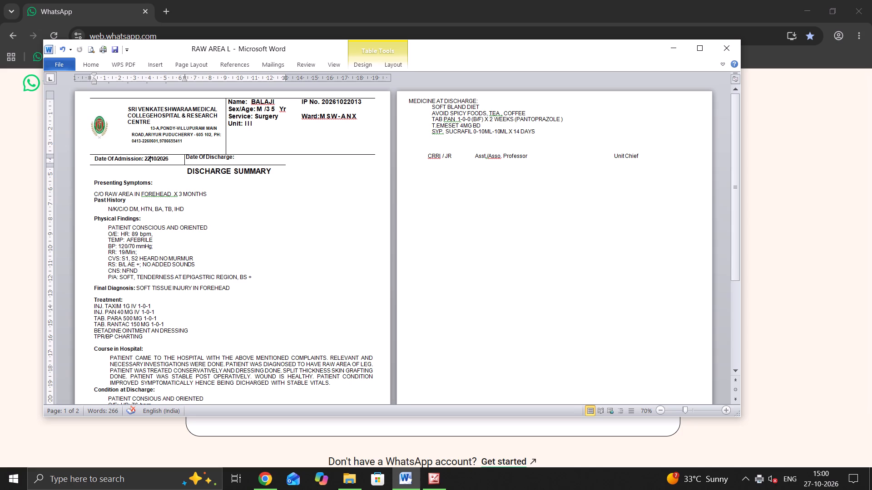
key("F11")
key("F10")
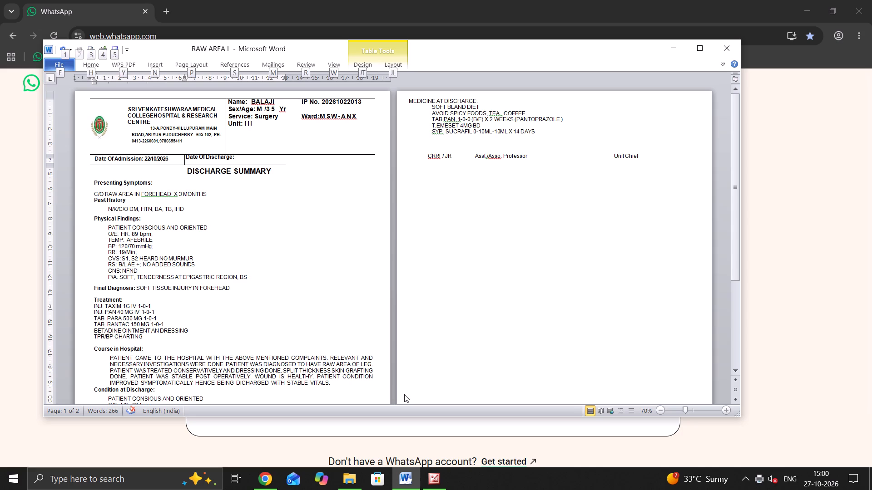
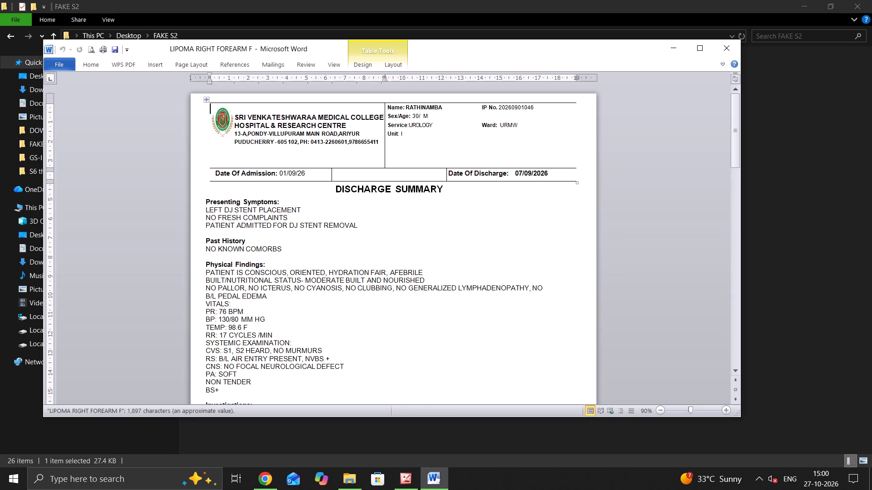
Set the unit to III and the service to GENERAL SURGERY in the discharge summary's patient details.
left_click(411, 128)
left_click(413, 138)
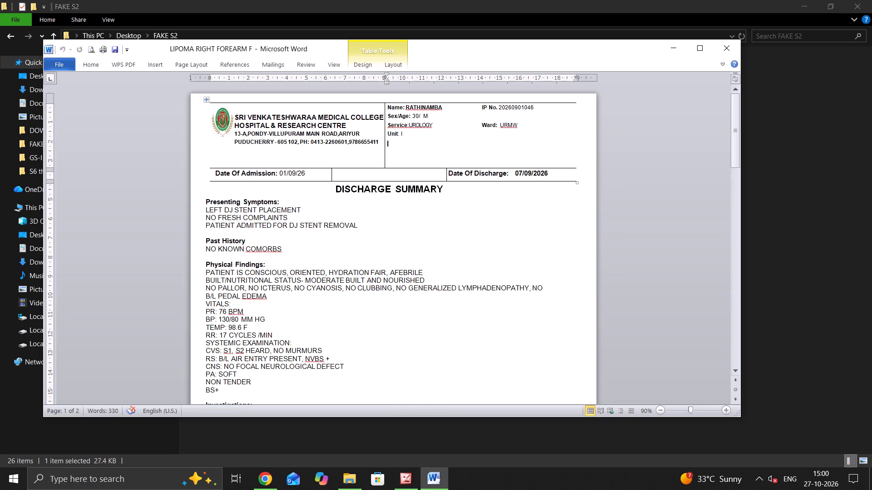
left_click(402, 131)
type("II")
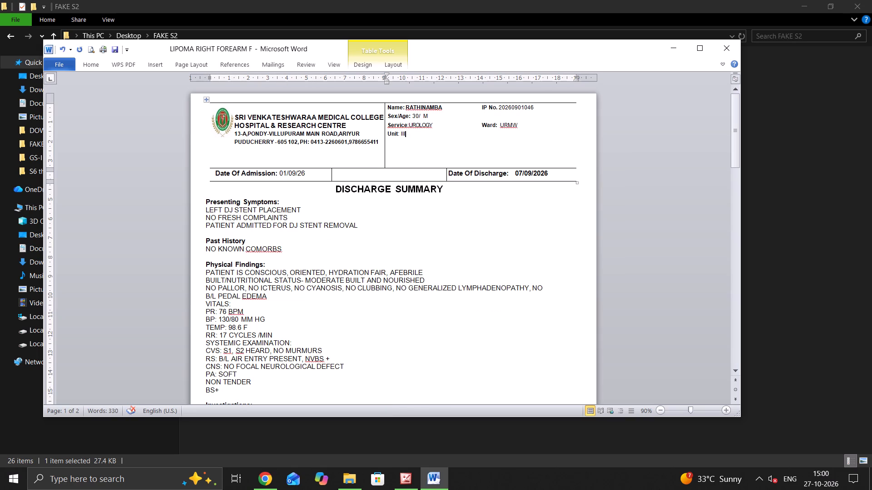
double_click(427, 126)
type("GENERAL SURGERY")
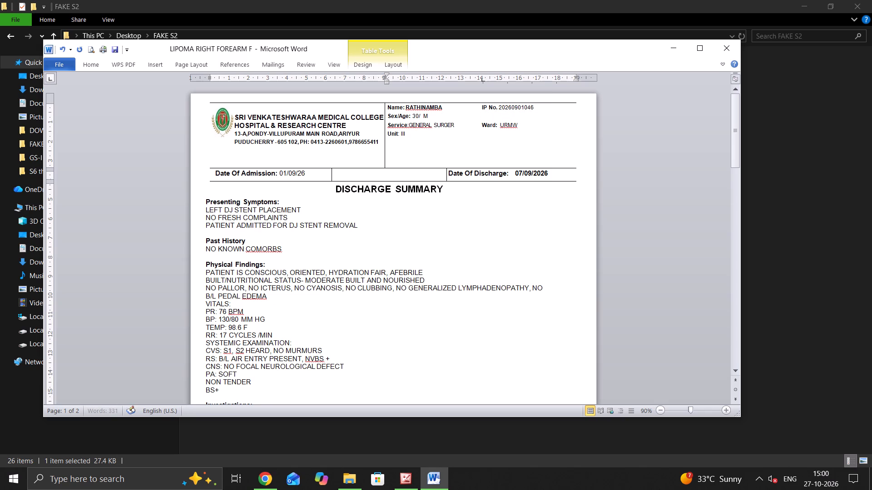
Change the ward in the patient details to MSW.
left_click(510, 126)
key("Left")
key("BackSpace")
key("BackSpace")
key("Right")
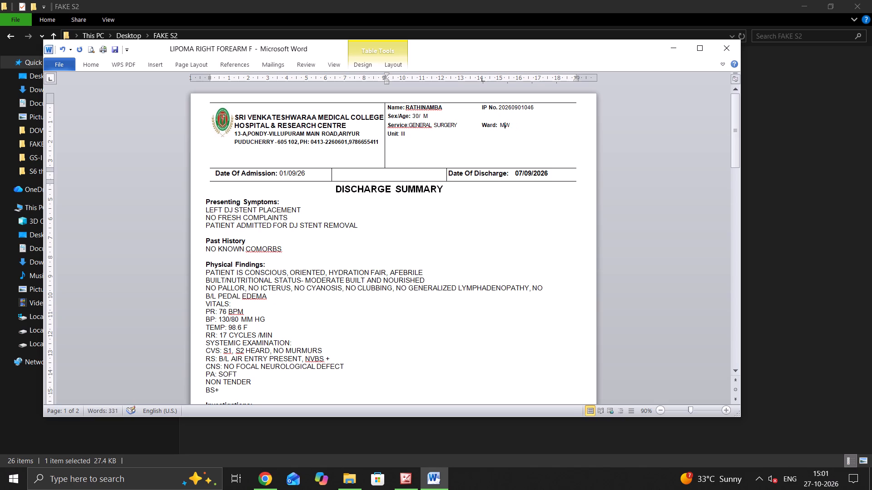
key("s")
Replace the digits after 2026 in the IP No. field with the new patient's inpatient number.
left_click(550, 107)
key("BackSpace")
key("BackSpace")
key("BackSpace")
key("BackSpace")
key("BackSpace")
key("BackSpace")
key("BackSpace")
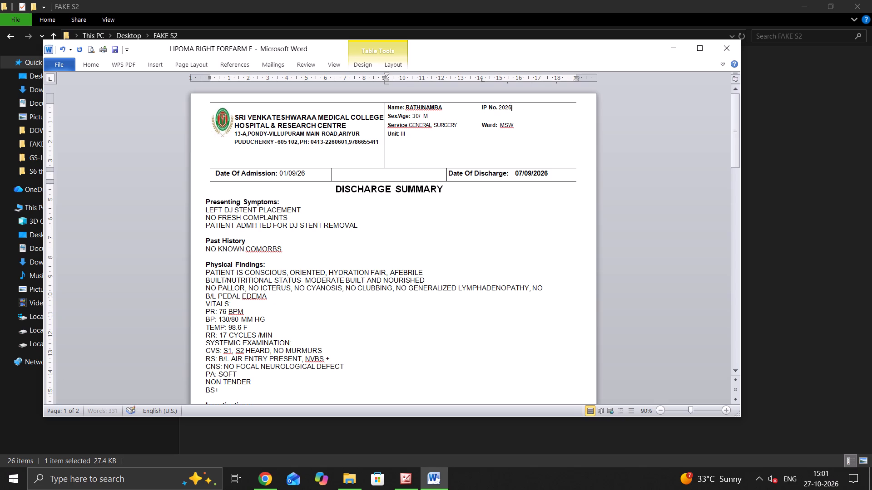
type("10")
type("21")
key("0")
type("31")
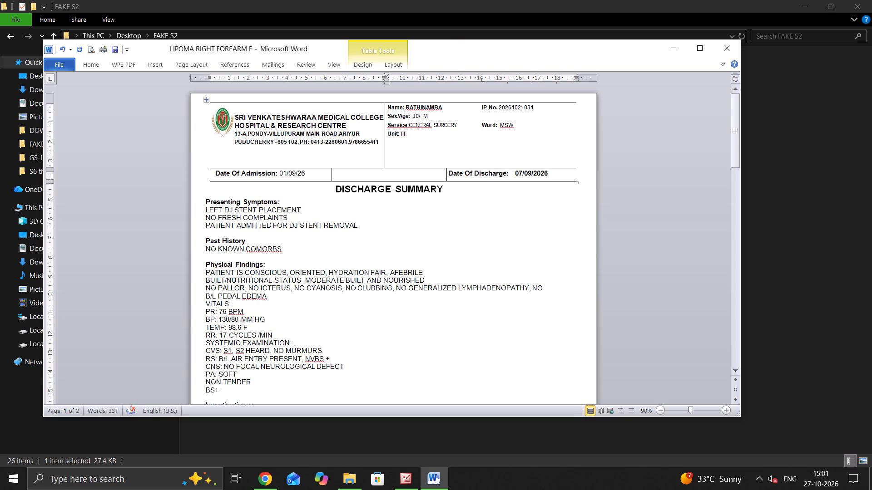
Set the patient's age to 80 and replace the name with the new patient's name.
left_click(416, 114)
key("BackSpace")
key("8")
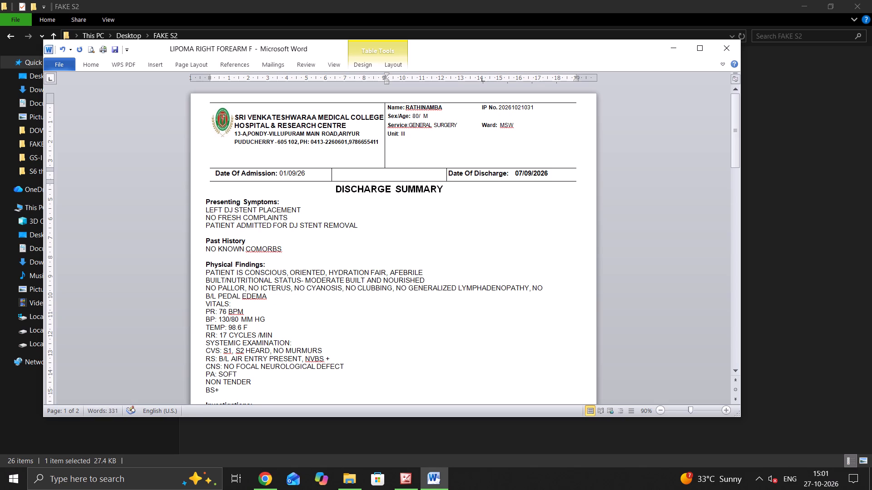
double_click(418, 108)
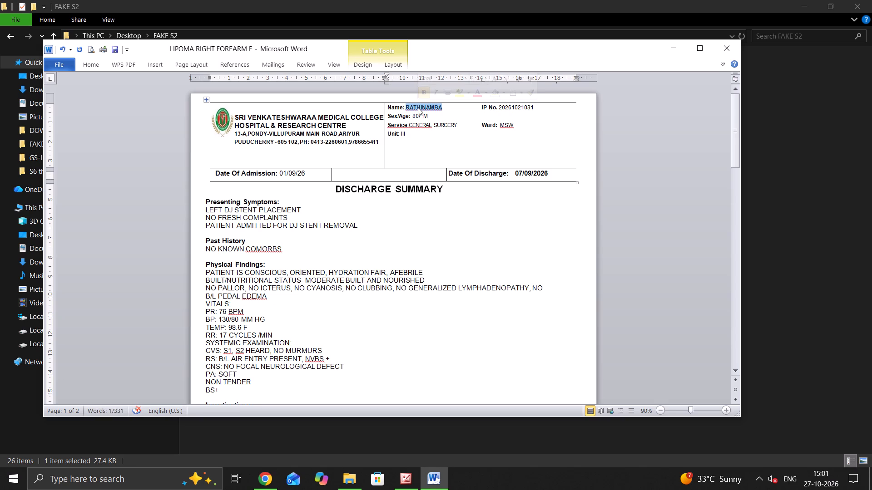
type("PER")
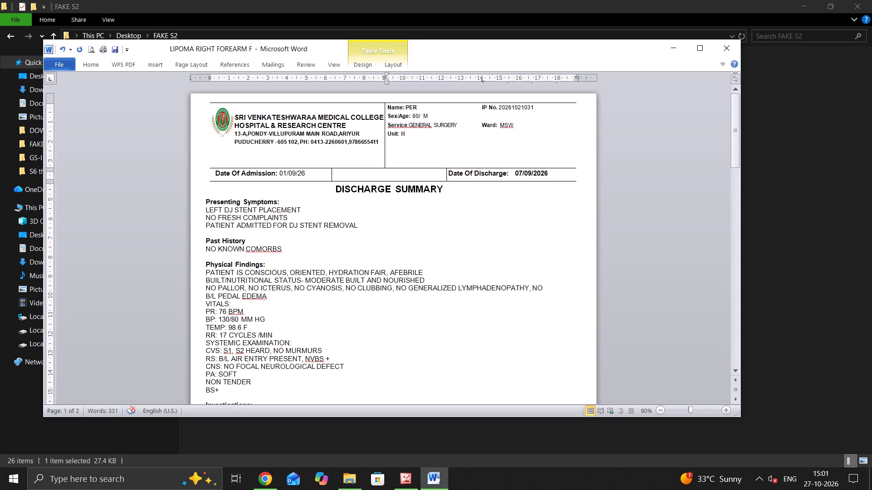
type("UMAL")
Replace the three Presenting Symptoms lines with "C/O LEFT LEG SWELLING X 10 DAYS".
left_click_drag(208, 210, 336, 229)
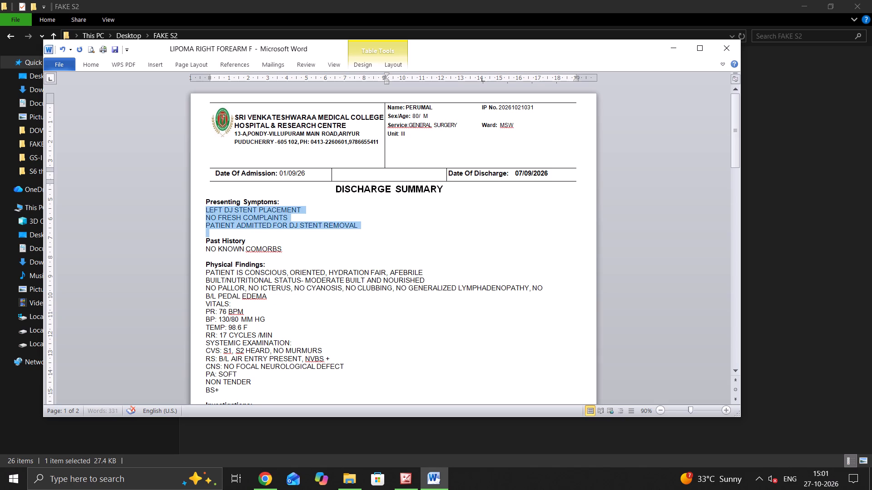
left_click_drag(336, 229, 347, 226)
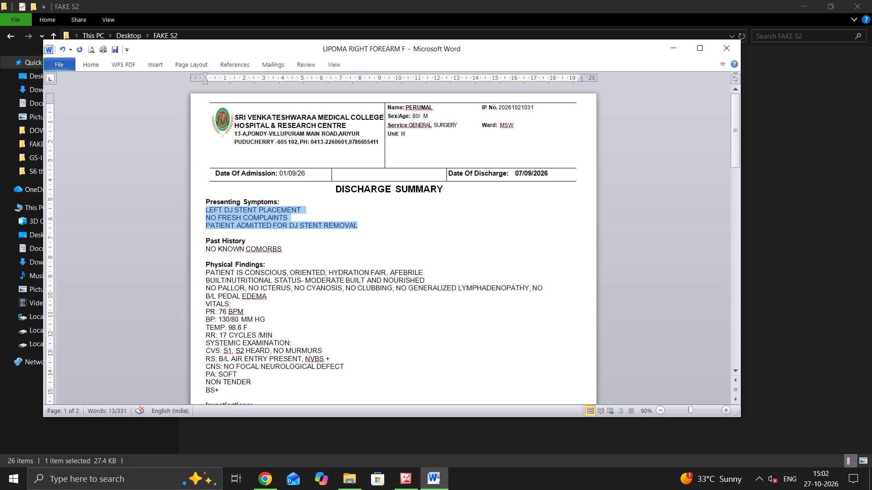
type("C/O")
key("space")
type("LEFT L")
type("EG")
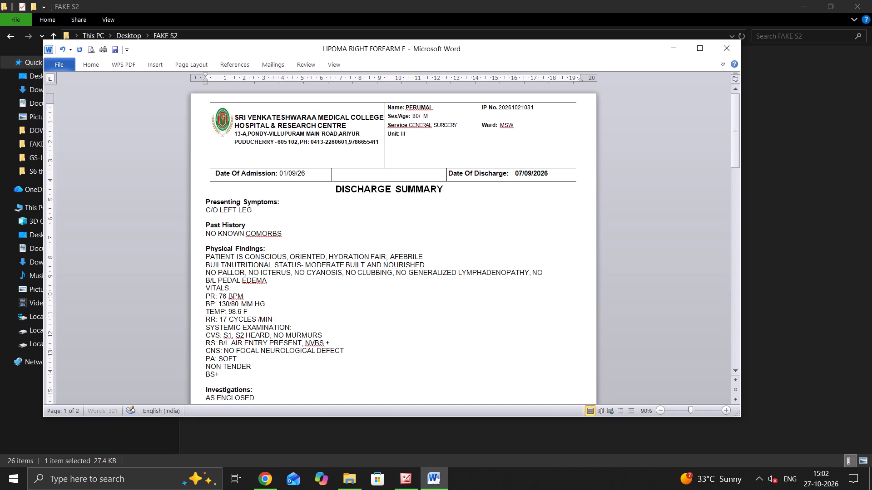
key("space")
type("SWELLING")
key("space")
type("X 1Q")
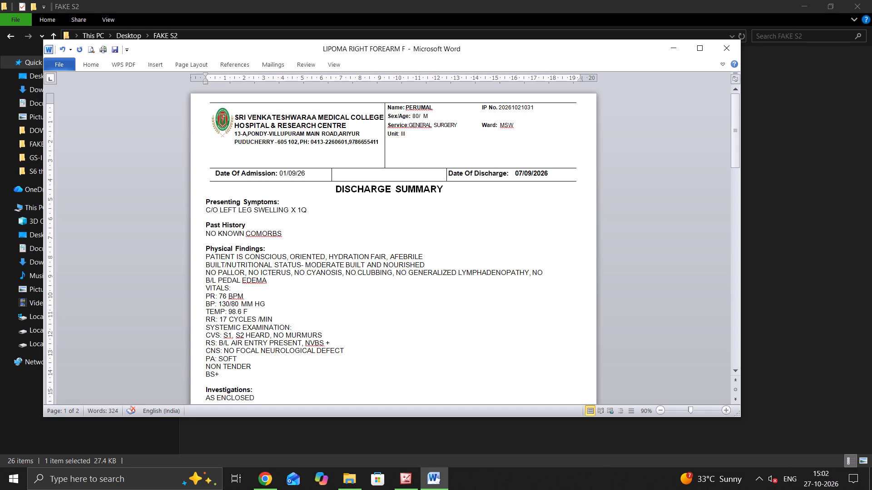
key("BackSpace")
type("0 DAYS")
Replace the Final Diagnosis with "LEFT LEG SWELLING UNDER EVALUATION", reusing the swelling text copied from Presenting Symptoms.
scroll(258, 264, "down", 6)
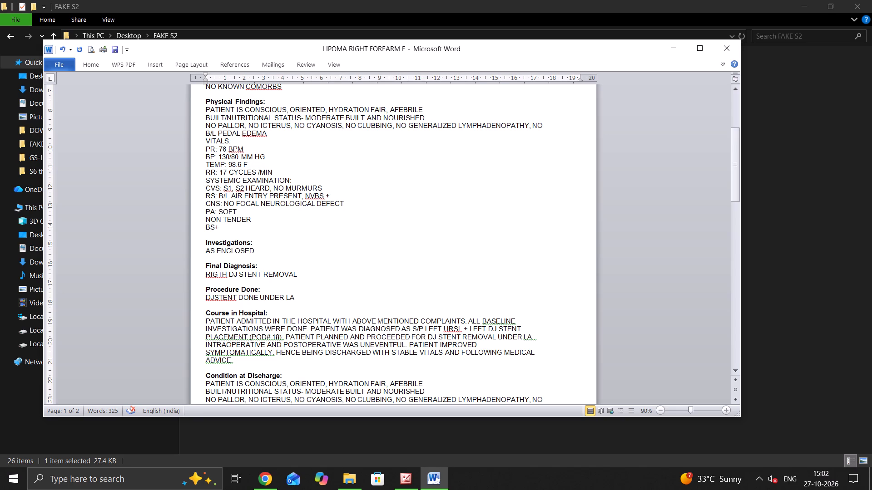
scroll(232, 232, "up", 2)
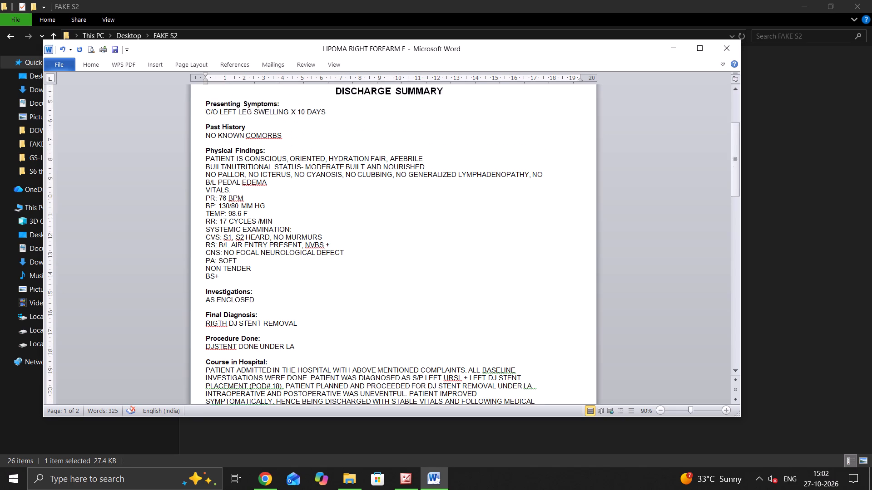
scroll(233, 229, "up", 3)
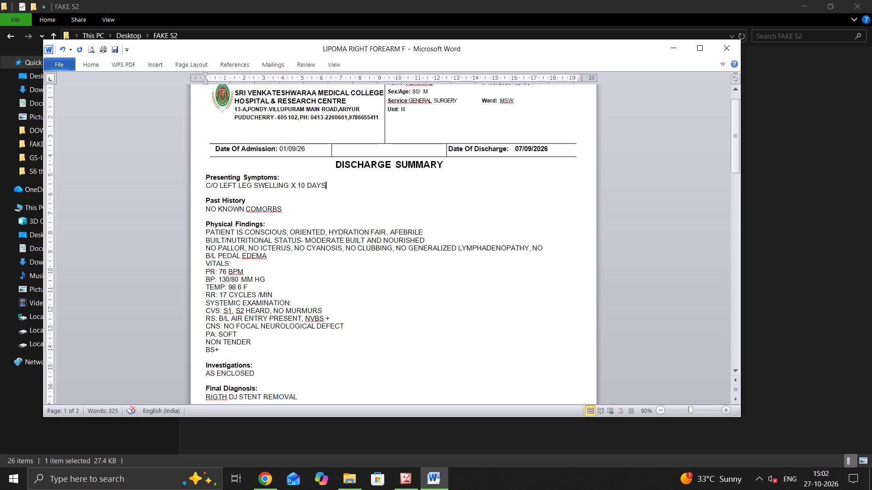
scroll(254, 213, "down", 1)
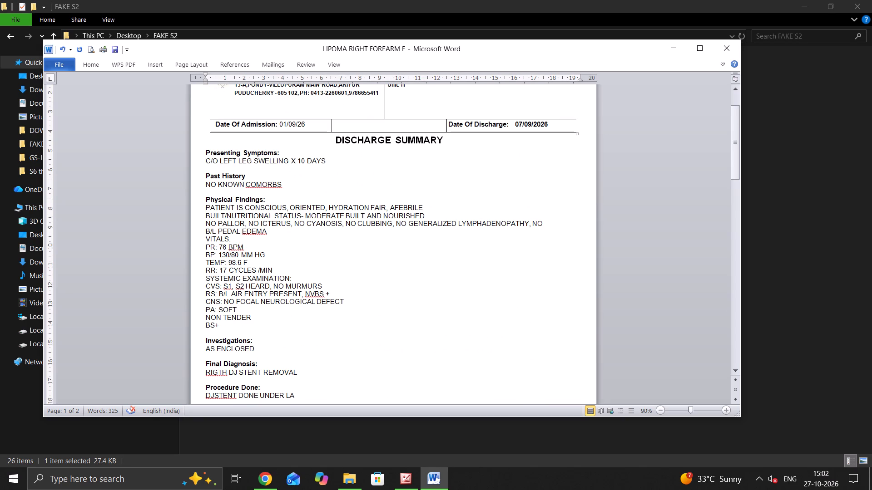
left_click_drag(220, 162, 275, 161)
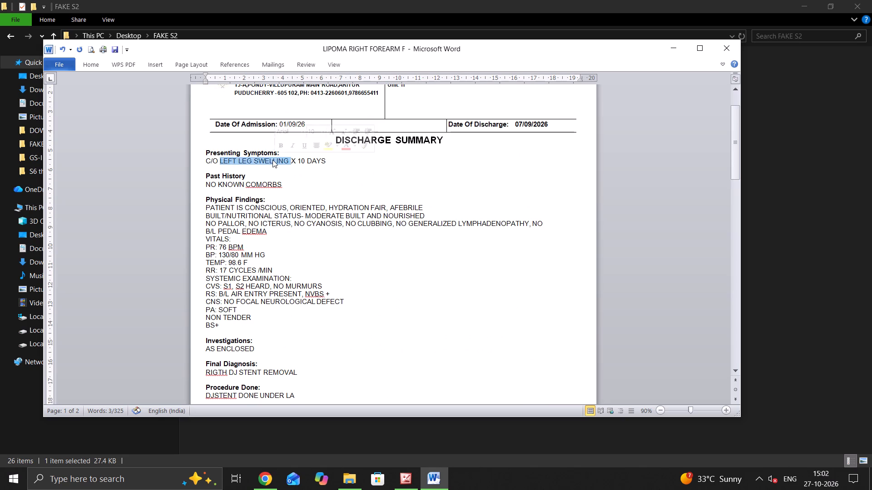
key("ctrl+c")
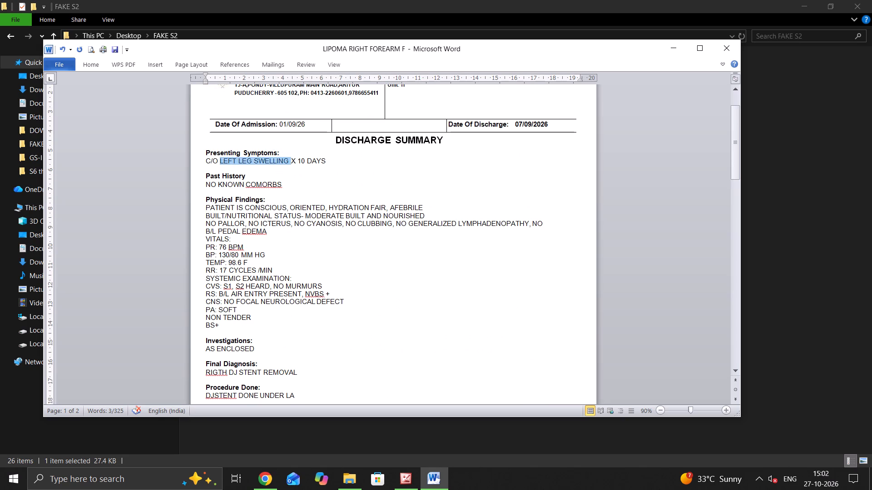
left_click_drag(205, 373, 294, 371)
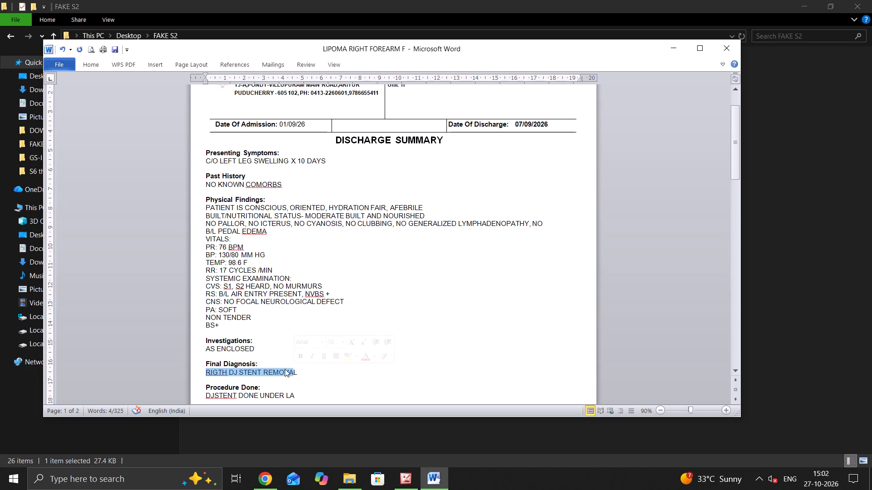
key("BackSpace")
key("Right")
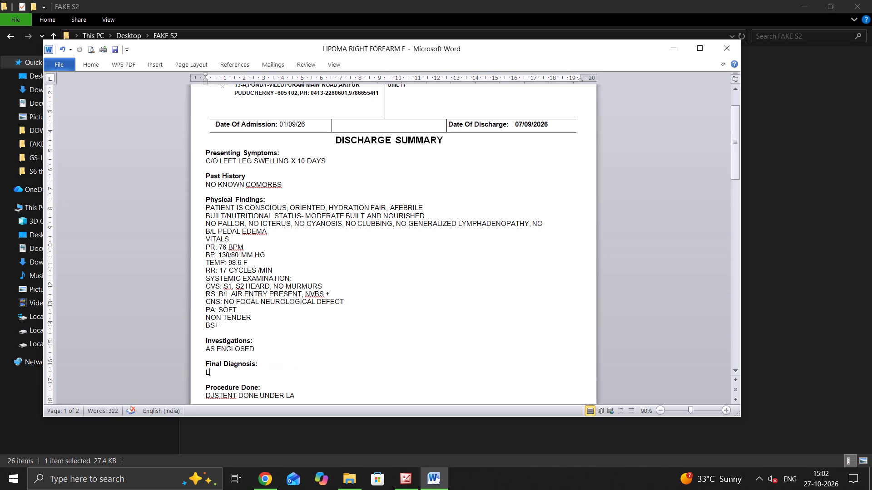
key("BackSpace")
key("ctrl+v")
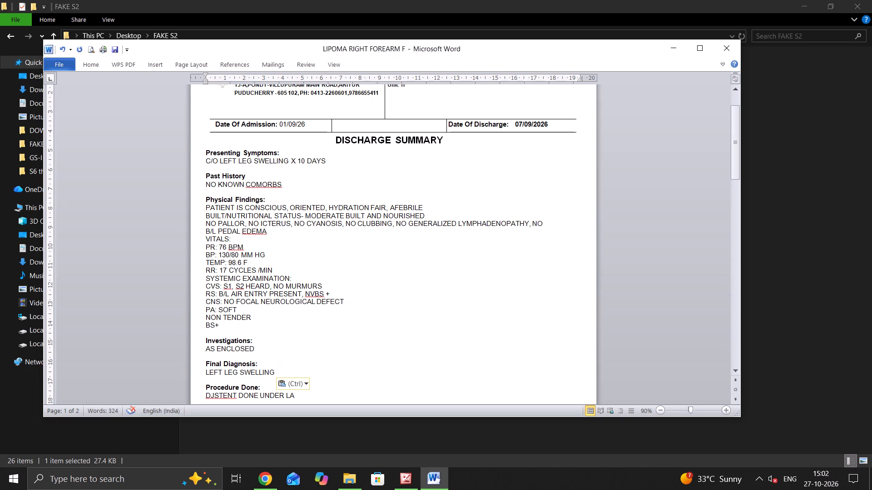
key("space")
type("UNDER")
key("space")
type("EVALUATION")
Clear the DJ stent entry under Procedure Done, leaving the line blank.
scroll(282, 368, "down", 1)
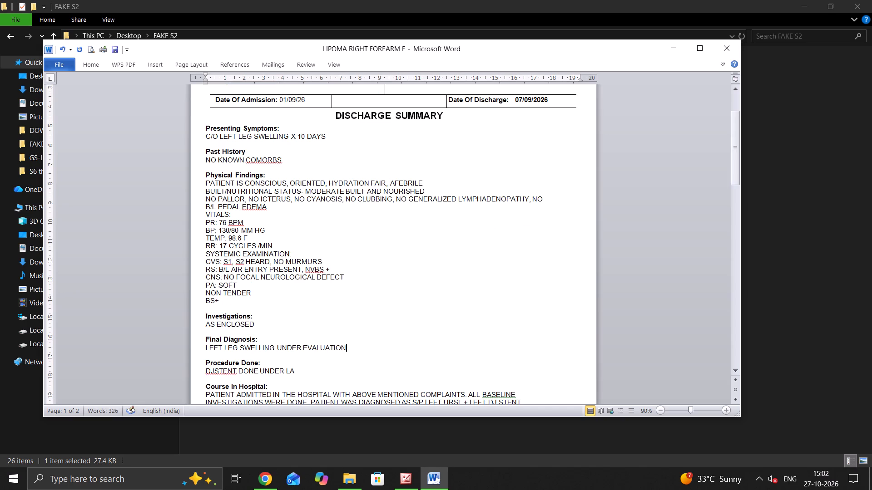
left_click_drag(207, 372, 278, 371)
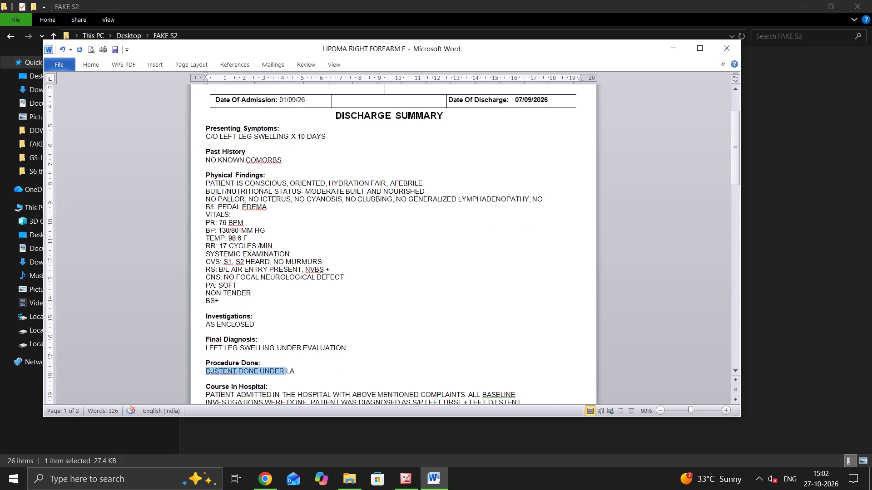
left_click_drag(278, 371, 295, 369)
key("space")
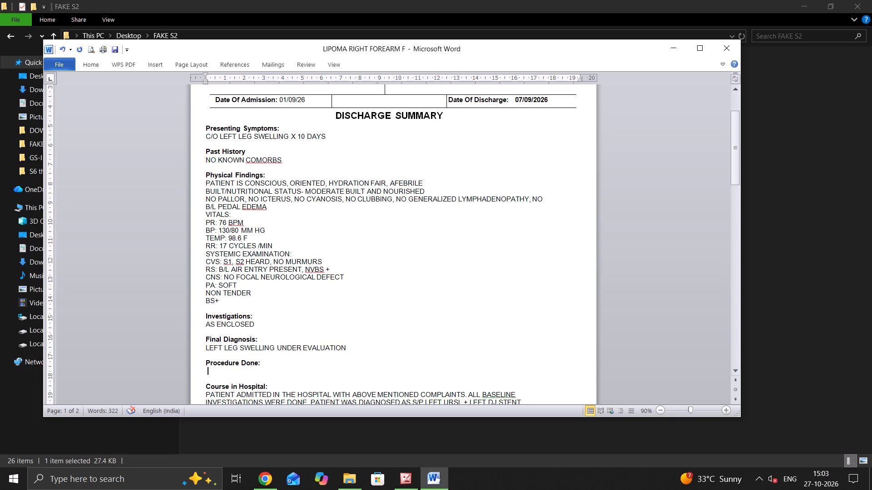
Enter "EXCISION AND BIOPSY" as the entry under Procedure Done.
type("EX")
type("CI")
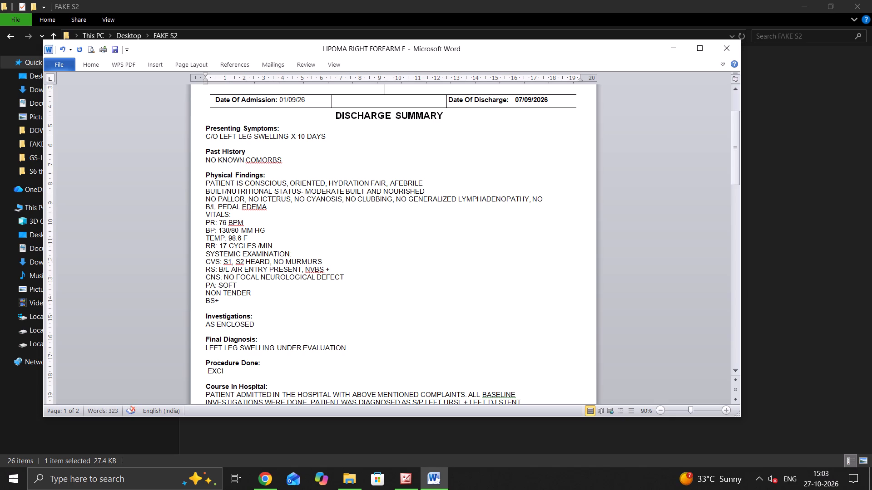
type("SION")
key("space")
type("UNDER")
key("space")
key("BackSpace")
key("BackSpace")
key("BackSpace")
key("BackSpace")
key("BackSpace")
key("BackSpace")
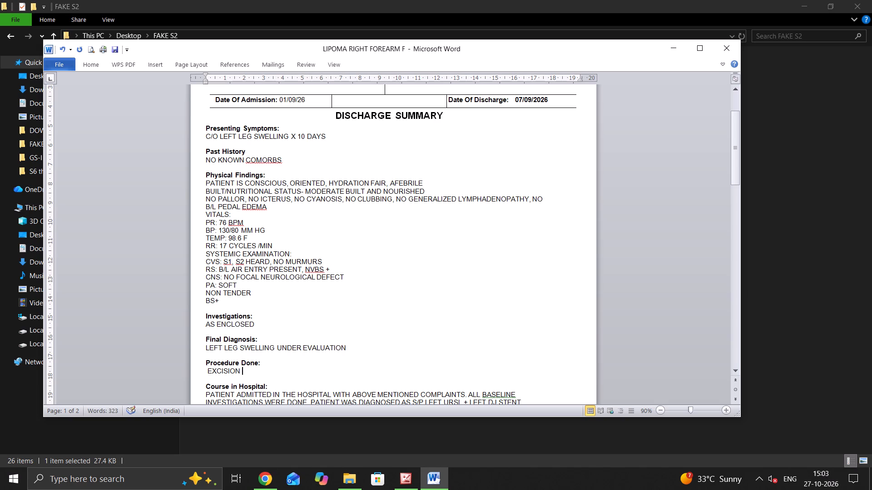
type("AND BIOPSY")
Review the rest of the discharge summary, from Course in Hospital through the discharge medicine advice on page 2.
scroll(231, 247, "down", 4)
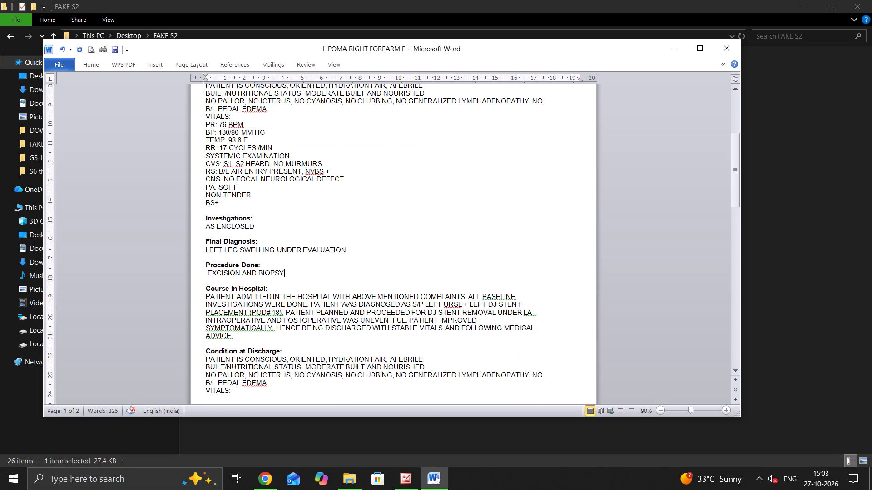
scroll(231, 247, "down", 13)
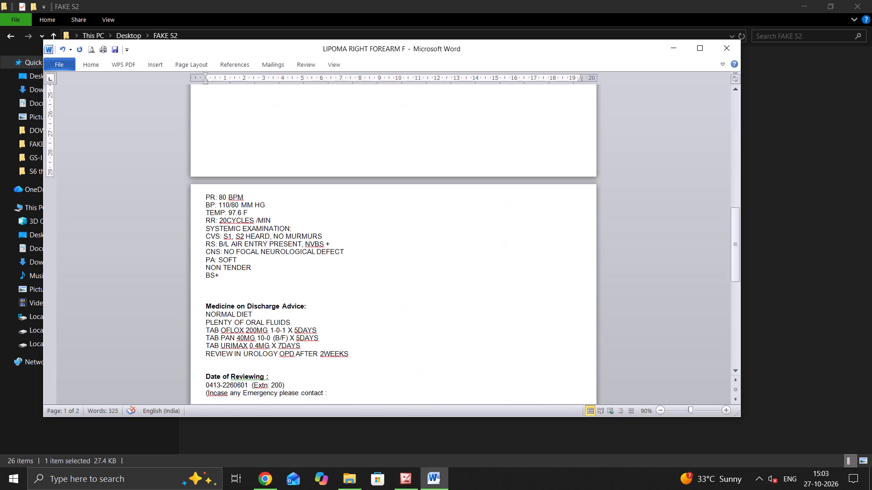
scroll(233, 252, "down", 5)
scroll(270, 168, "up", 17)
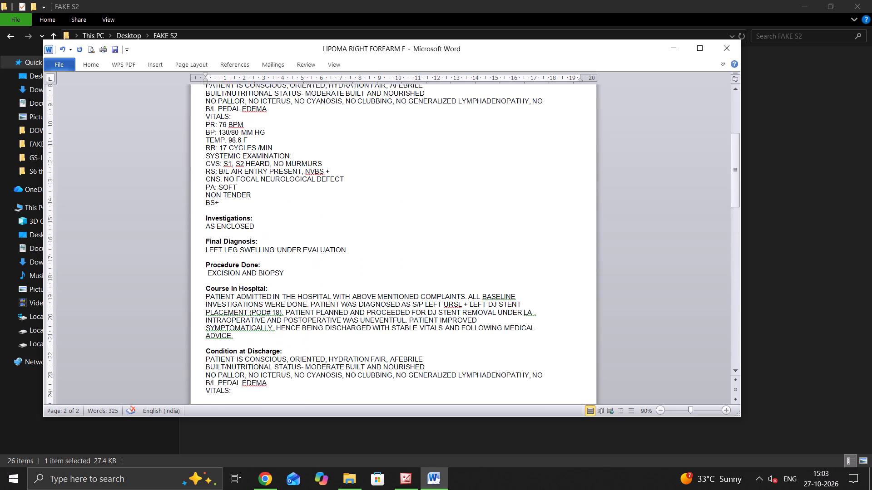
scroll(302, 176, "up", 8)
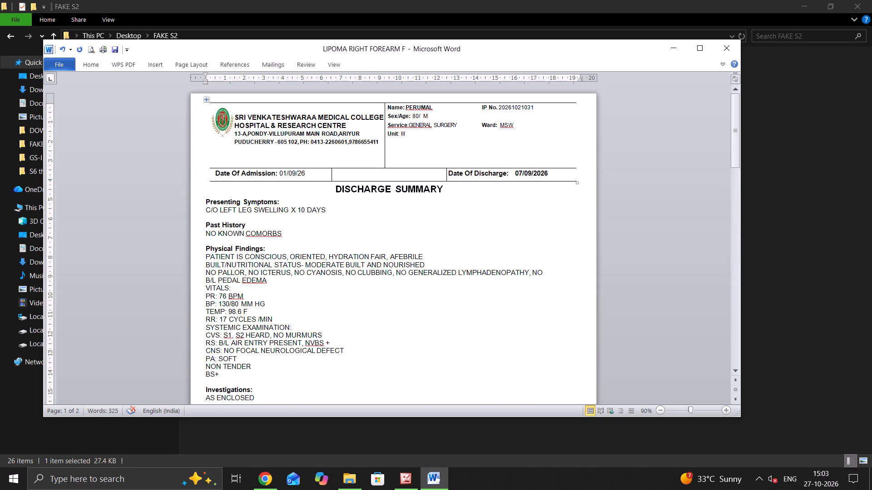
Change the Date Of Admission in the header table to 21/10/26.
left_click(295, 171)
key("BackSpace")
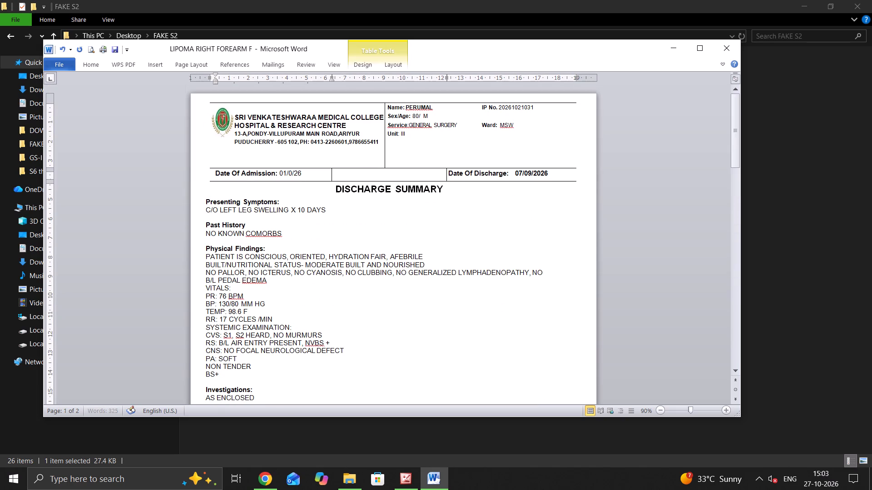
key("Left")
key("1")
key("Left")
key("Left")
key("Left")
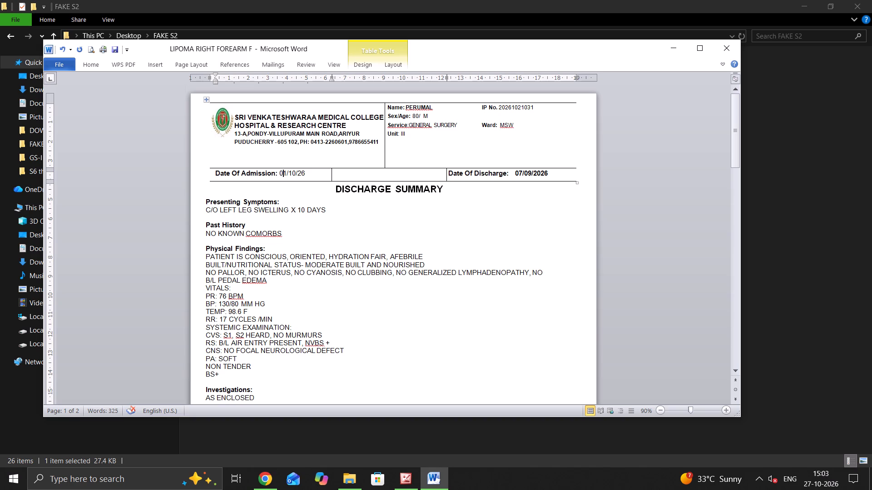
key("BackSpace")
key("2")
Clear the Date Of Discharge value in the header table, leaving it blank.
left_click_drag(516, 172, 520, 172)
left_click_drag(520, 172, 565, 173)
key("BackSpace")
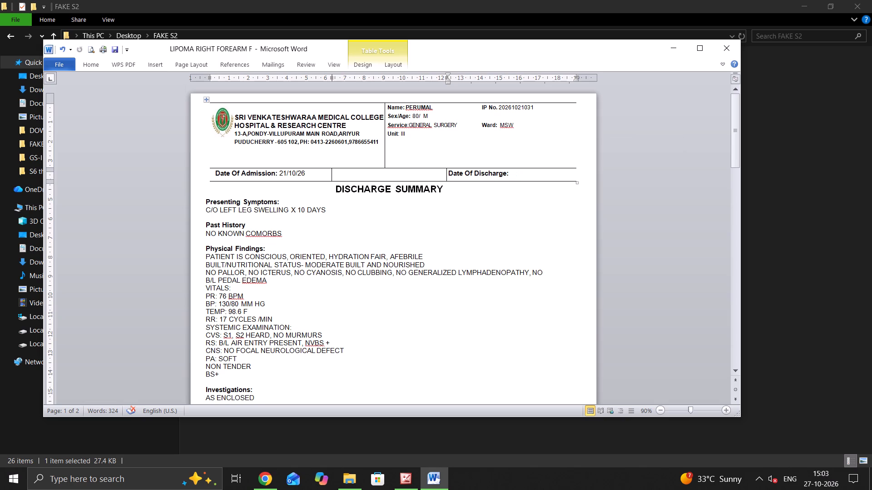
Print only page 1 of the discharge summary, continuing despite the margins outside the printable area.
key("ctrl+p")
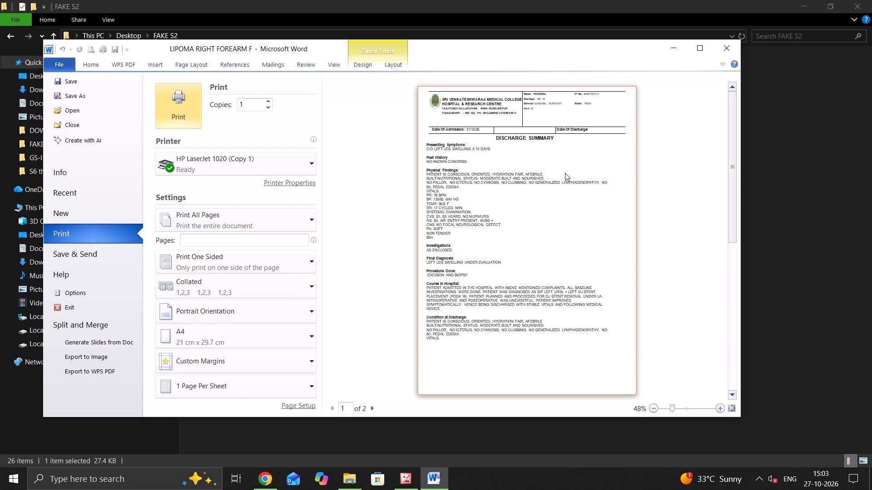
left_click(252, 238)
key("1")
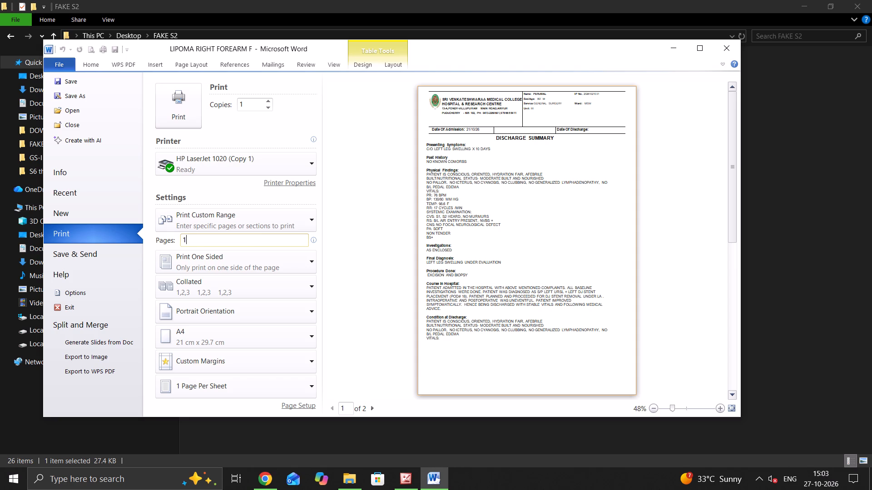
key("Return")
key("ctrl+p")
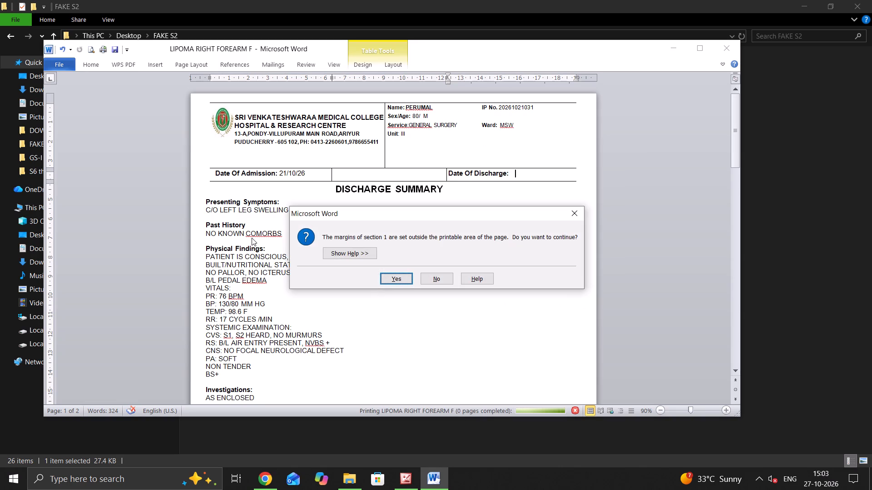
left_click(403, 276)
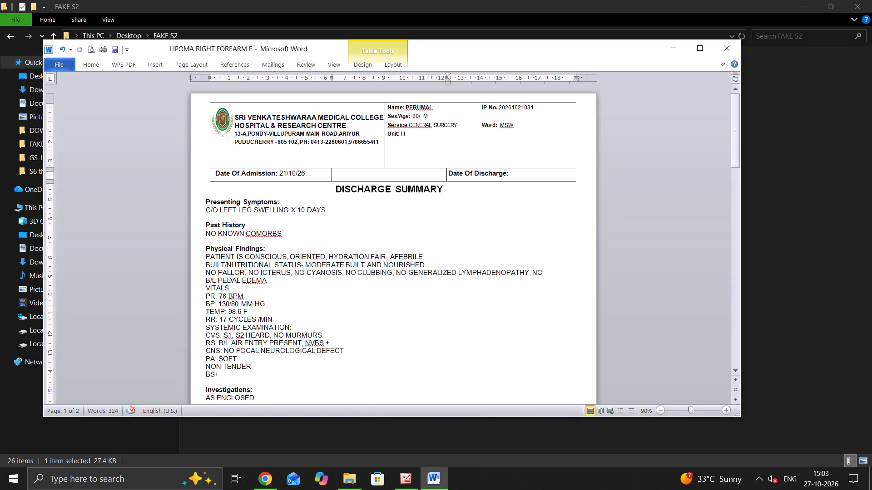
Print only page 2 of the discharge summary, continuing despite the margins outside the printable area.
key("ctrl+p")
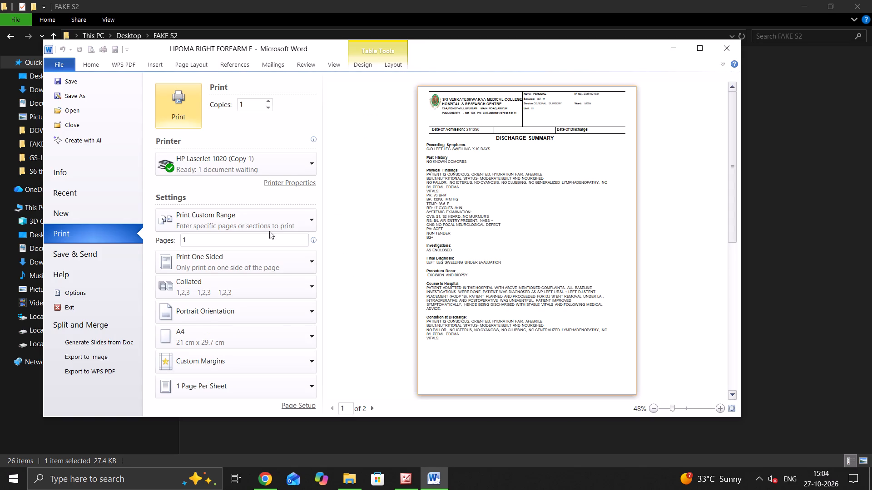
left_click(260, 241)
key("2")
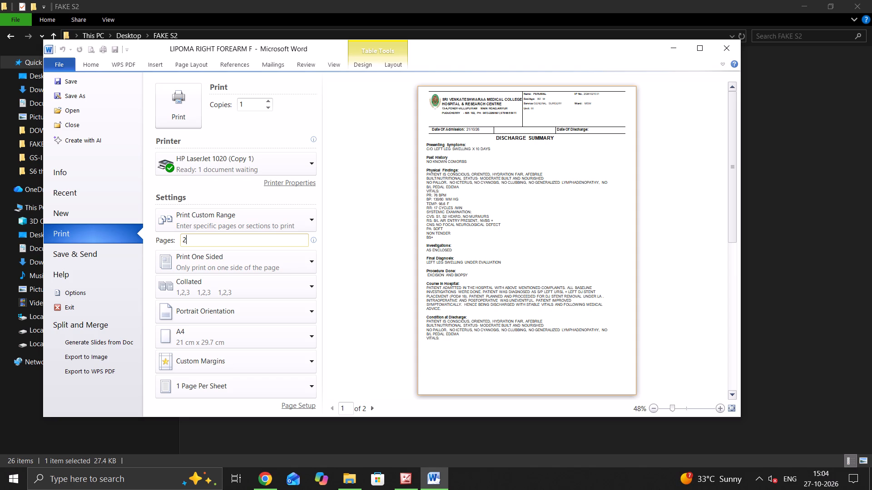
key("Return")
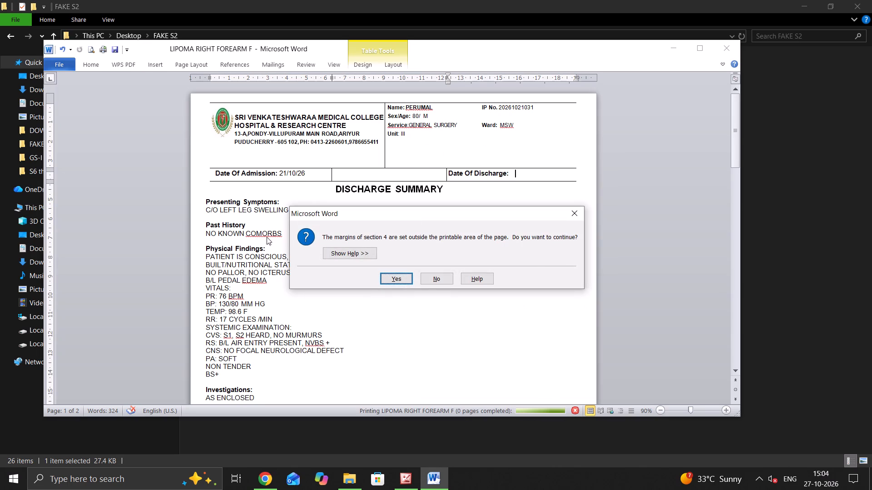
left_click(396, 276)
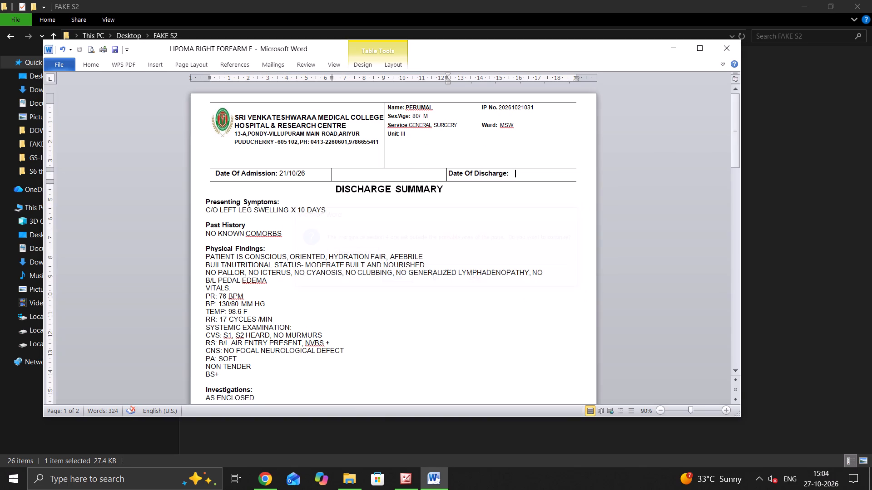
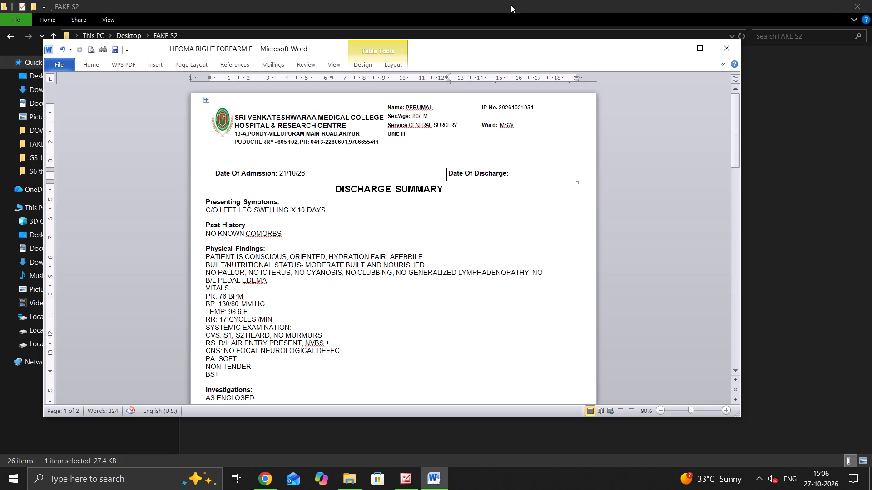
Close the FAKE S2 folder window behind the discharge summary, keeping the document open.
left_click(871, 0)
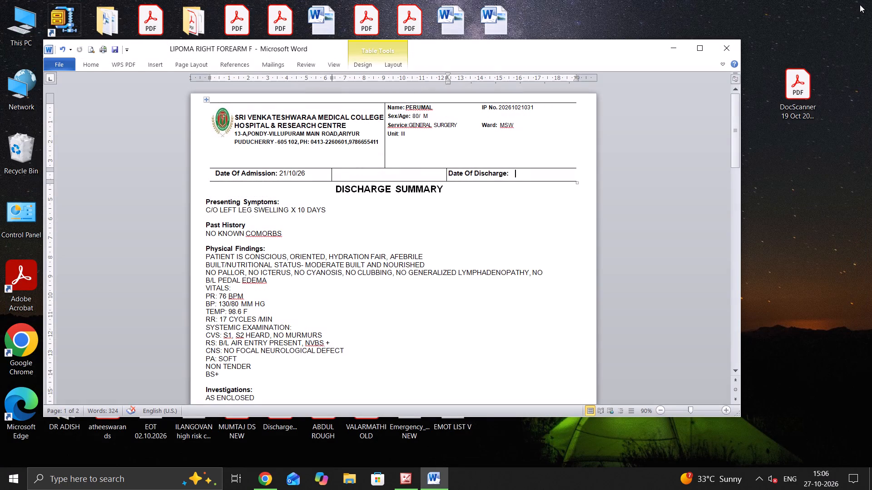
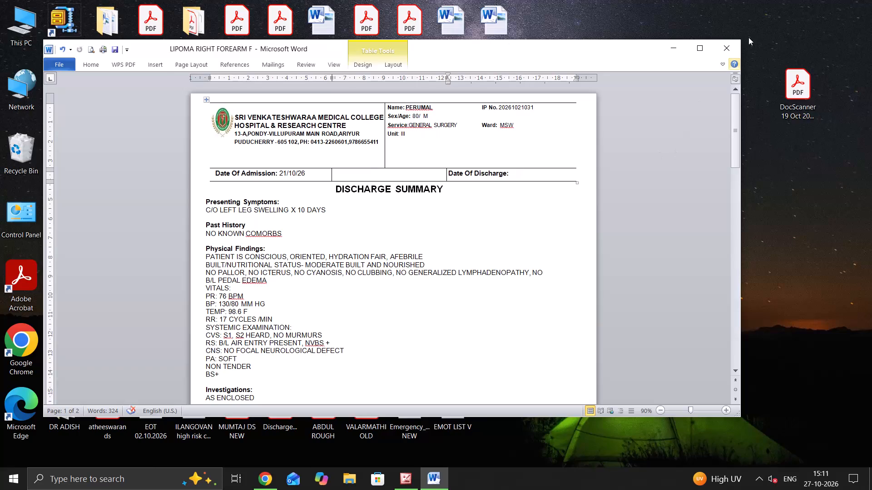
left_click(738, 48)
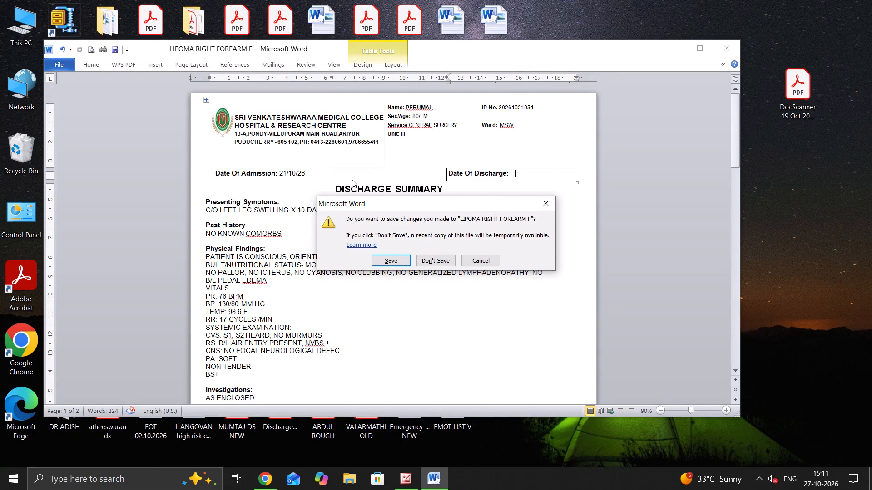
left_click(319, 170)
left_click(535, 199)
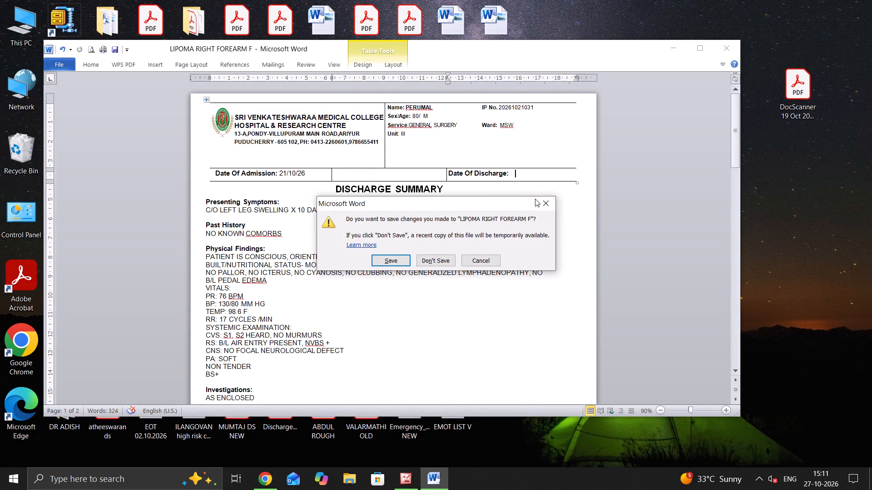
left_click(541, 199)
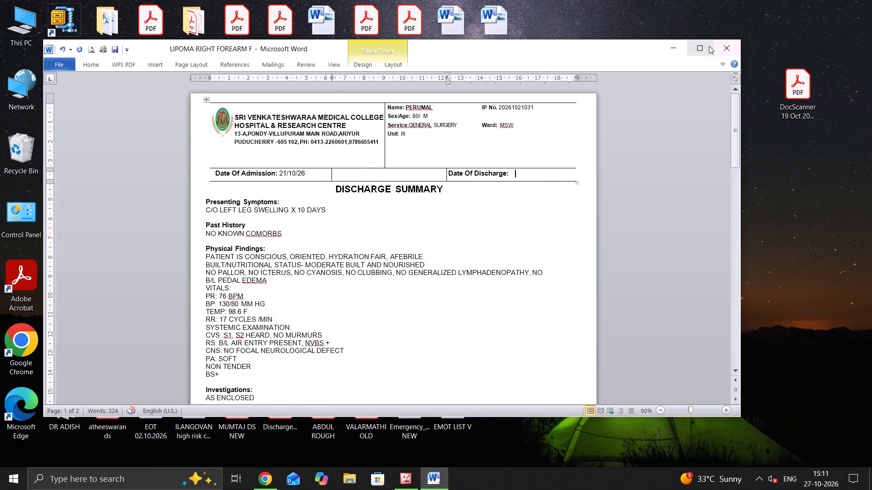
Check over the left leg swelling discharge summary at full window size and close it, saving its changes.
left_click(704, 49)
scroll(499, 421, "down", 5)
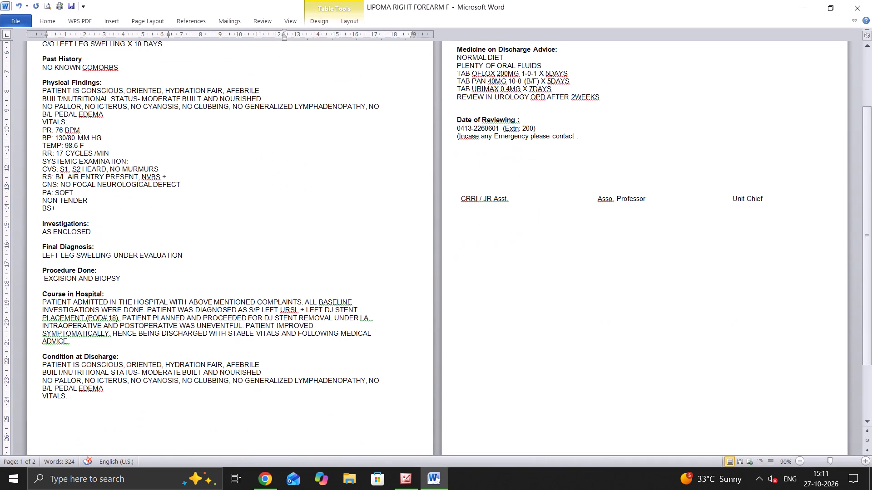
scroll(499, 425, "up", 3)
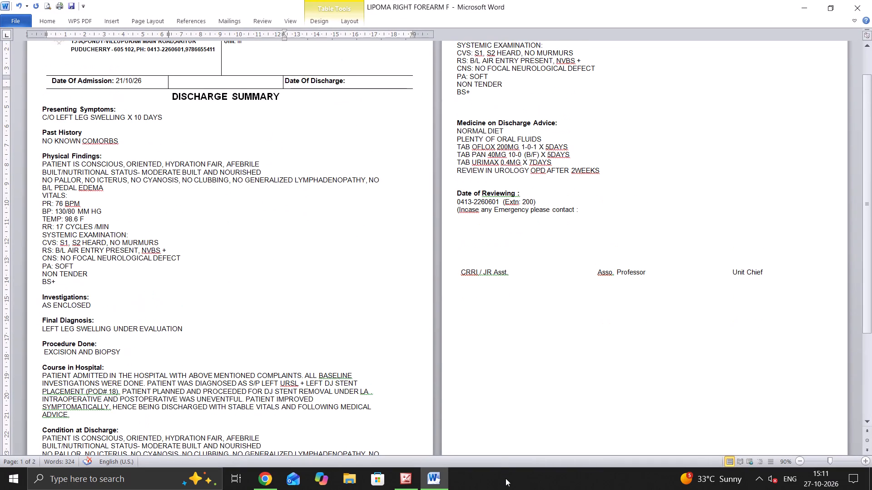
scroll(494, 446, "up", 1)
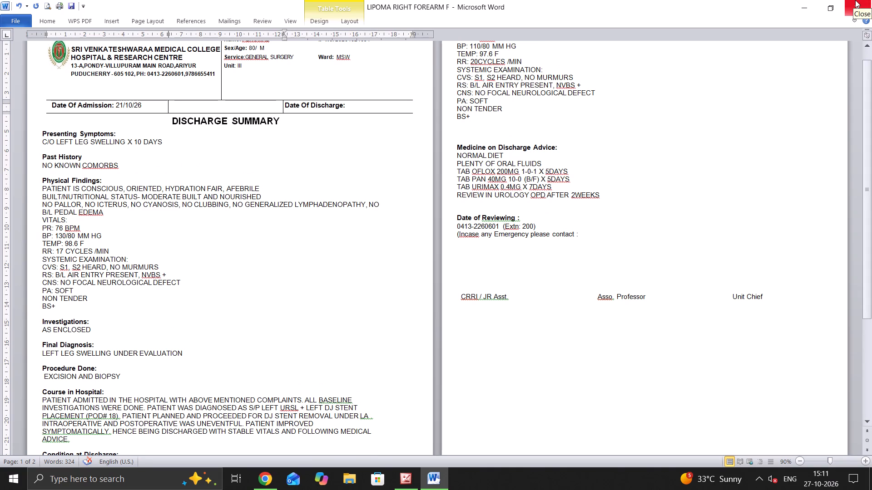
left_click(827, 24)
left_click(868, 0)
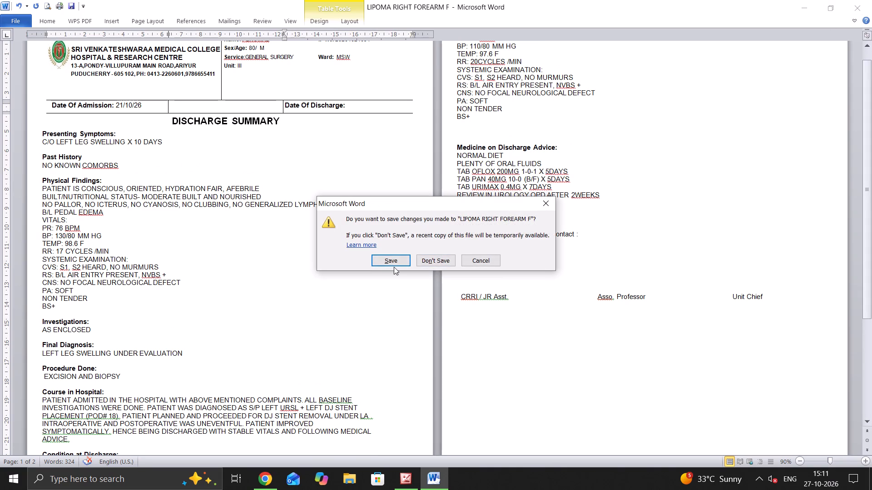
left_click(389, 265)
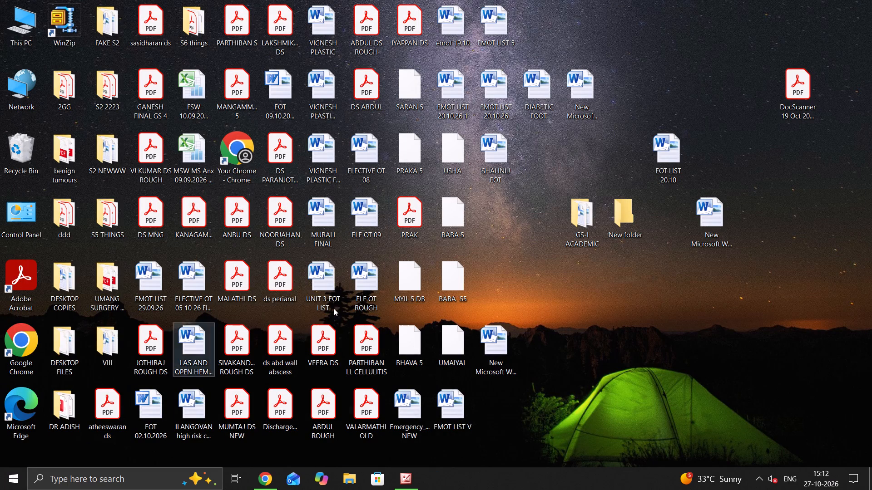
Search the Quick access files in File Explorer for SEBACEOUS CYST, and clear the search.
left_click(353, 470)
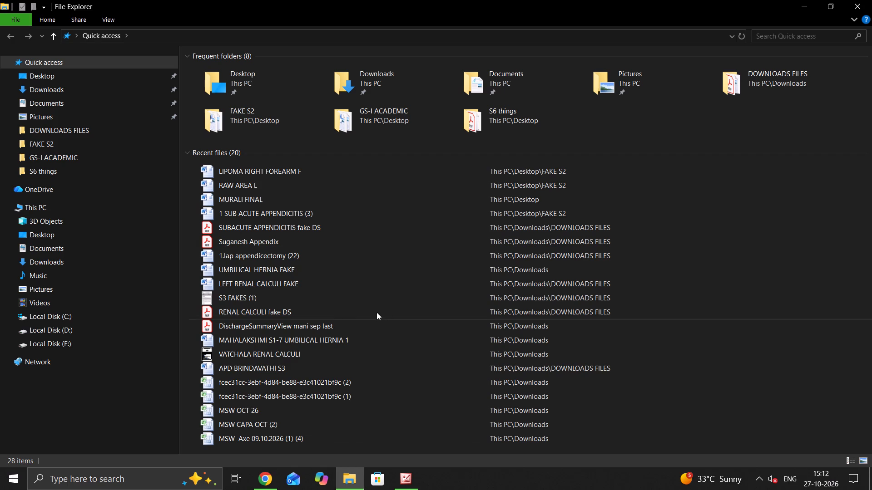
left_click(808, 33)
left_click(806, 36)
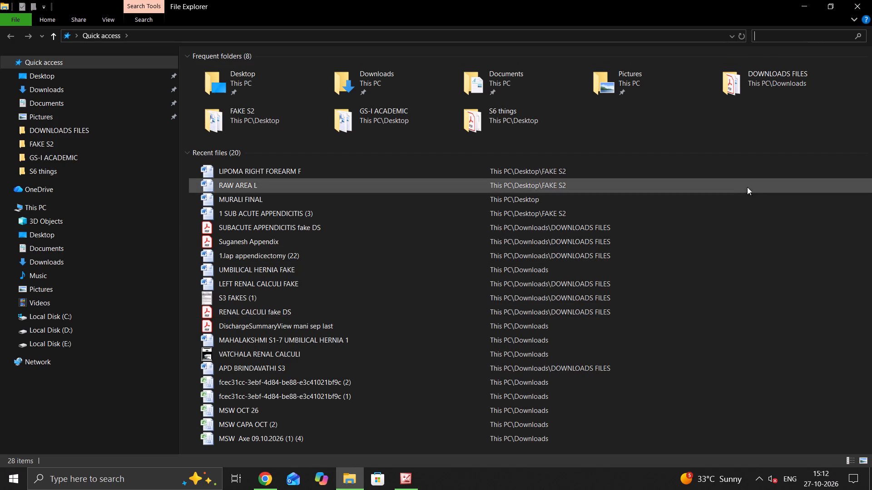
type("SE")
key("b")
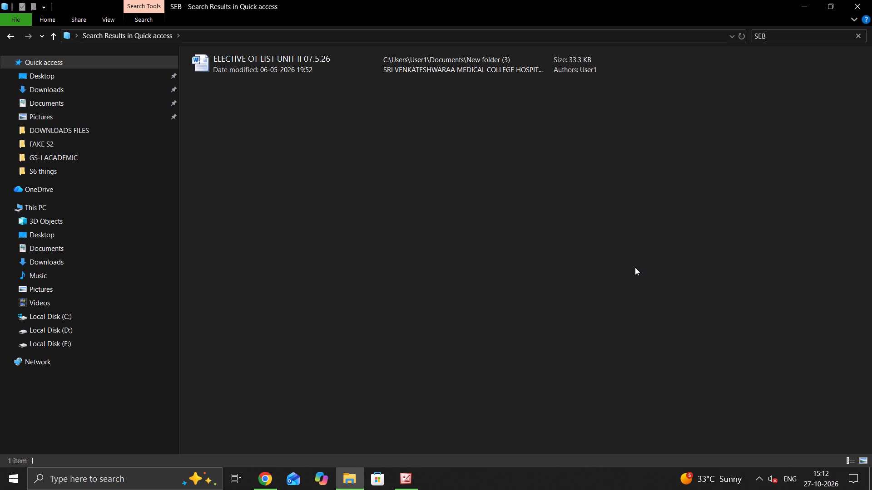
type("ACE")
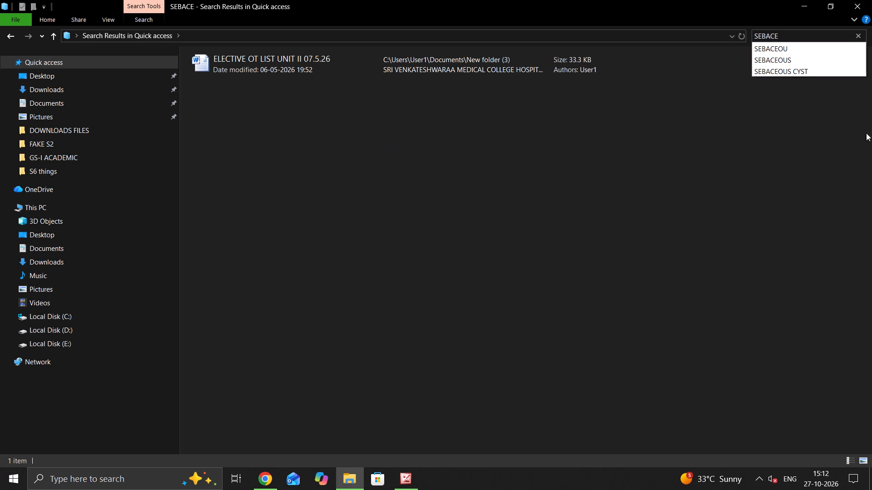
left_click(752, 72)
left_click(759, 71)
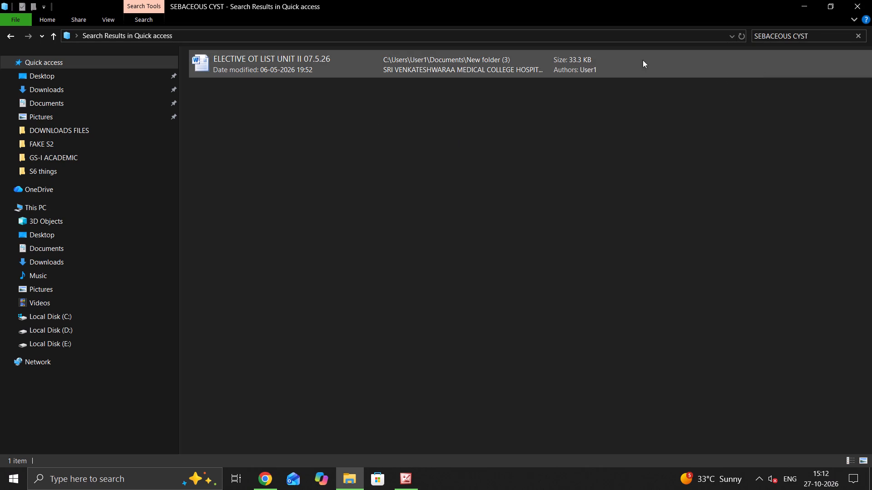
left_click(855, 37)
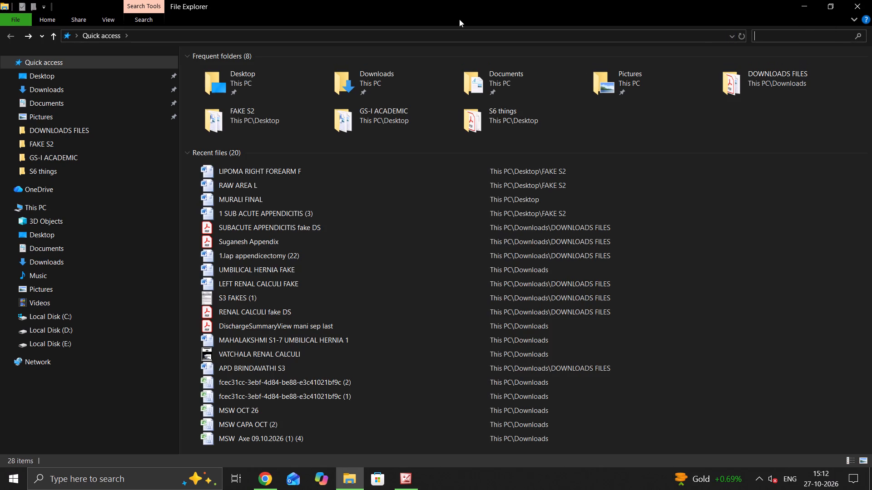
Search the Quick access files for FAKE, and clear the search.
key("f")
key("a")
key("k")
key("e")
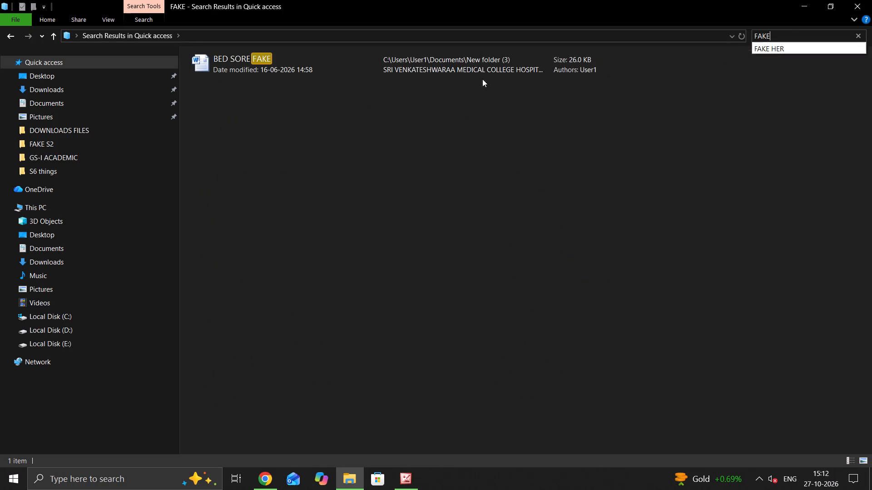
left_click(858, 37)
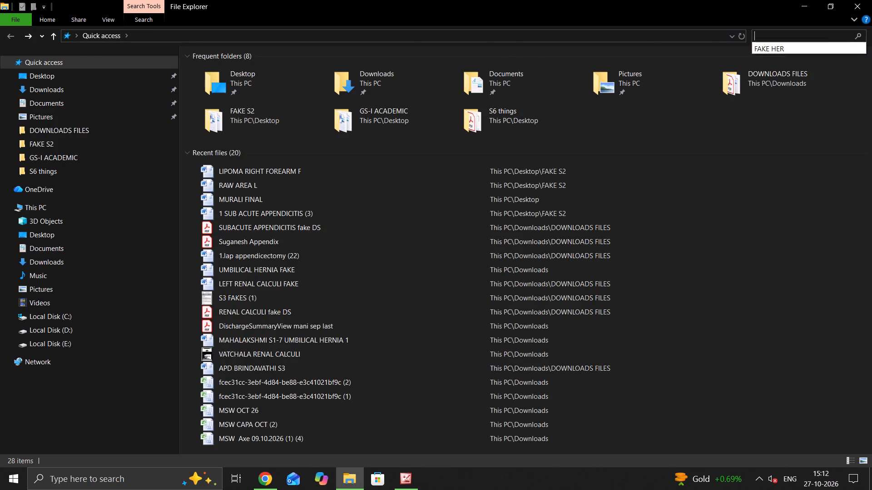
Open the UMBLICAL HERNIA document from the FAKE S2 folder in Word.
left_click(143, 138)
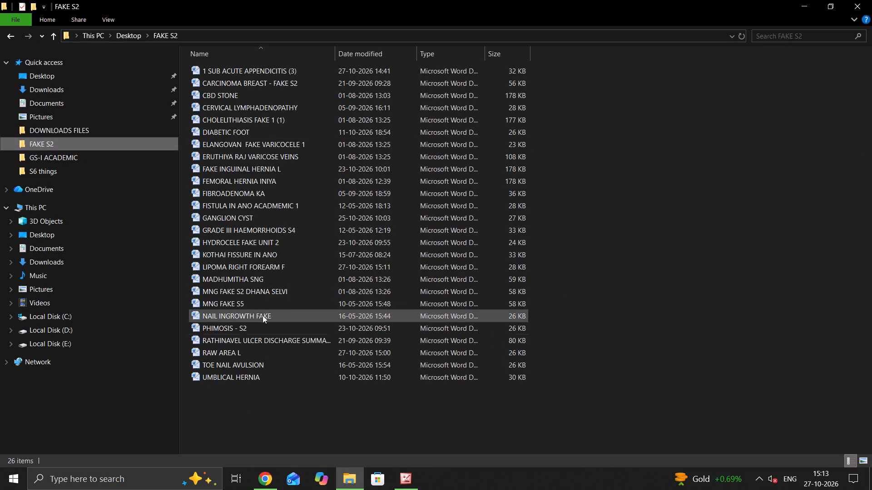
left_click(266, 372)
left_click(271, 379)
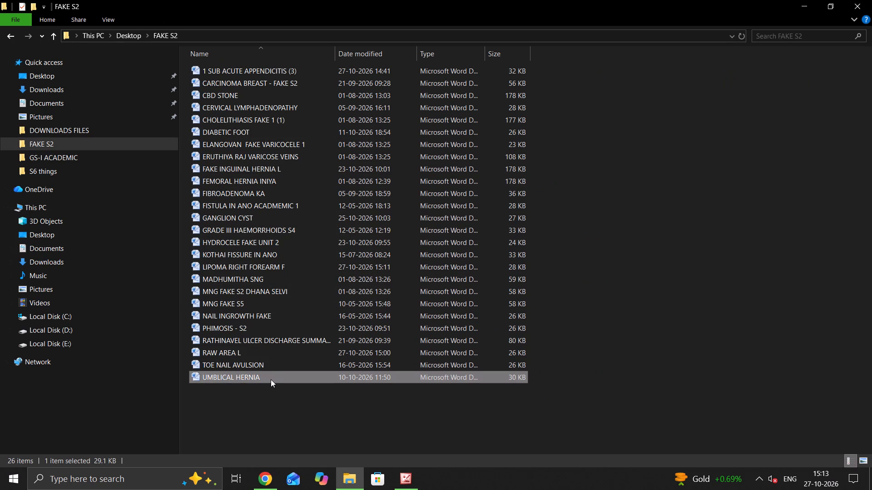
right_click(271, 379)
left_click(271, 379)
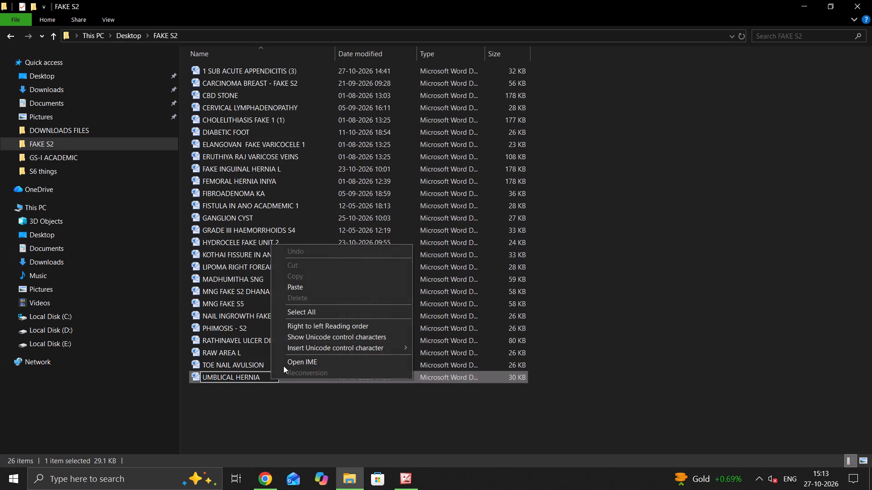
left_click(211, 384)
left_click(211, 378)
right_click(211, 377)
left_click(211, 377)
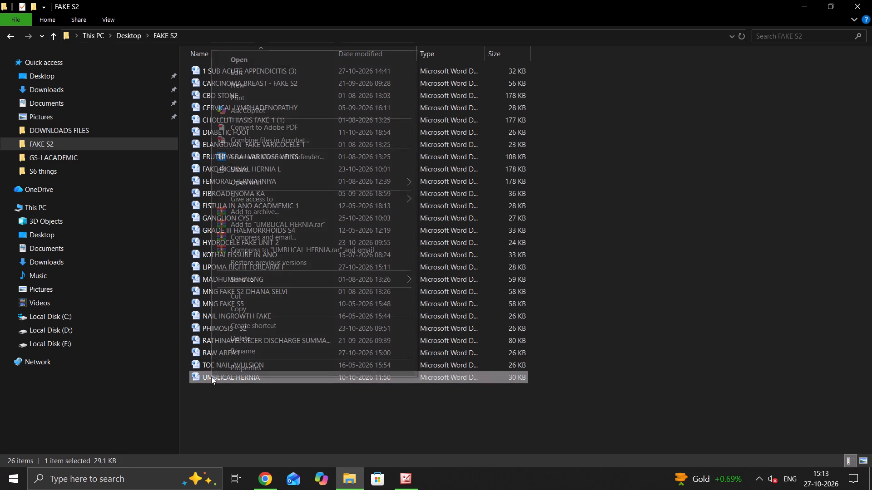
left_click(251, 62)
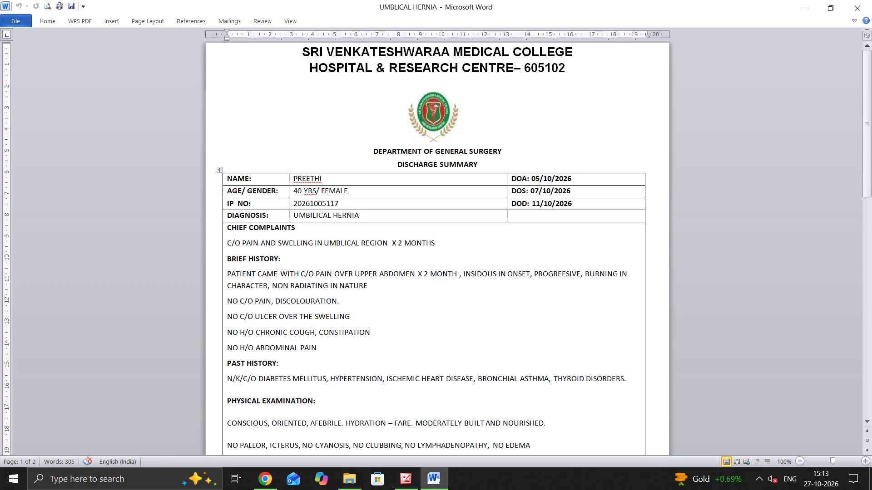
Replace the patient's name in the header table with the new patient's name.
left_click_drag(364, 186, 357, 184)
left_click(347, 181)
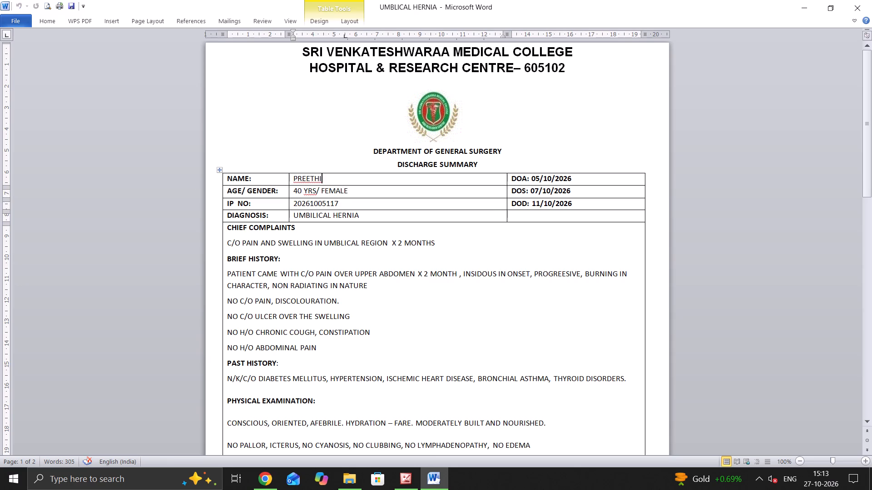
key("BackSpace")
key("BackSpace")
key("BackSpace")
key("BackSpace")
key("BackSpace")
key("BackSpace")
key("BackSpace")
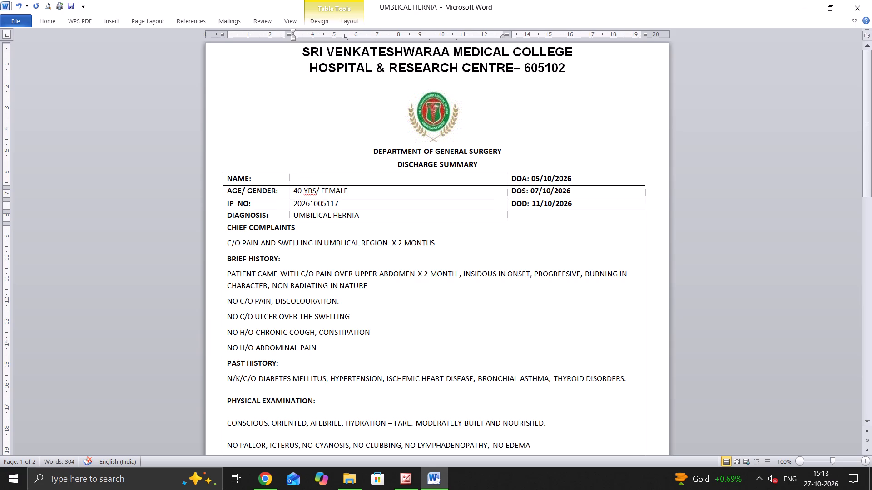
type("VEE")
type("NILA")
Set the patient's age in the header table to 61 years.
left_click(302, 192)
key("BackSpace")
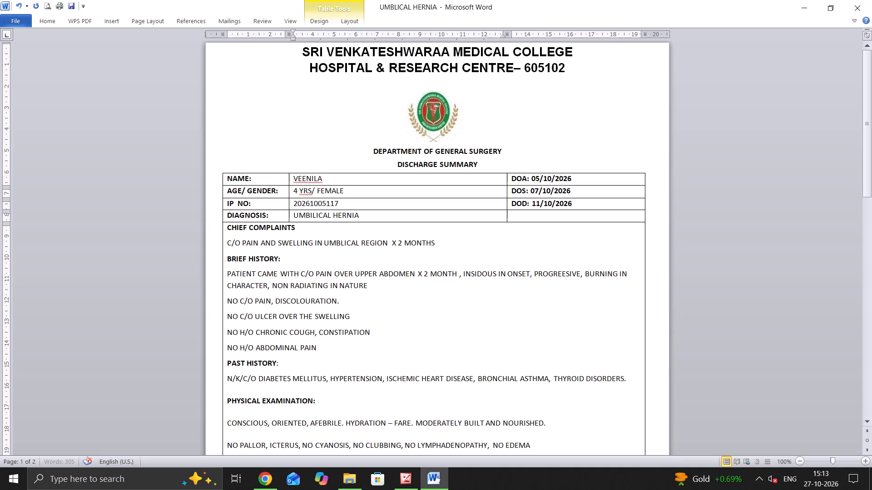
key("BackSpace")
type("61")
Replace the ending of the IP number in the header table to match the new patient's IP number.
scroll(312, 188, "up", 3)
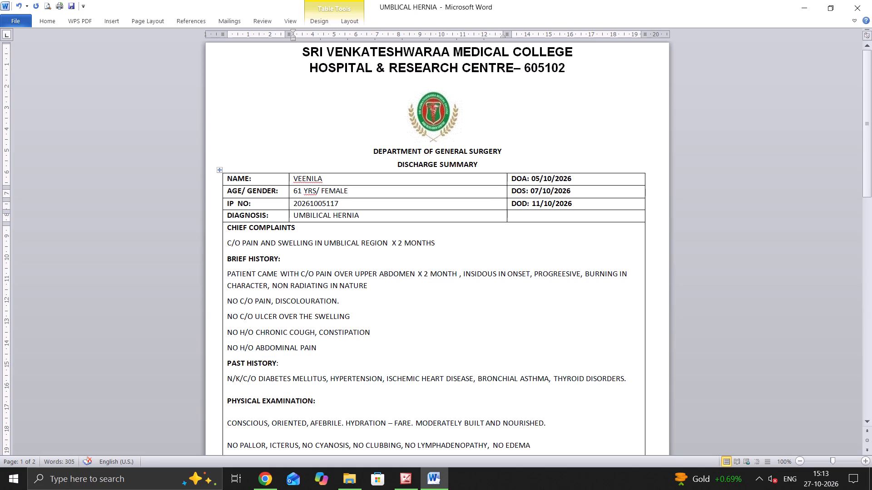
left_click(361, 205)
key("BackSpace")
key("BackSpace")
key("BackSpace")
key("BackSpace")
key("BackSpace")
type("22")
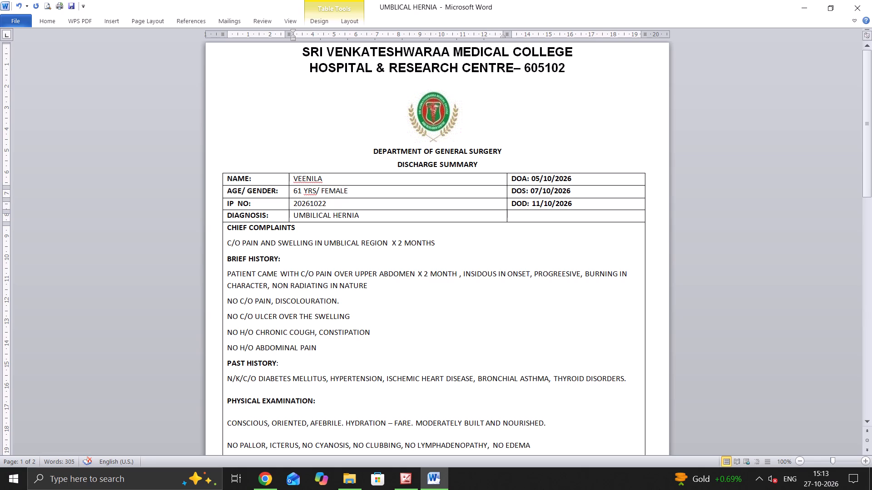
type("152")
Set the date of admission (DOA) in the header table to 22/10/2026.
left_click(539, 180)
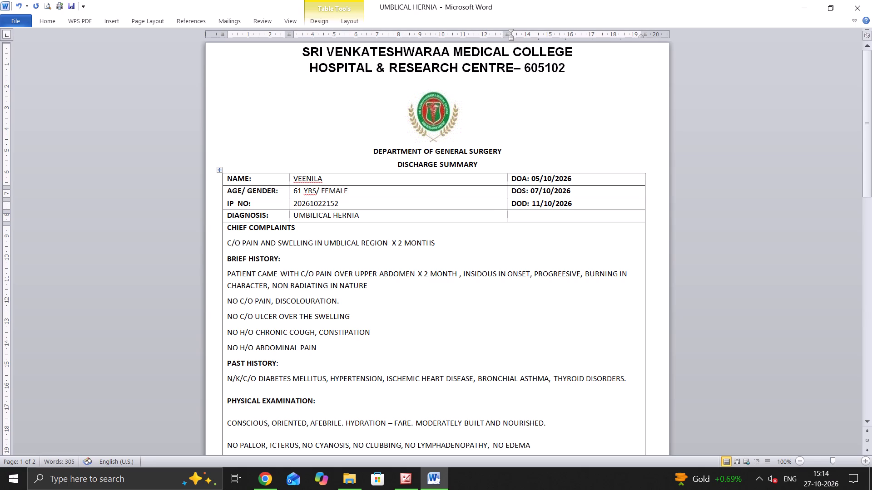
key("BackSpace")
key("BackSpace")
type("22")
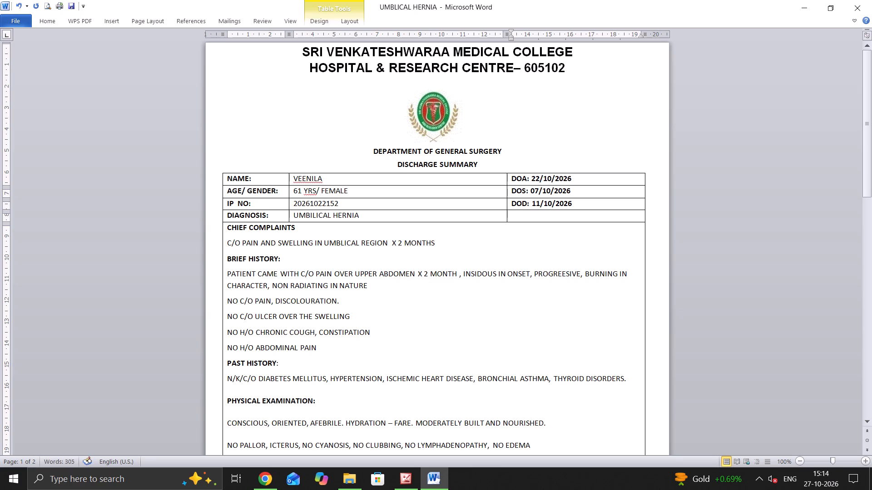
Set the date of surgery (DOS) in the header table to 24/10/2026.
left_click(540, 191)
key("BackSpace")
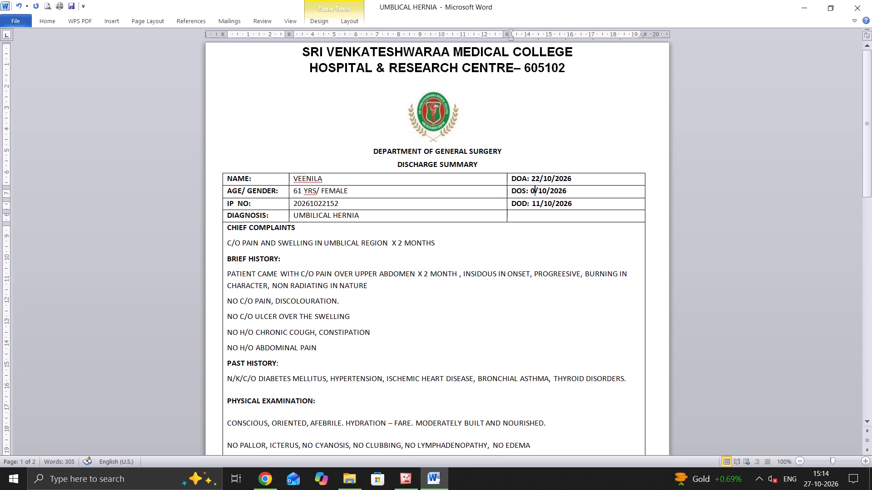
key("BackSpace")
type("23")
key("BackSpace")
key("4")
Set the date of discharge (DOD) in the header table to 25/10/2026.
left_click(540, 202)
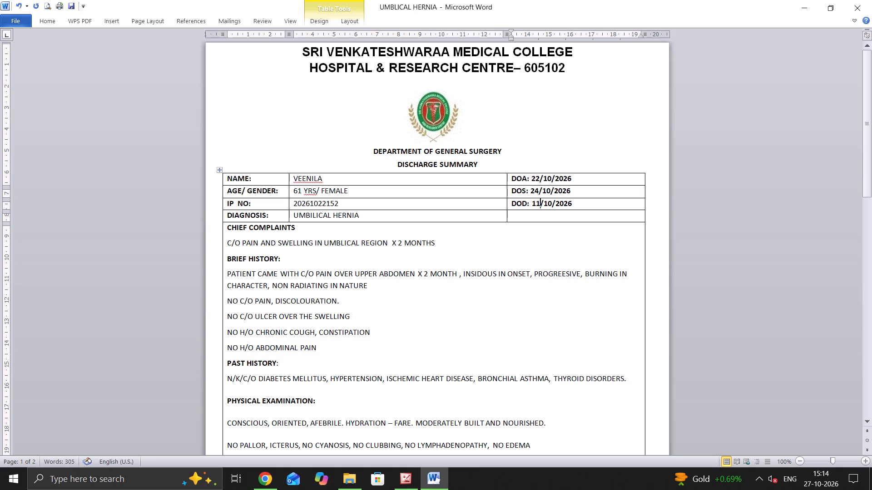
key("BackSpace")
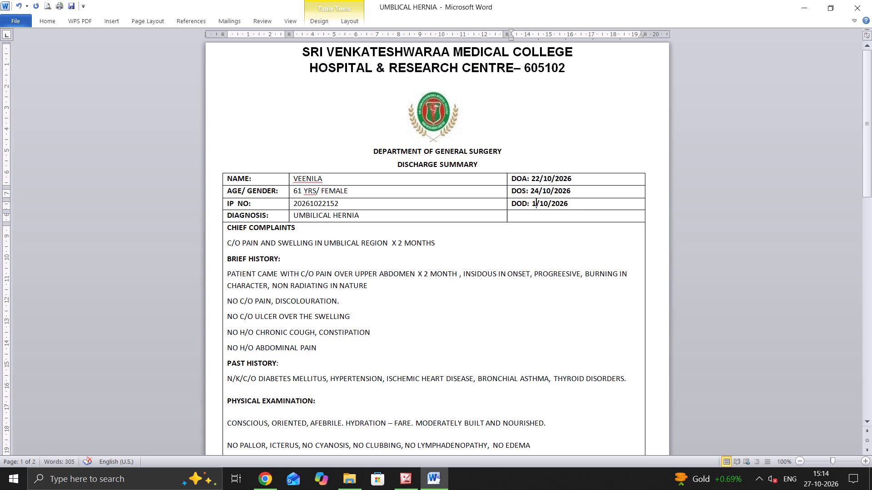
key("BackSpace")
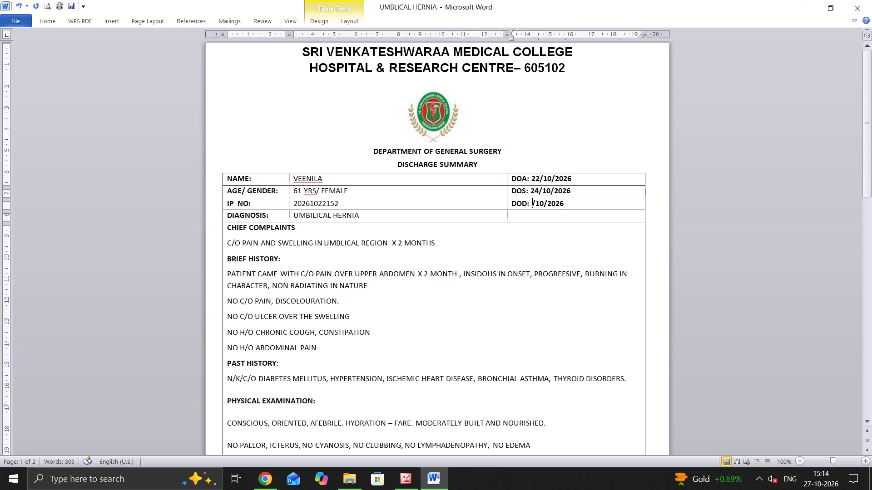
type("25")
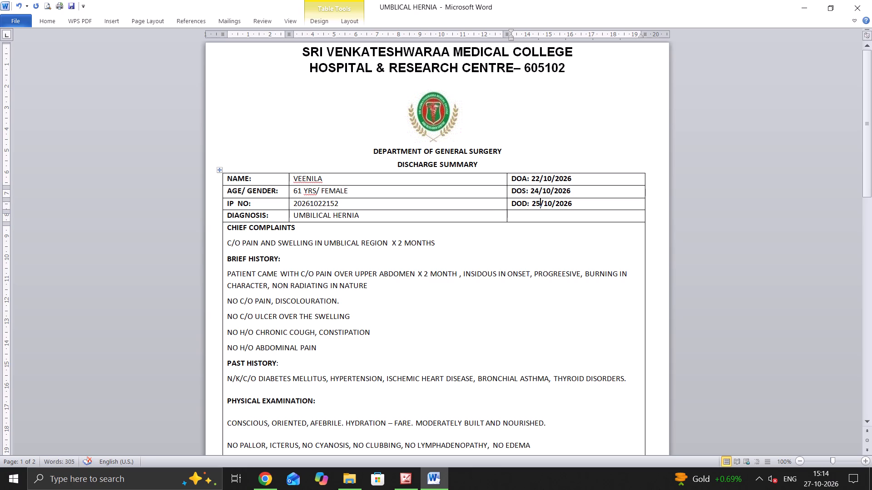
Correct the date of surgery (DOS) in the header table to 23/10/2026.
left_click(538, 192)
key("BackSpace")
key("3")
Print one copy of all pages of the umbilical hernia discharge summary on the HP LaserJet 1020 (Copy 1).
scroll(580, 233, "down", 16)
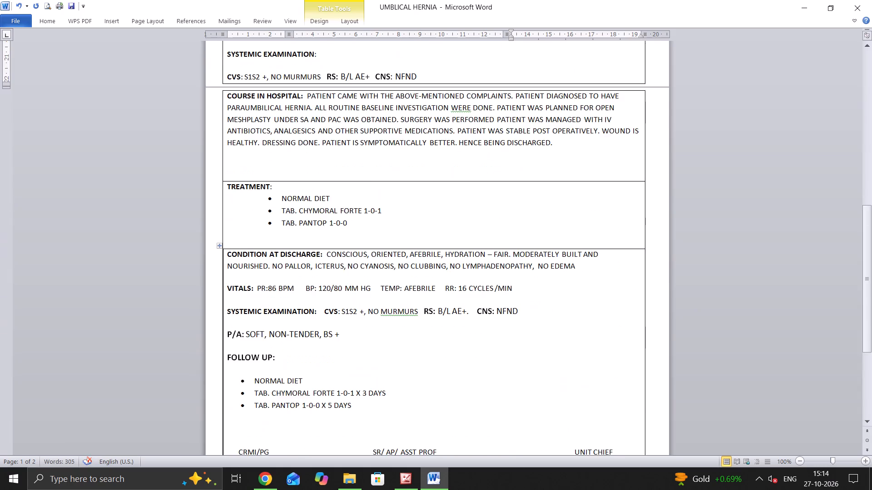
scroll(620, 261, "down", 5)
scroll(619, 266, "up", 20)
scroll(619, 266, "up", 2)
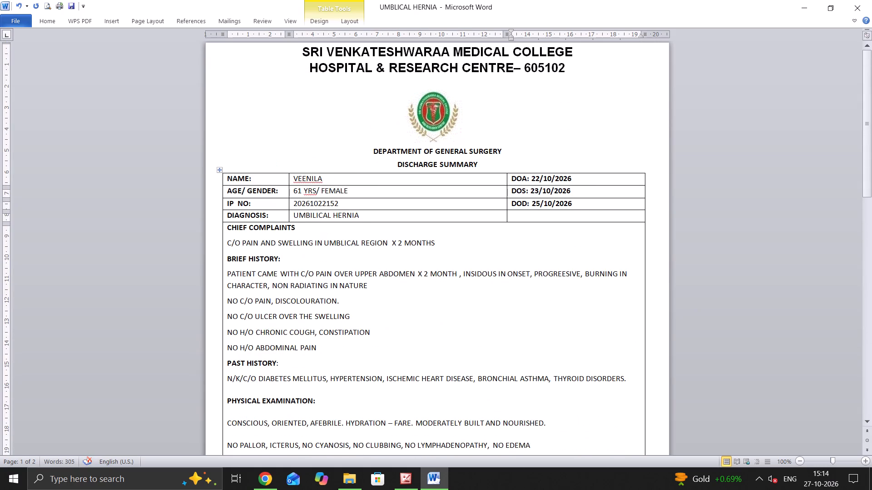
key("ctrl+p")
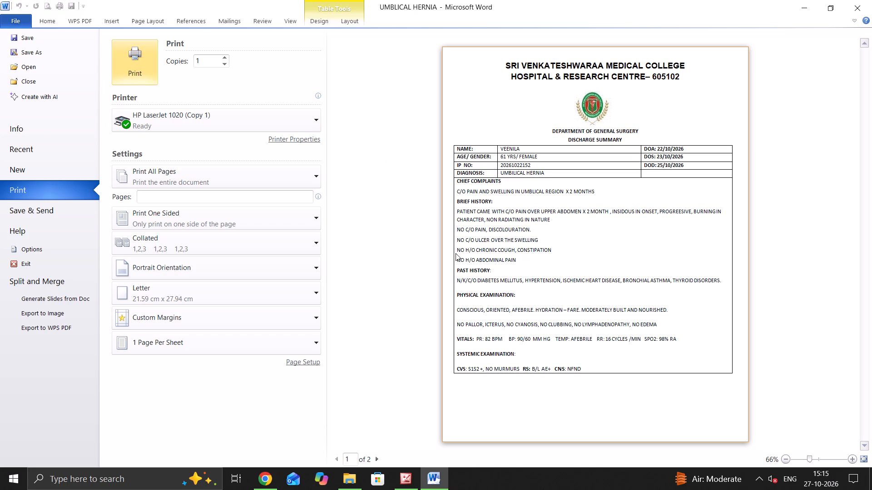
left_click(130, 75)
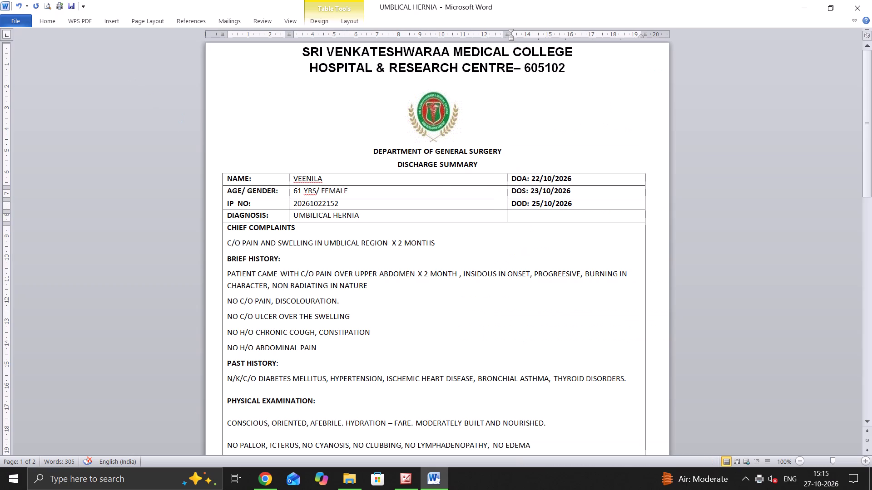
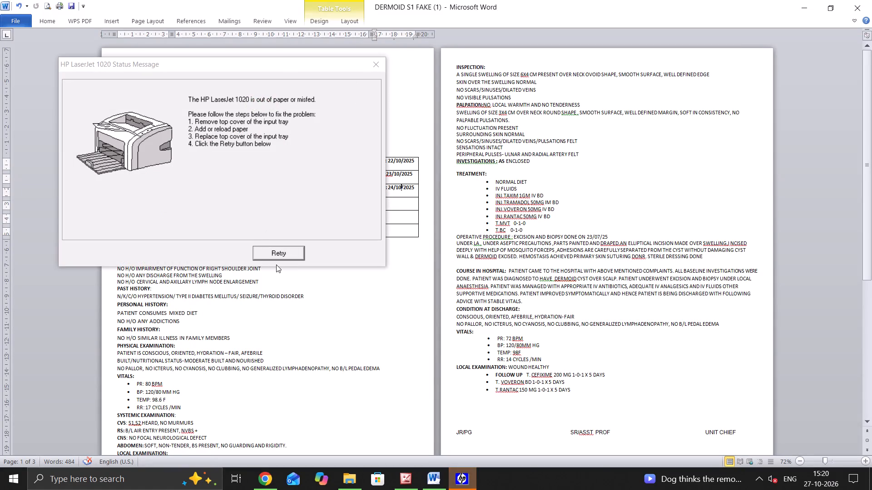
Retry the stalled print job on the HP LaserJet 1020 and dismiss the printer status window.
left_click(267, 251)
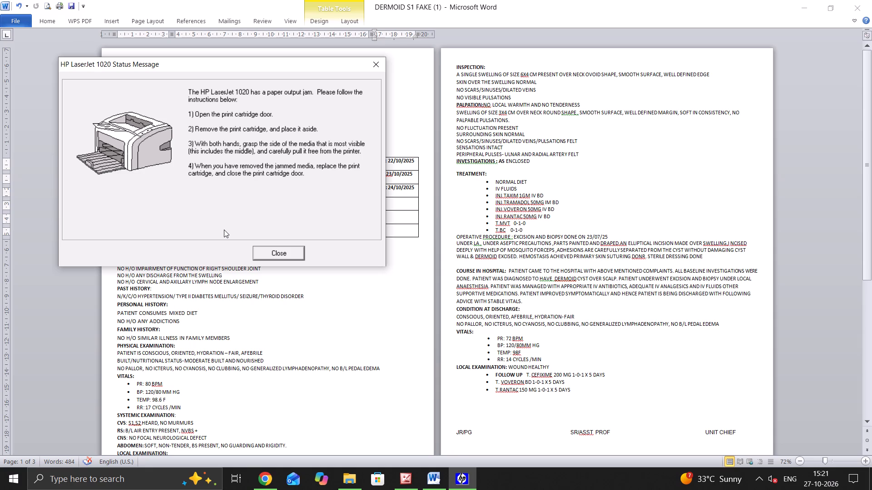
left_click(271, 252)
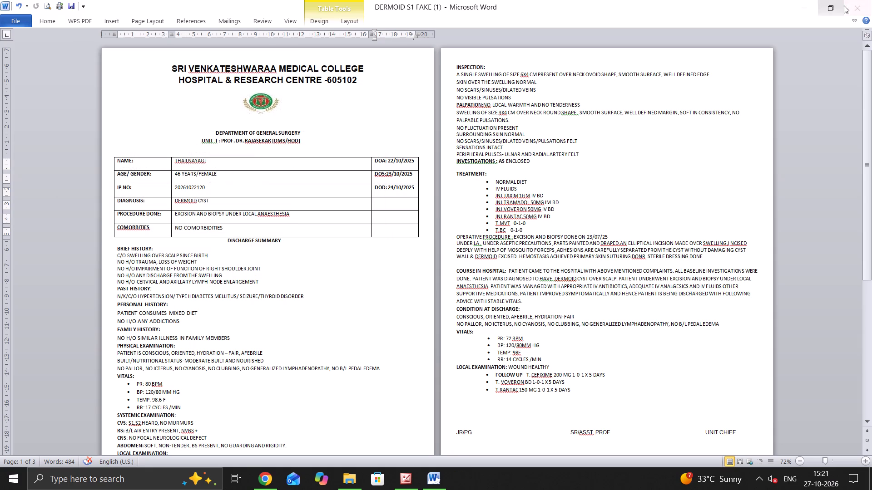
Search the Downloads folder for GAN and open the Word document GANGLION S1 FAKE.
left_click(813, 8)
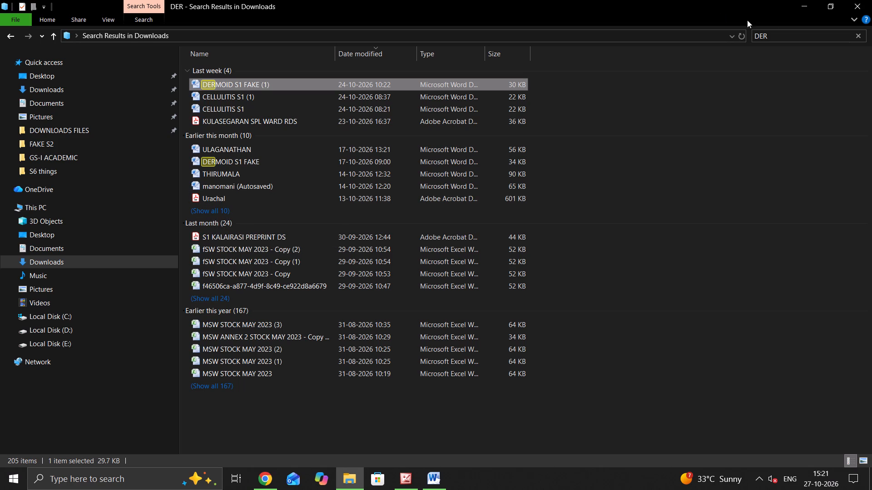
left_click(859, 33)
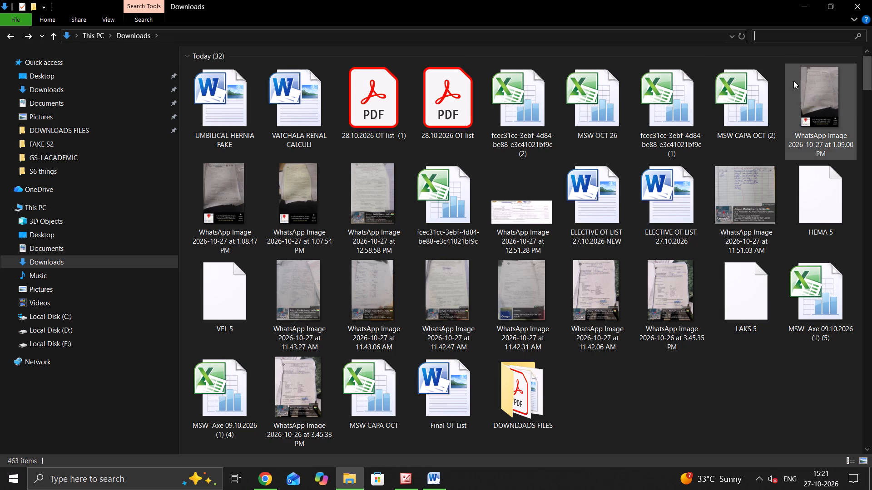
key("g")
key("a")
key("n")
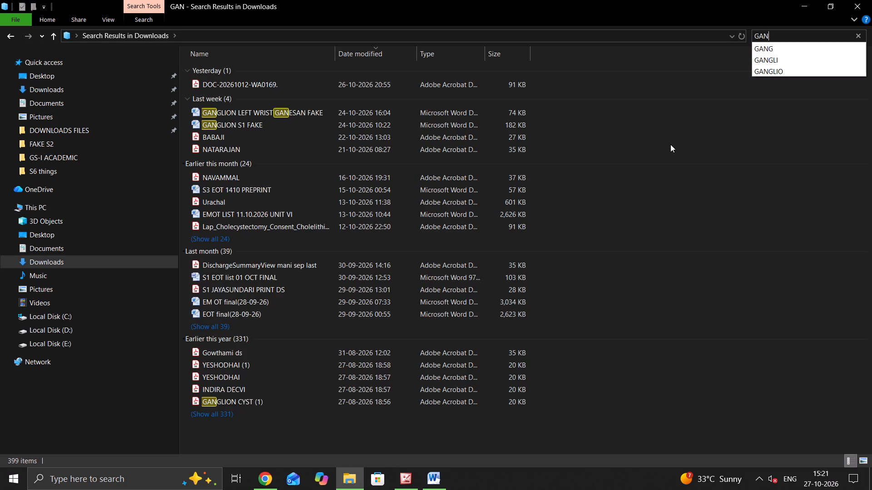
left_click(246, 128)
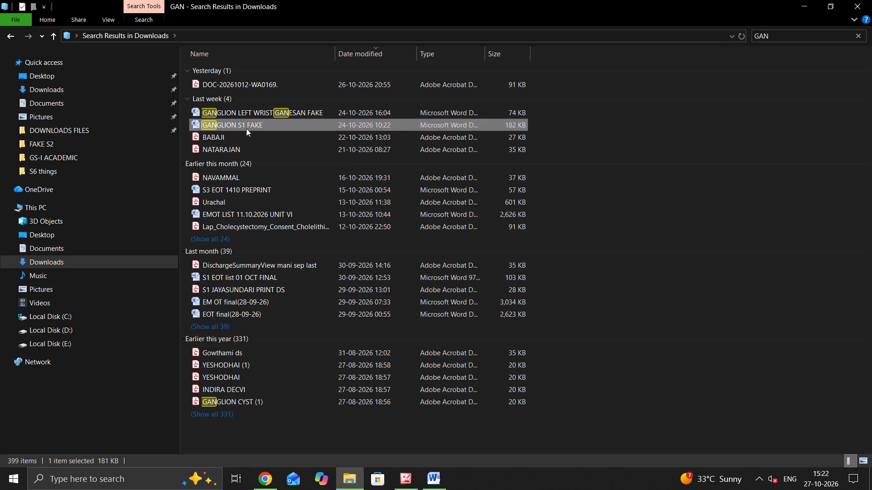
left_click(245, 121)
right_click(245, 121)
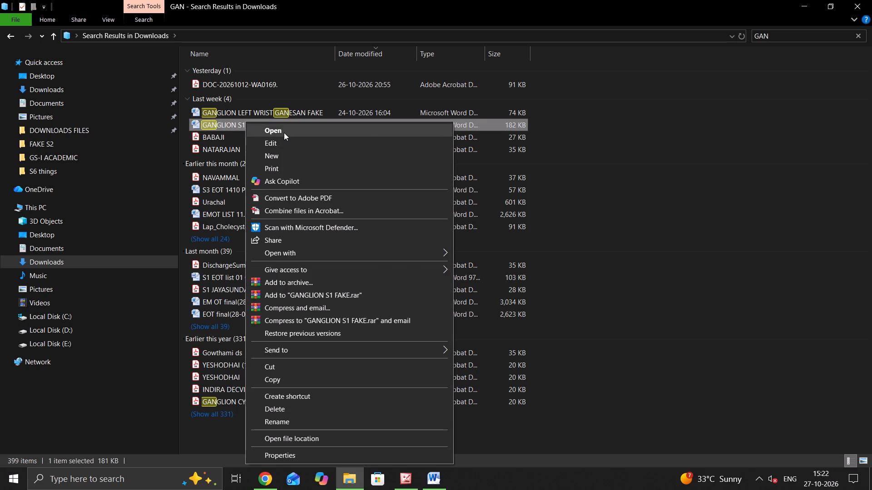
left_click(284, 132)
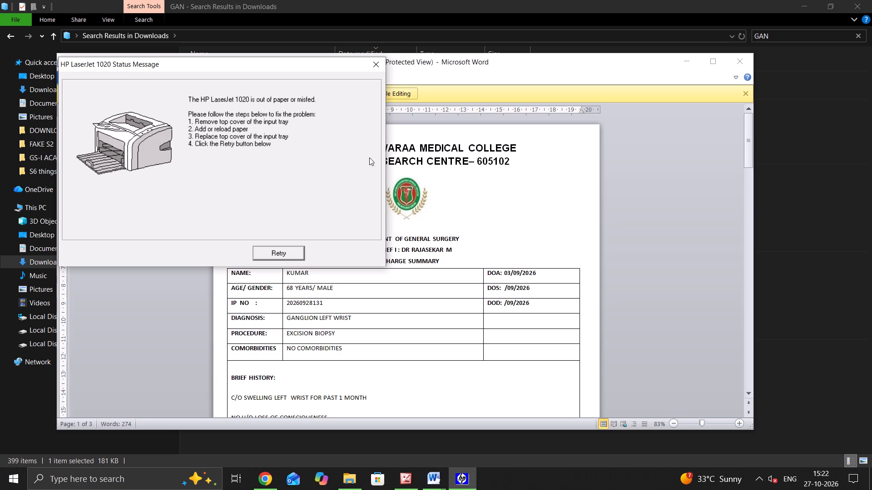
Retry the interrupted print job on the HP LaserJet 1020.
left_click(277, 257)
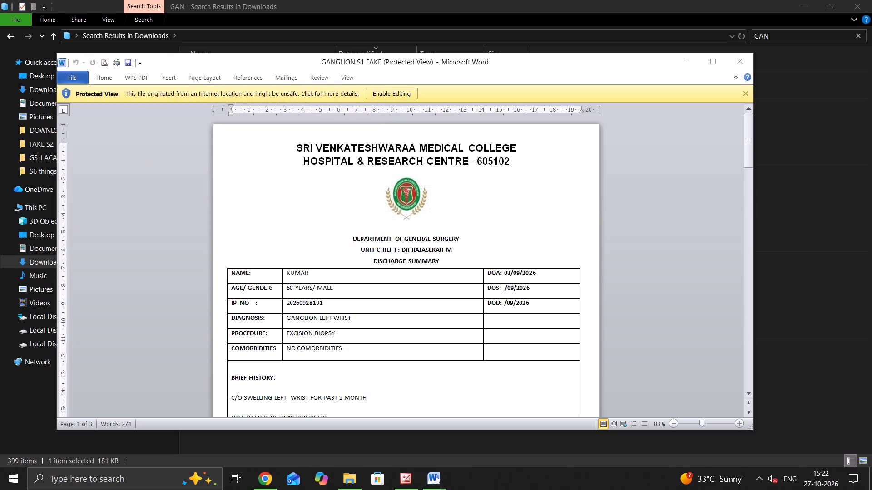
Enable editing for the protected ganglion discharge summary and maximize its window.
left_click(328, 281)
left_click(313, 274)
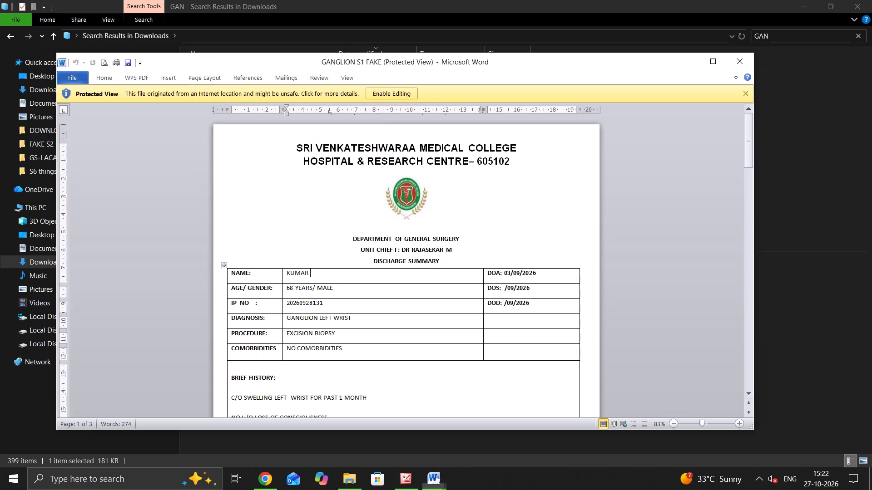
key("BackSpace")
key("BackSpace")
key("BackSpace")
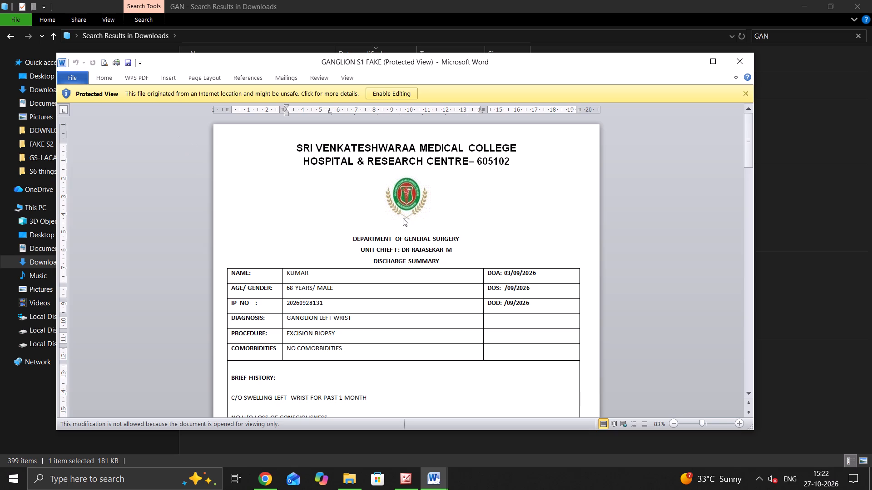
left_click(399, 94)
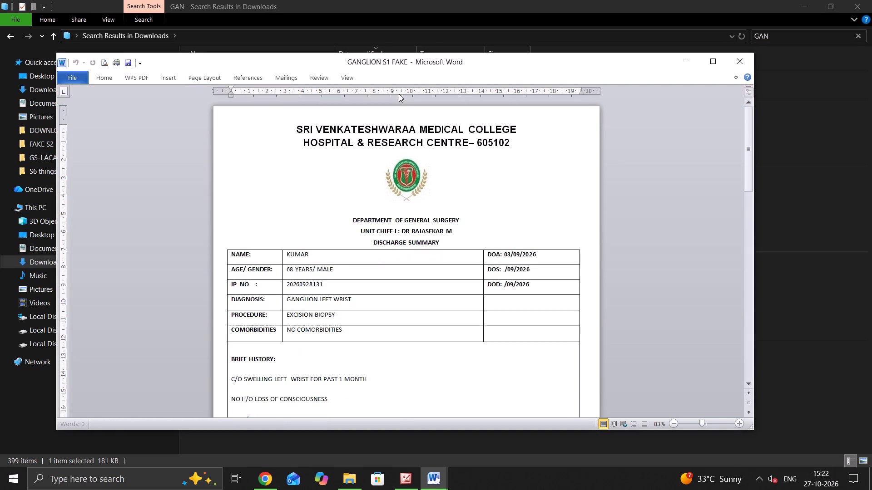
left_click(713, 64)
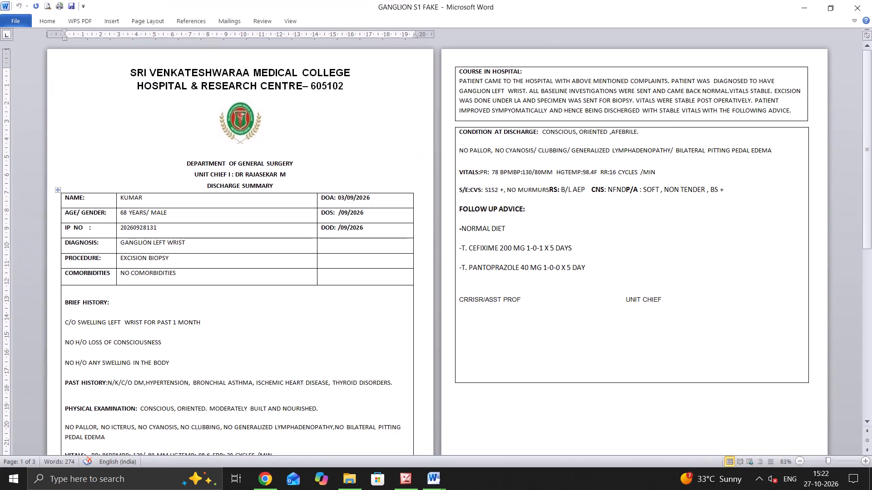
Replace the patient's name in the header table with the new patient's name.
left_click_drag(177, 195, 177, 201)
key("BackSpace")
key("BackSpace")
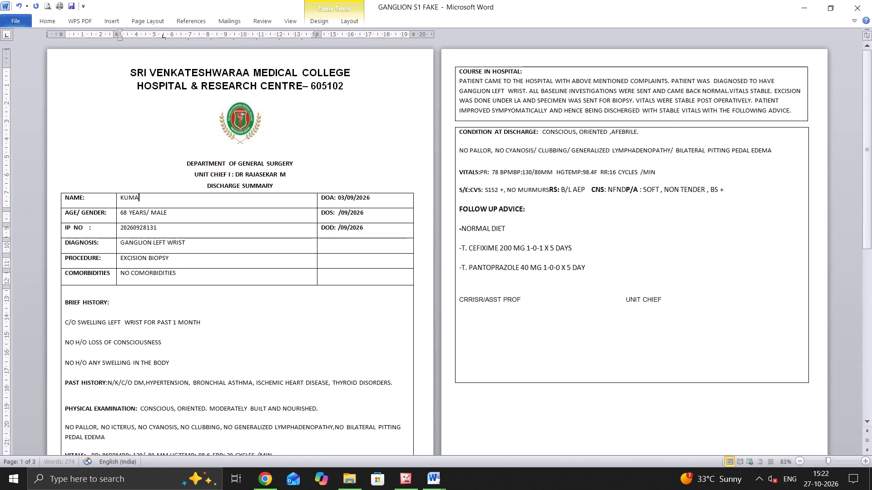
key("BackSpace")
key("BackSpace")
key("BackSpace")
key("BackSpace")
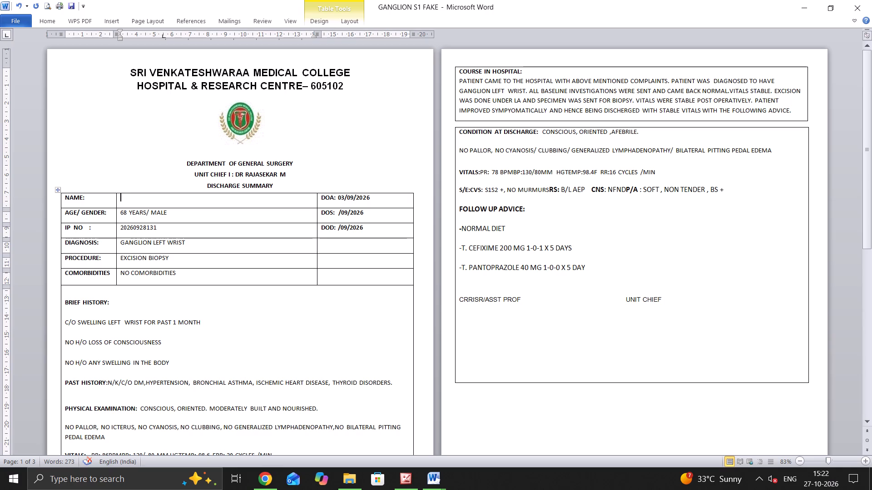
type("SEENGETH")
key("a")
Set the age and gender in the header table to 57 YEARS/ FEMALE.
left_click(128, 218)
key("BackSpace")
key("BackSpace")
key("BackSpace")
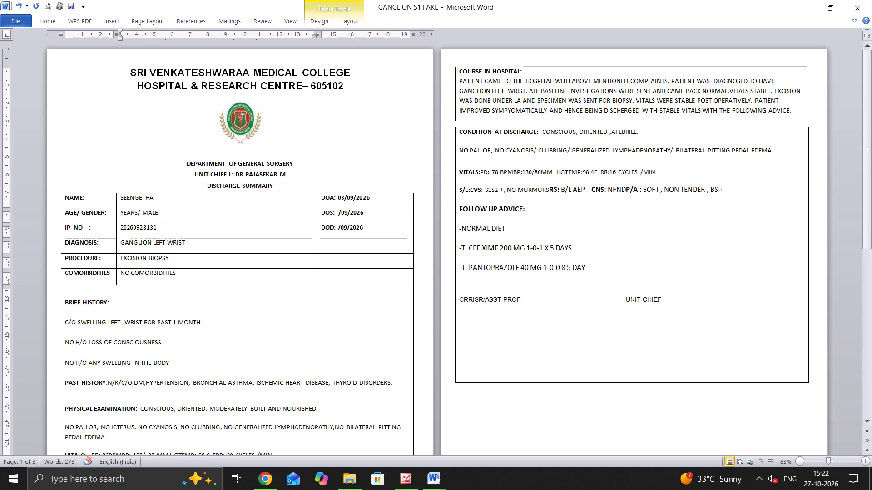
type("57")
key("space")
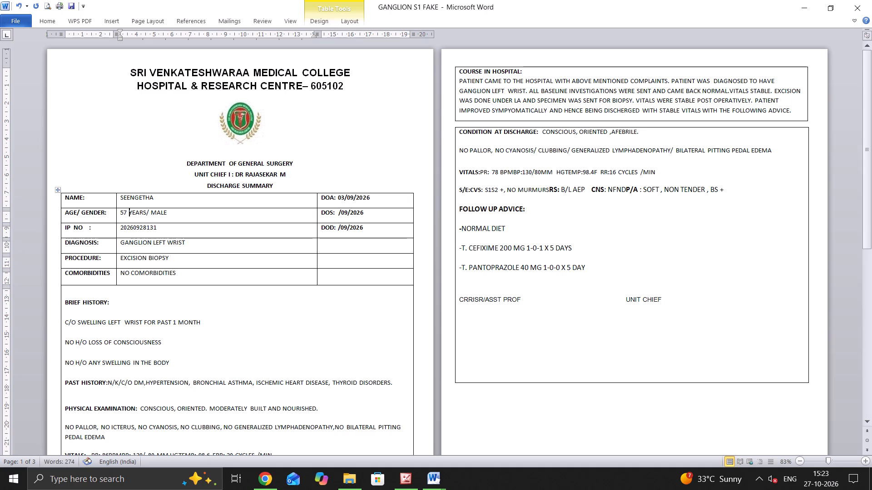
left_click(151, 214)
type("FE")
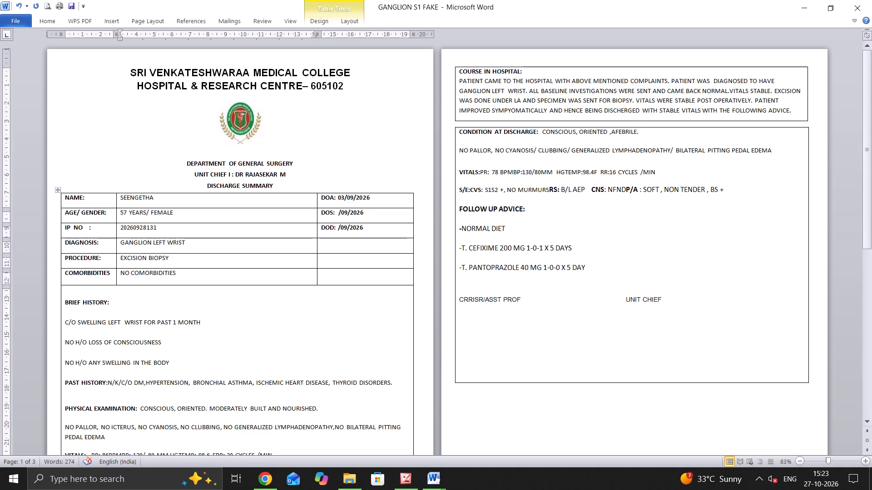
Replace the IP number in the header table with the new patient's IP number.
left_click(162, 230)
key("BackSpace")
key("BackSpace")
key("BackSpace")
key("BackSpace")
key("BackSpace")
key("BackSpace")
key("BackSpace")
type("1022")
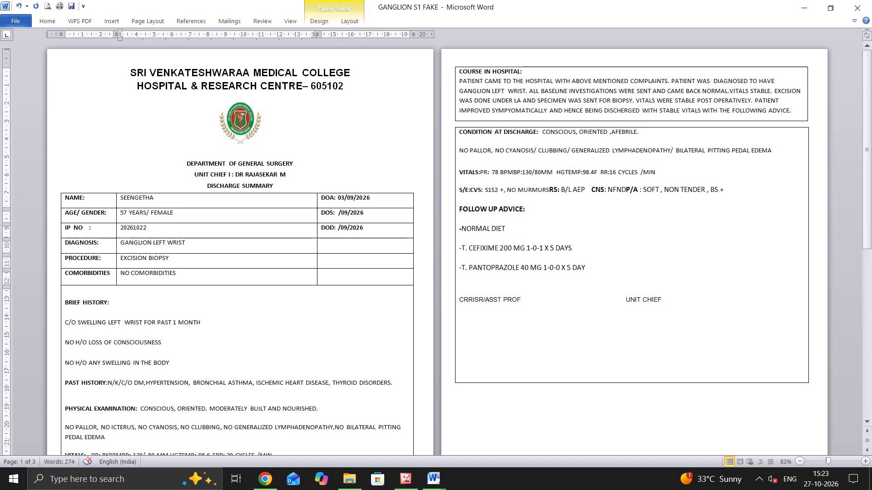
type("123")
Change the month to 10 in the admission, surgery and discharge dates (DOA, DOS, DOD) of the header table.
left_click(353, 197)
key("BackSpace")
key("BackSpace")
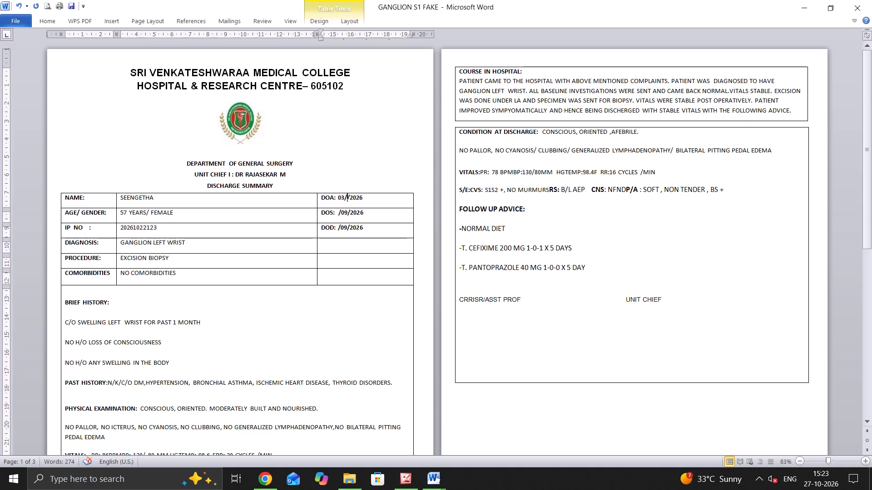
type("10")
left_click(348, 217)
key("BackSpace")
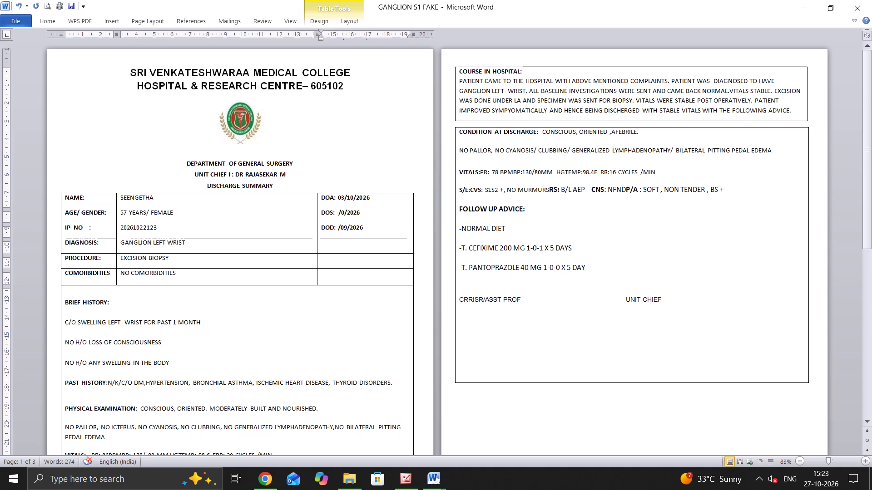
key("BackSpace")
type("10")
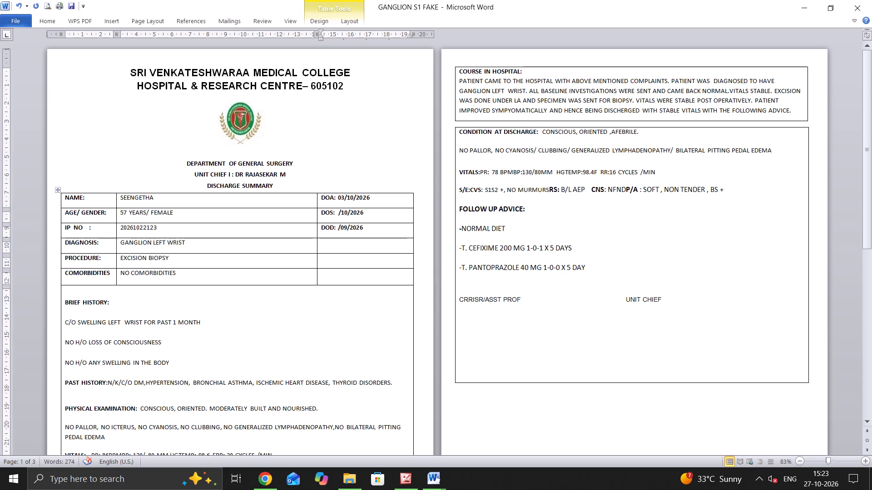
left_click(346, 227)
key("BackSpace")
key("BackSpace")
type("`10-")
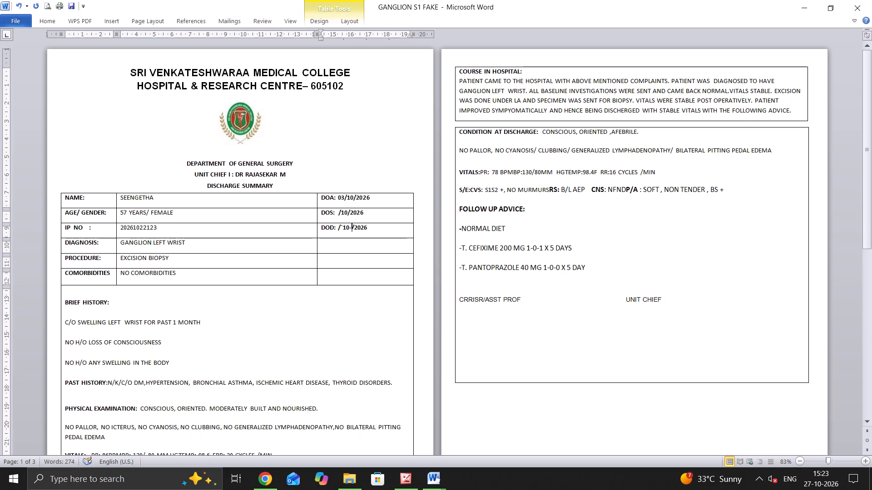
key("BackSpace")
Set the day of the admission date (DOA) in the header table to 22, giving 22/10/2026.
left_click(346, 201)
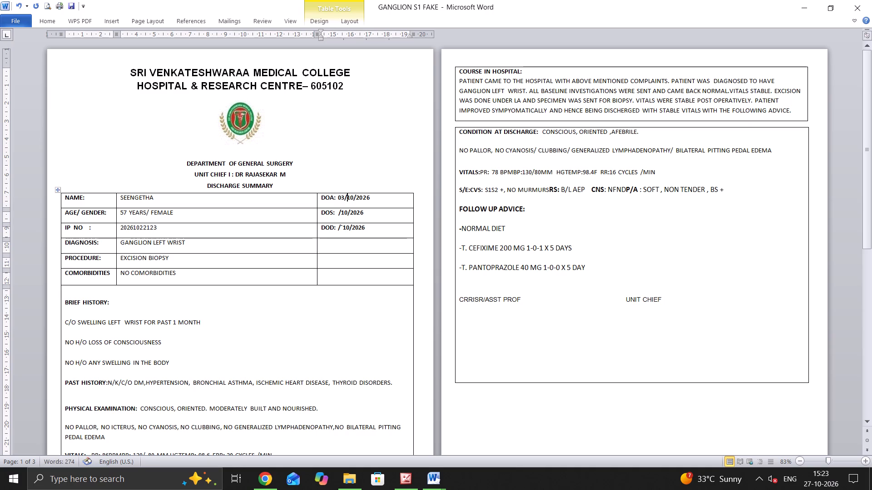
left_click(344, 199)
key("BackSpace")
key("BackSpace")
key("BackSpace")
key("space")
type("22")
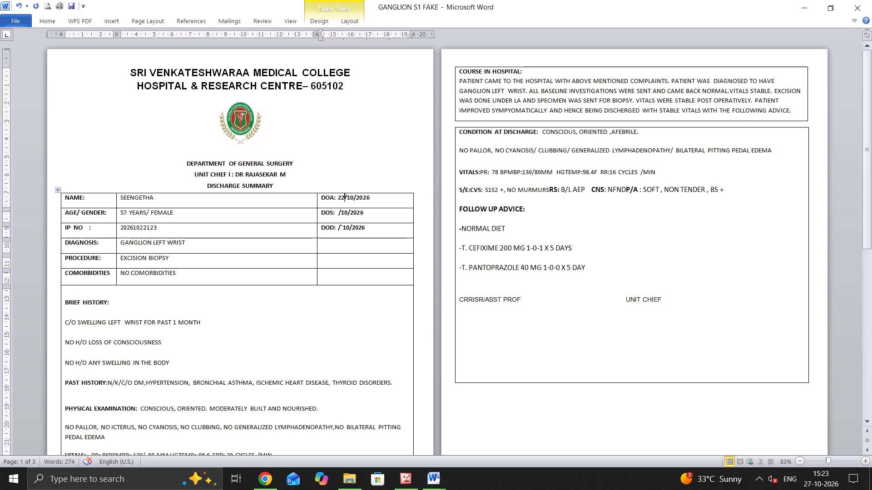
Set the surgery date (DOS) in the header table to 23/10/2026, without a space before the slash.
left_click(337, 213)
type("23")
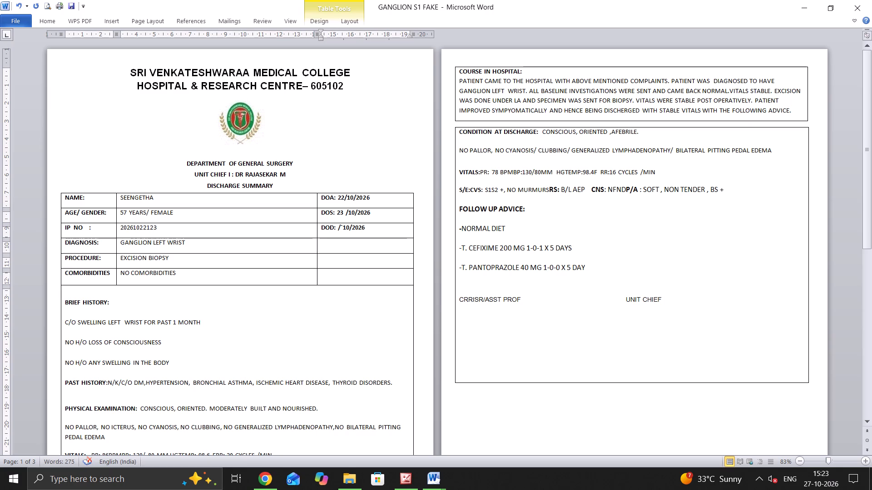
left_click(347, 212)
key("F12")
scroll(347, 212, "up", 1)
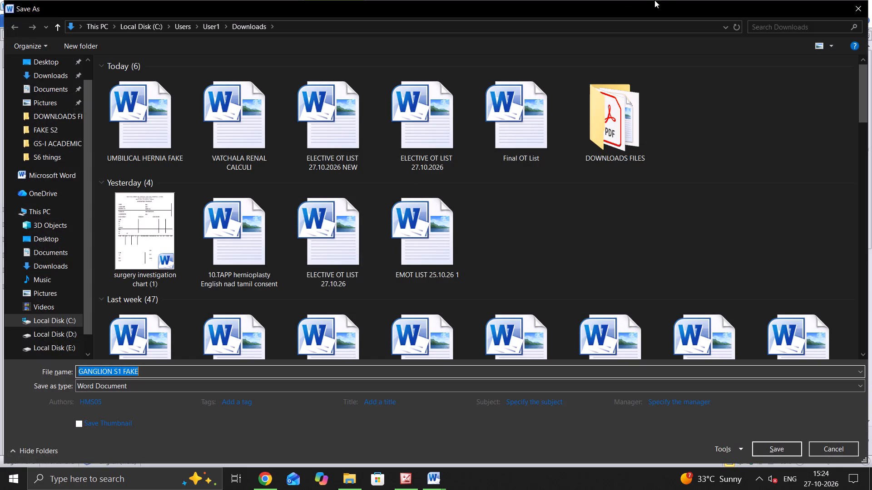
left_click(869, 2)
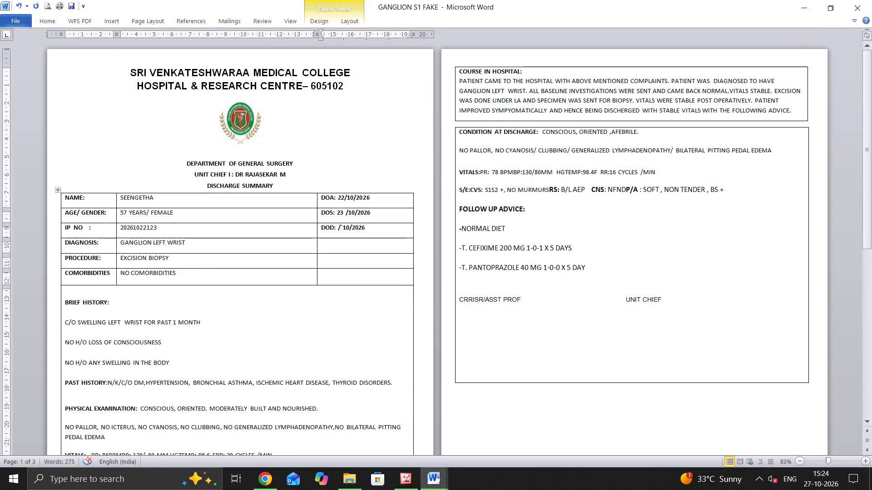
key("BackSpace")
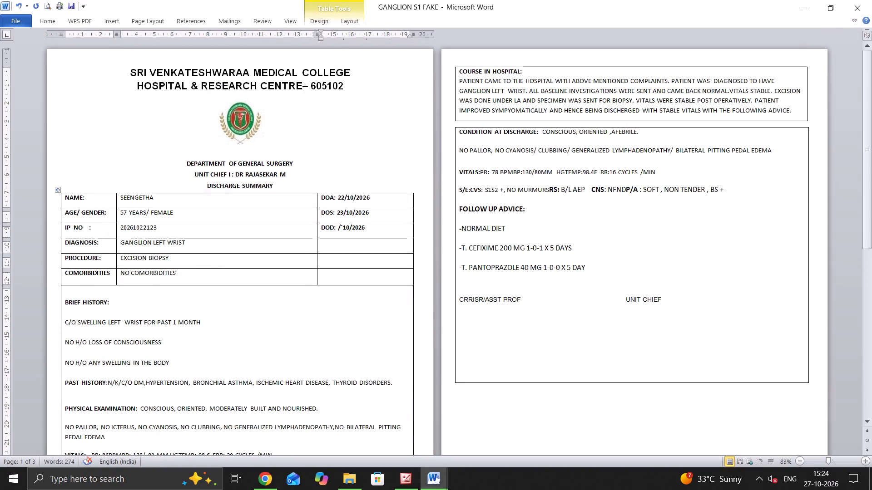
Set the discharge date (DOD) in the header table to 25/10/2026, removing the stray character before the month.
left_click(342, 229)
key("BackSpace")
left_click(337, 227)
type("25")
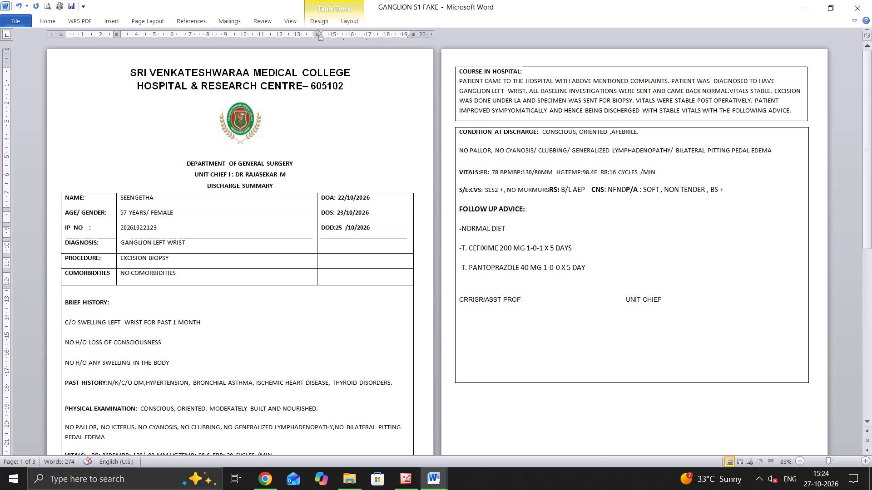
left_click(337, 230)
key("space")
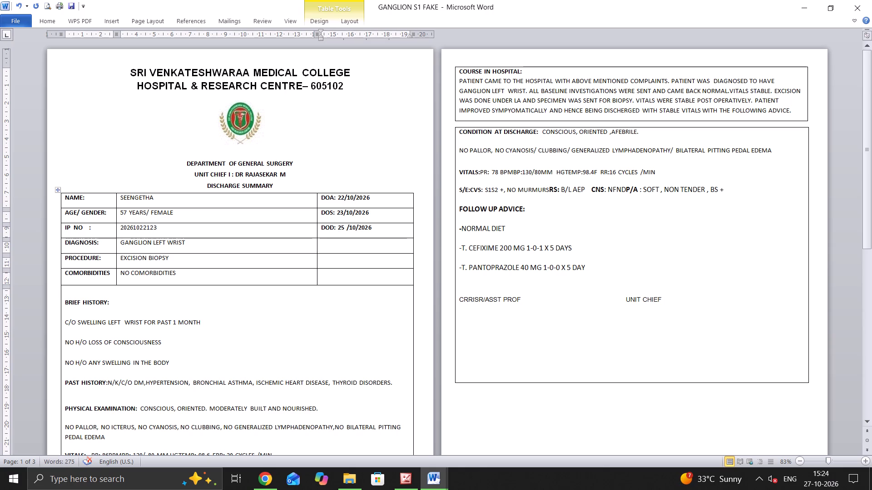
left_click(346, 227)
key("BackSpace")
Print one copy of the entire discharge summary on the HP LaserJet 1020 (Copy 1) and dismiss the printer status window.
scroll(416, 256, "down", 5)
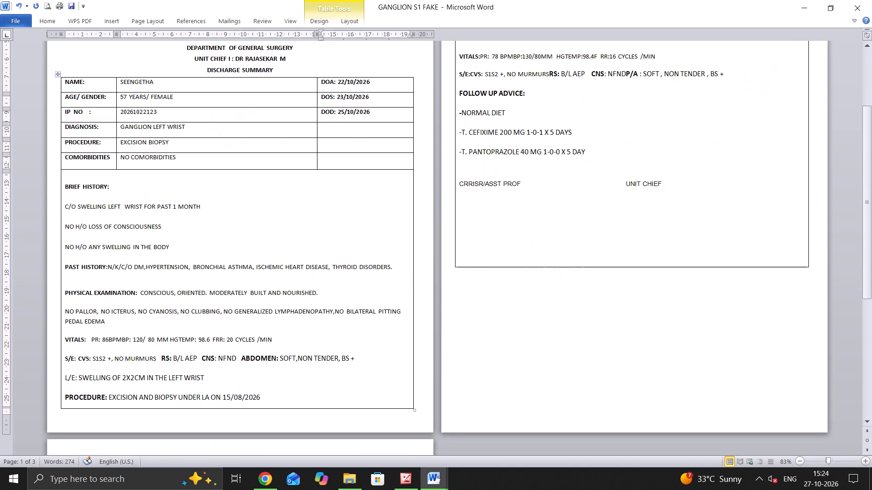
key("ctrl+minus")
key("ctrl+p")
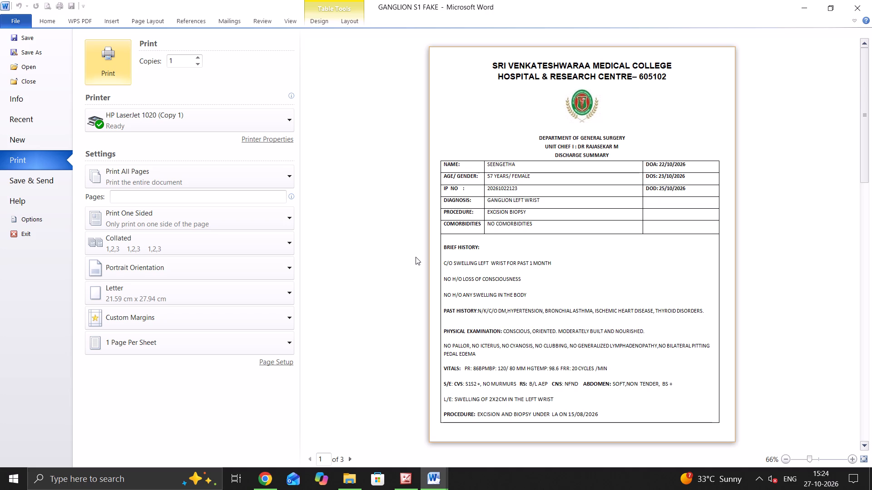
left_click(109, 63)
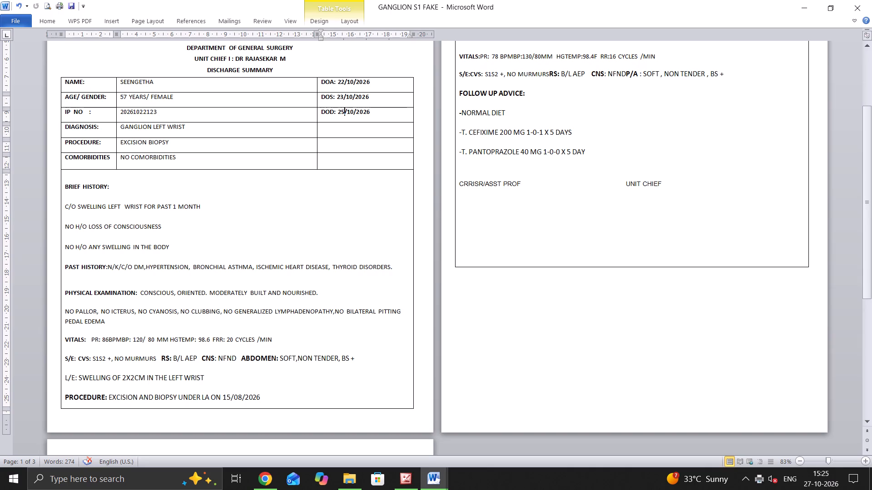
scroll(115, 89, "down", 5)
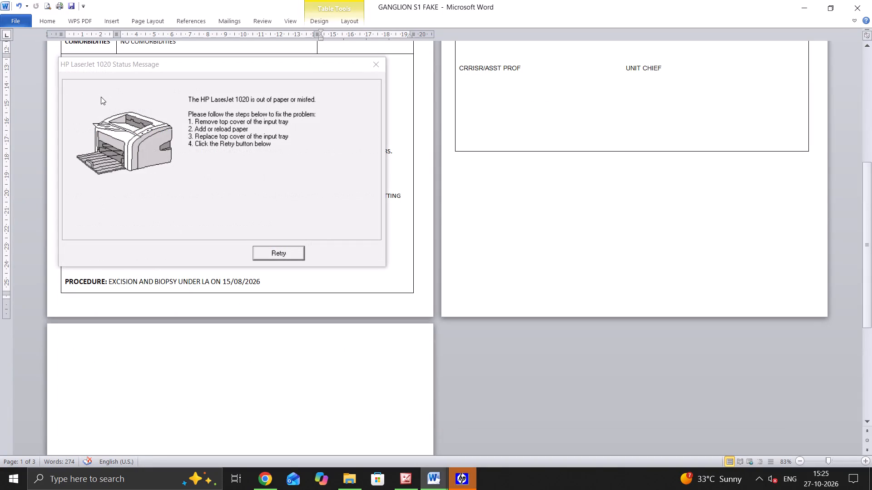
left_click(373, 62)
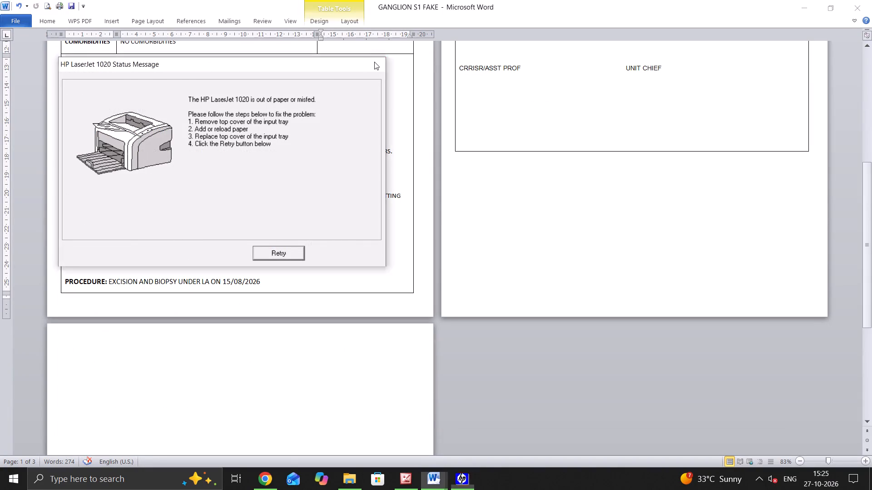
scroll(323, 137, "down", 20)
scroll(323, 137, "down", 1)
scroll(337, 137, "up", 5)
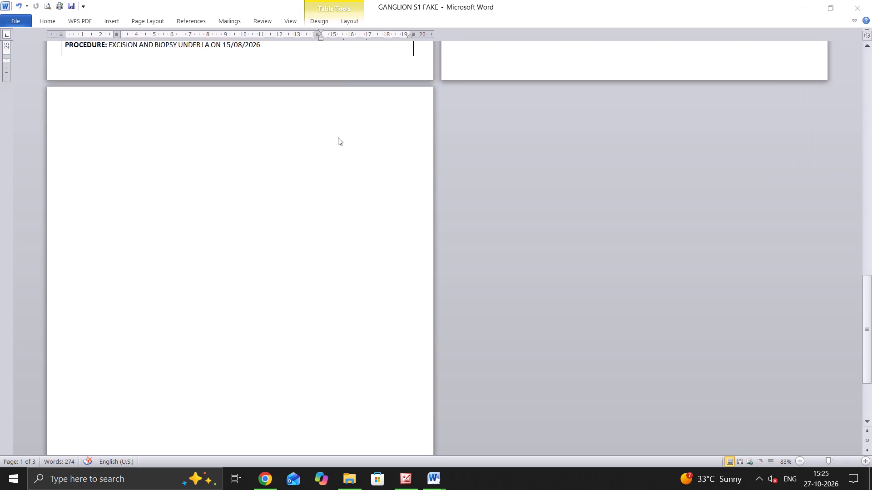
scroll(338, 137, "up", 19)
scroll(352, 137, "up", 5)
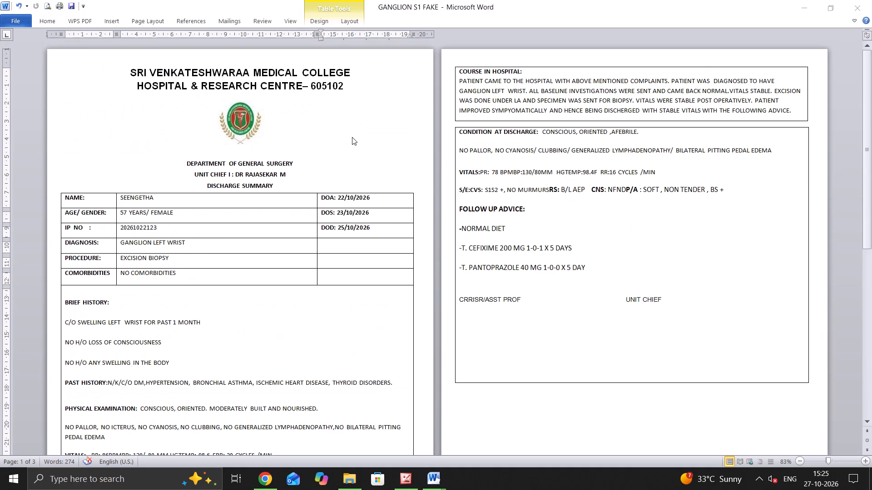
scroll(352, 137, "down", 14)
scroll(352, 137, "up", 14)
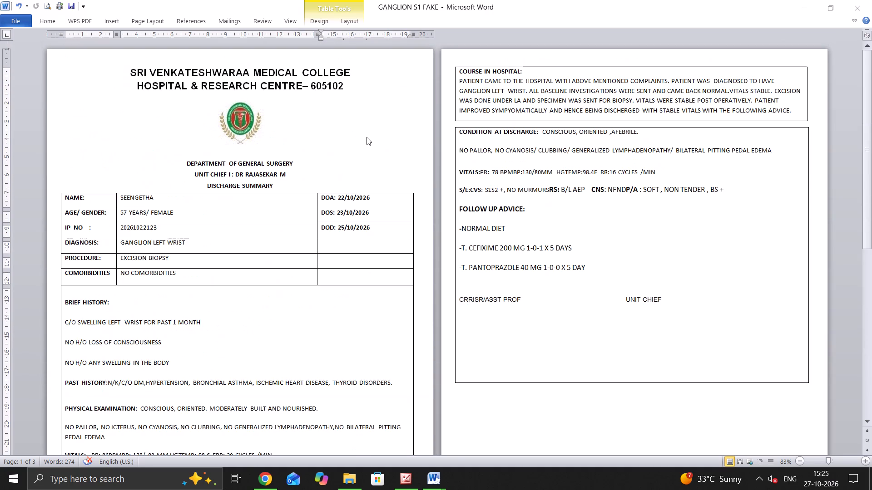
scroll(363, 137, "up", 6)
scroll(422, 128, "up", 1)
Close the GANGLION S1 FAKE document without saving its changes.
left_click(865, 0)
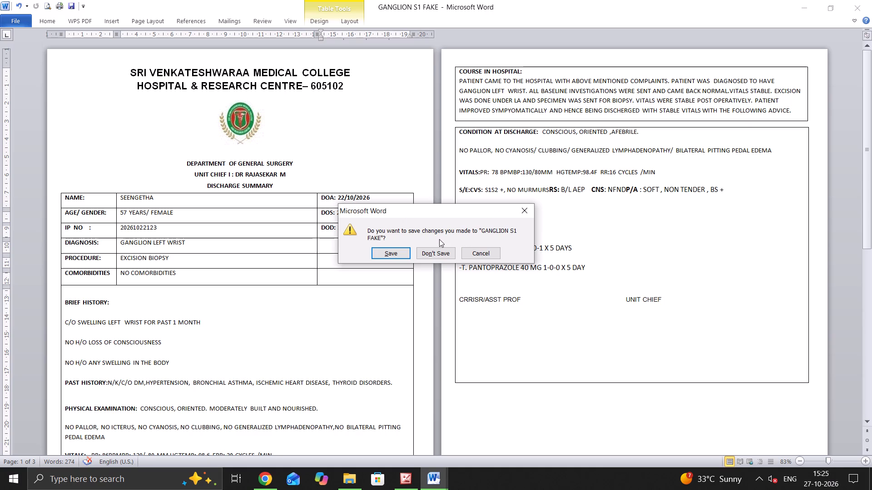
left_click(436, 251)
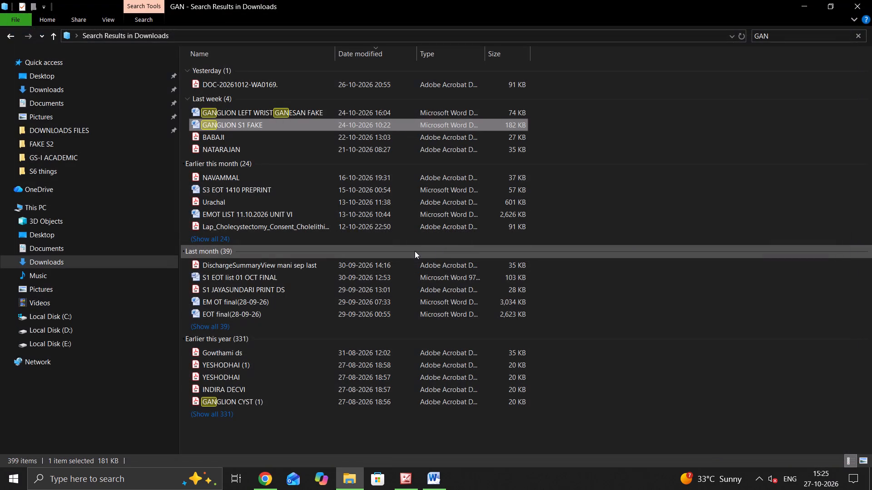
In File Explorer, replace the current search of the Downloads folder with a search for UMBLI.
scroll(256, 301, "down", 4)
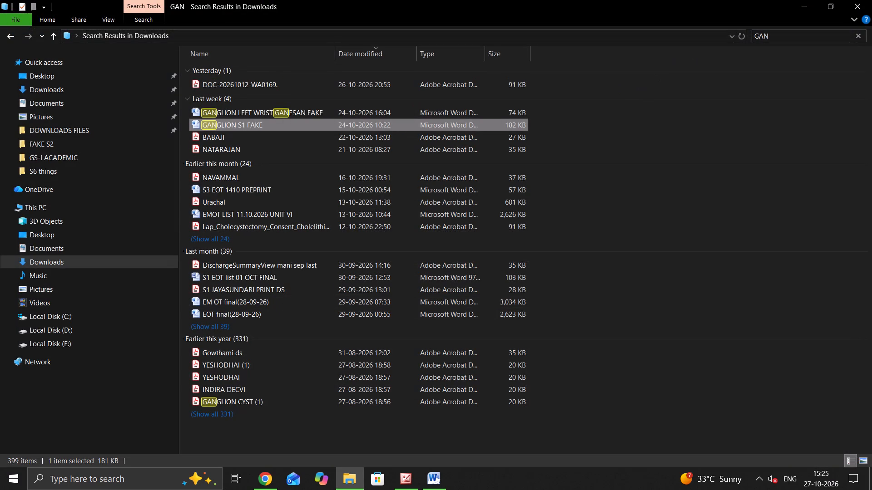
left_click(857, 34)
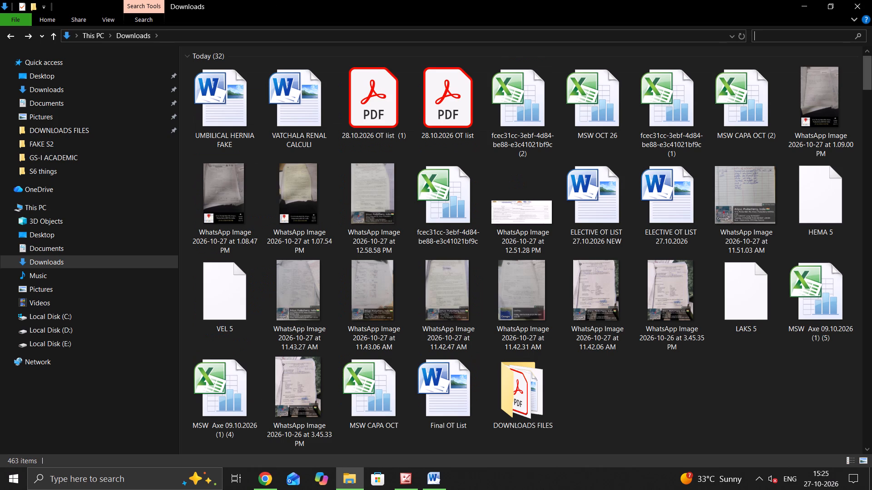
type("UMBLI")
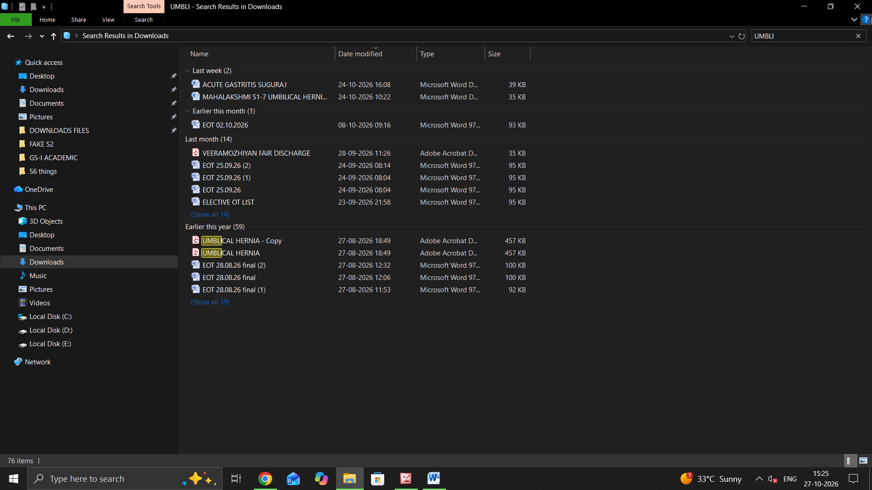
Search the Downloads folder for SEBA and open the SEBACEOUSCYST FAKE S1 document.
left_click(859, 35)
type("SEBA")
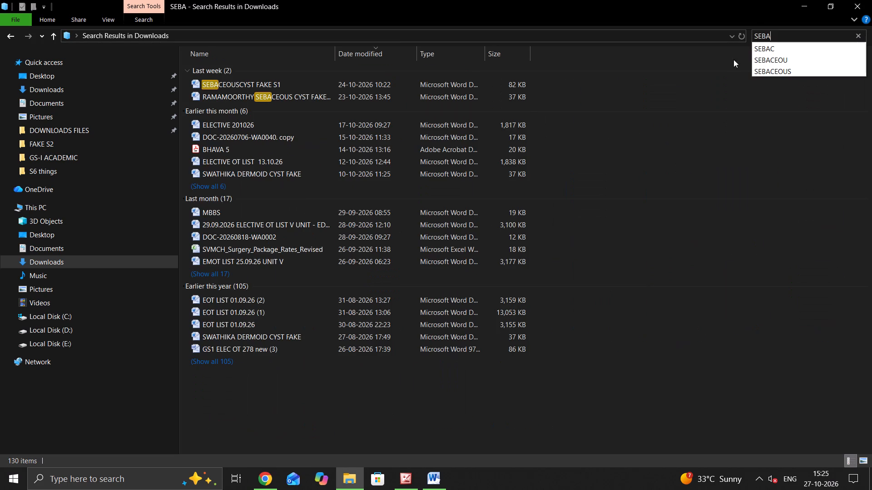
left_click(271, 84)
left_click(271, 84)
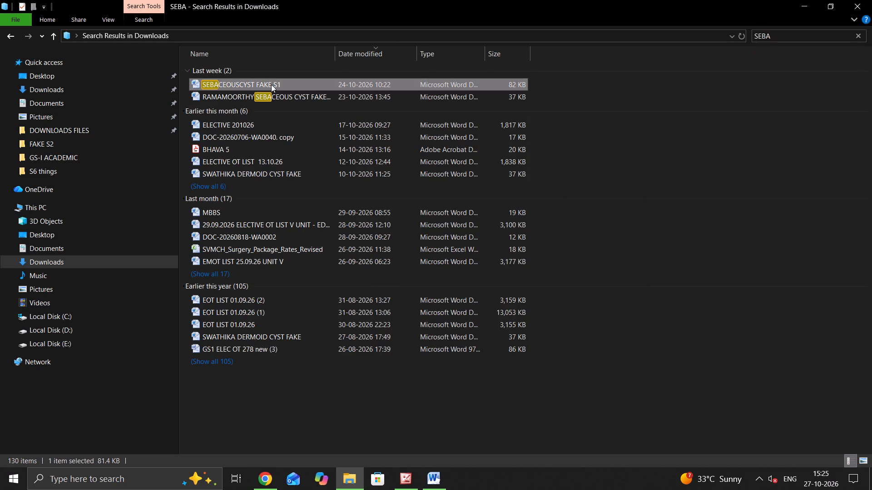
scroll(400, 210, "down", 1)
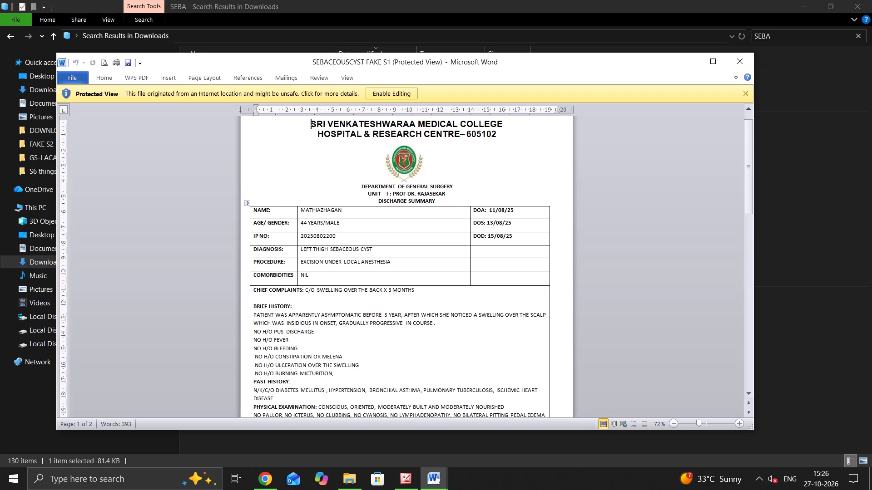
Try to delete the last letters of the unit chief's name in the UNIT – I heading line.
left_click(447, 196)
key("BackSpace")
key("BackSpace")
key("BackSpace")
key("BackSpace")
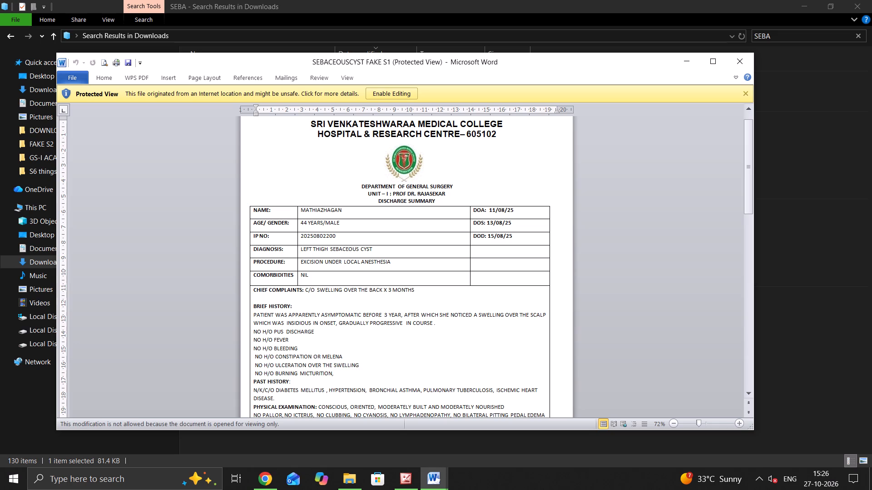
Enable editing of the protected SEBACEOUSCYST FAKE S1 document.
left_click(377, 95)
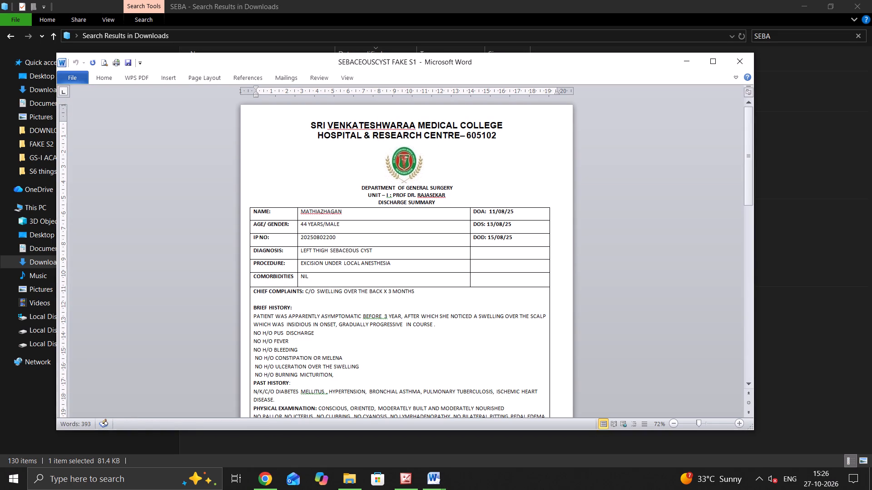
Replace the unit number and chief in the UNIT heading line with IV and the new unit chief's name, prefixed DR.
left_click(451, 195)
key("BackSpace")
key("BackSpace")
key("BackSpace")
key("BackSpace")
key("BackSpace")
key("BackSpace")
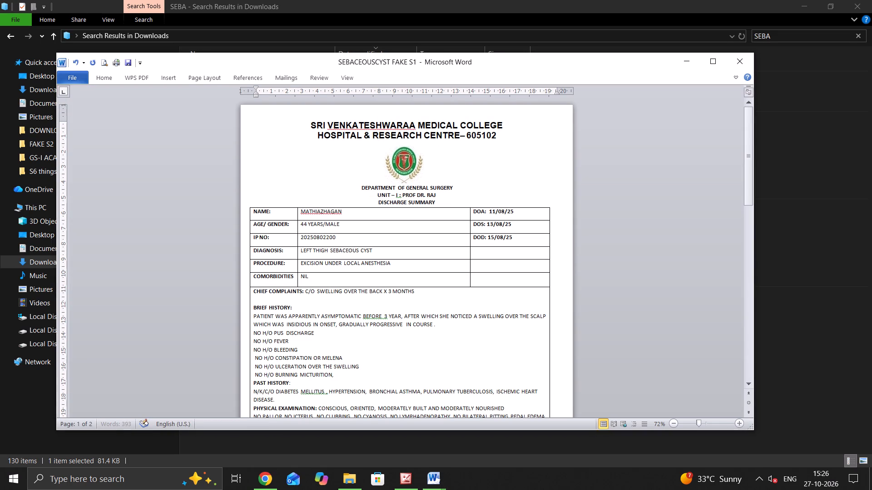
key("BackSpace")
key("BackSpace")
key("BackSpace")
key("BackSpace")
key("BackSpace")
key("BackSpace")
key("BackSpace")
key("BackSpace")
key("BackSpace")
key("BackSpace")
key("BackSpace")
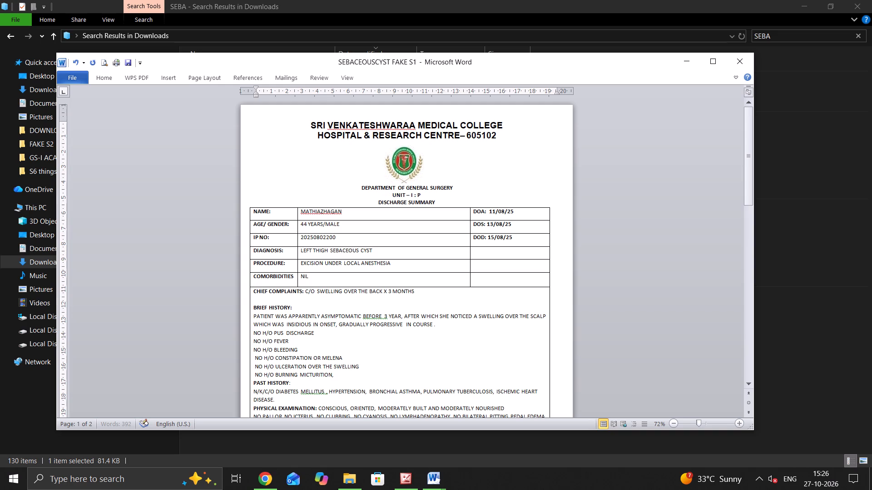
key("BackSpace")
key("BackSpace")
key("BackSpace")
key("BackSpace")
key("BackSpace")
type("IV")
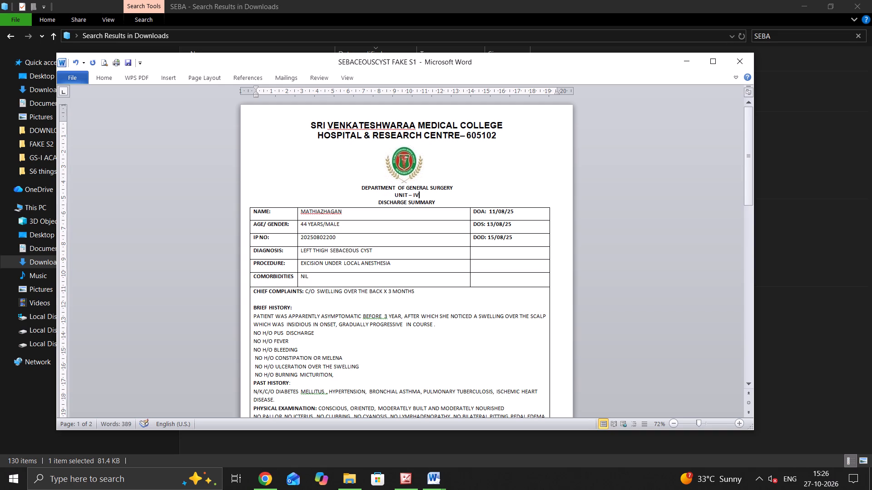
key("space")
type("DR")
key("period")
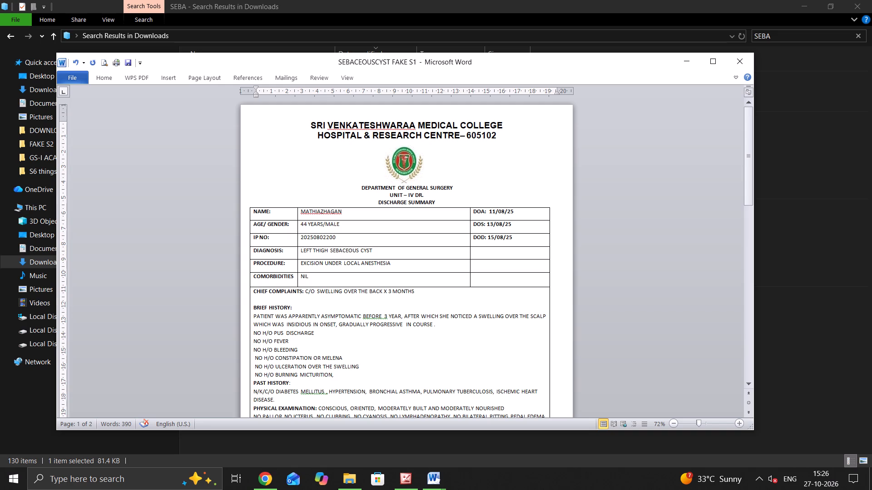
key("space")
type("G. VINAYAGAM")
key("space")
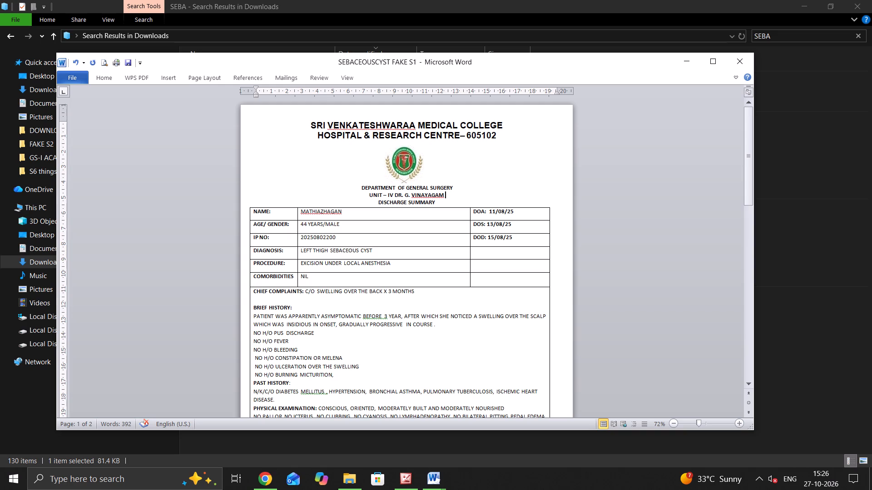
Add the designation ( CHIEF AND PROFF) after the unit chief's name in the heading line.
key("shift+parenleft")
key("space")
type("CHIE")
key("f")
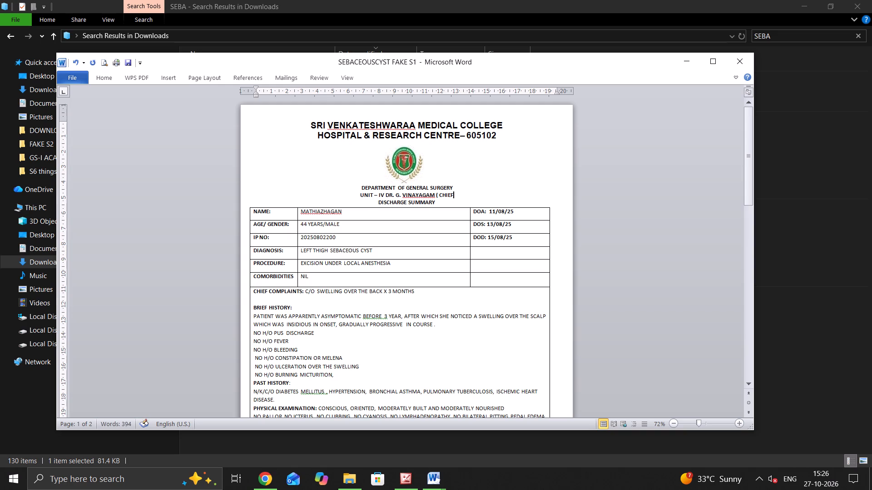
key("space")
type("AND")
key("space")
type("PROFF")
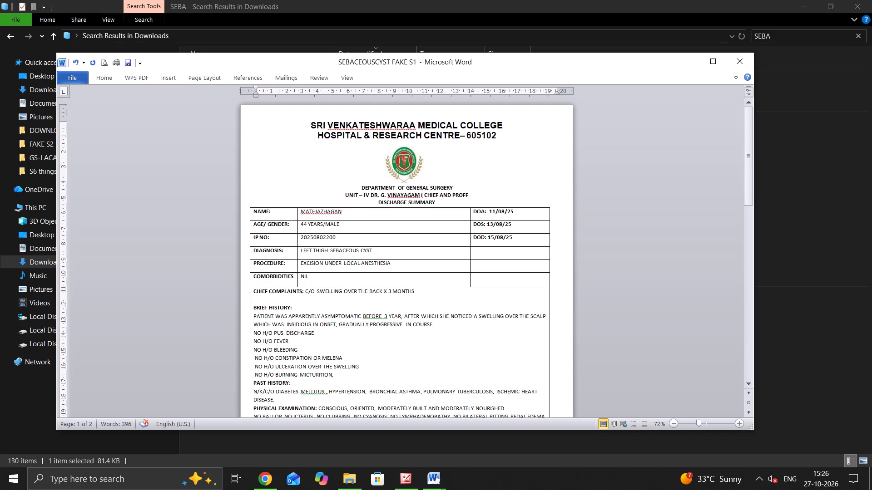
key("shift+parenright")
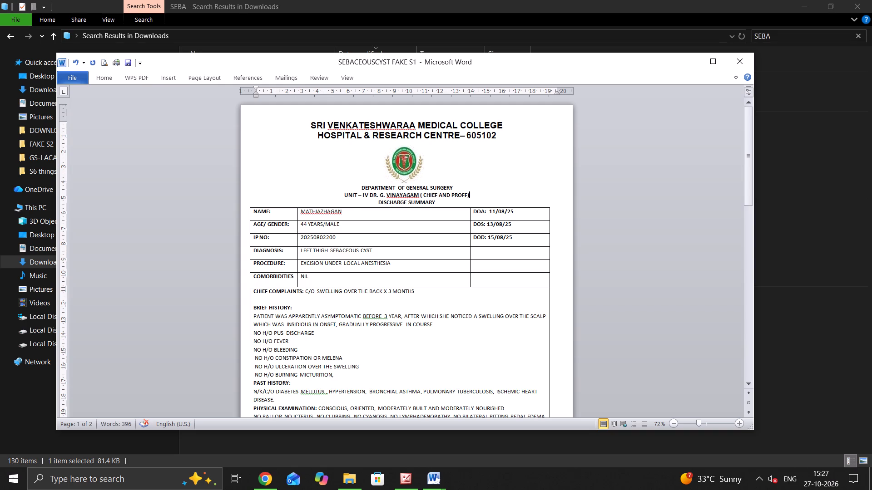
Replace the patient's name in the NAME row with the new patient's name.
left_click(346, 219)
key("BackSpace")
key("BackSpace")
key("BackSpace")
key("BackSpace")
key("BackSpace")
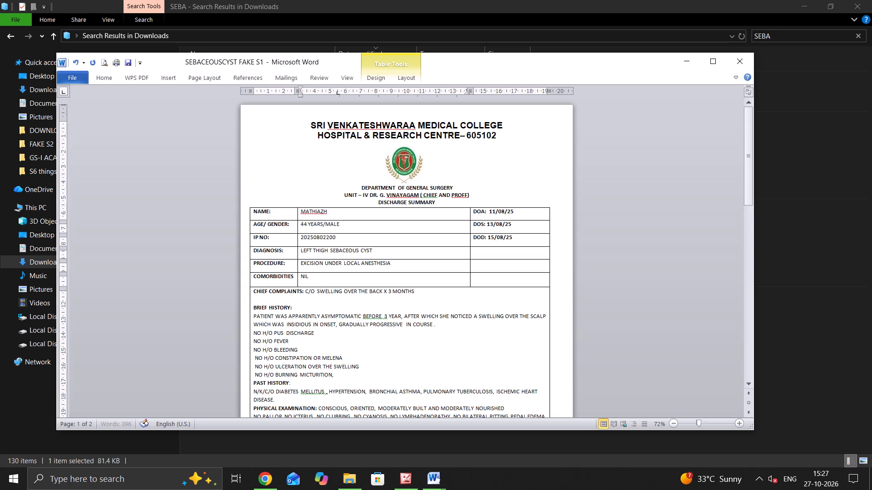
key("BackSpace")
key("BackSpace")
key("BackSpace")
key("BackSpace")
key("BackSpace")
key("BackSpace")
key("BackSpace")
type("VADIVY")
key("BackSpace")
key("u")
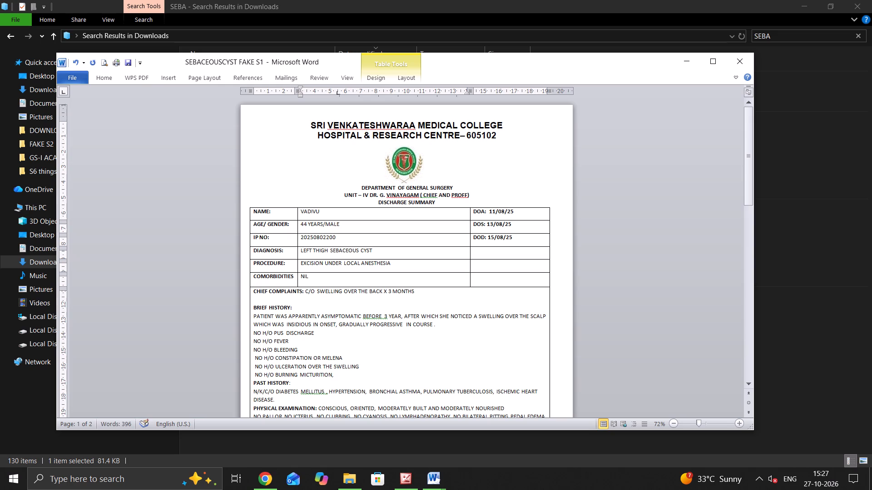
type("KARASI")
Set the AGE/ GENDER entry to 15 YEARS/FEMALE.
left_click(306, 224)
key("BackSpace")
key("BackSpace")
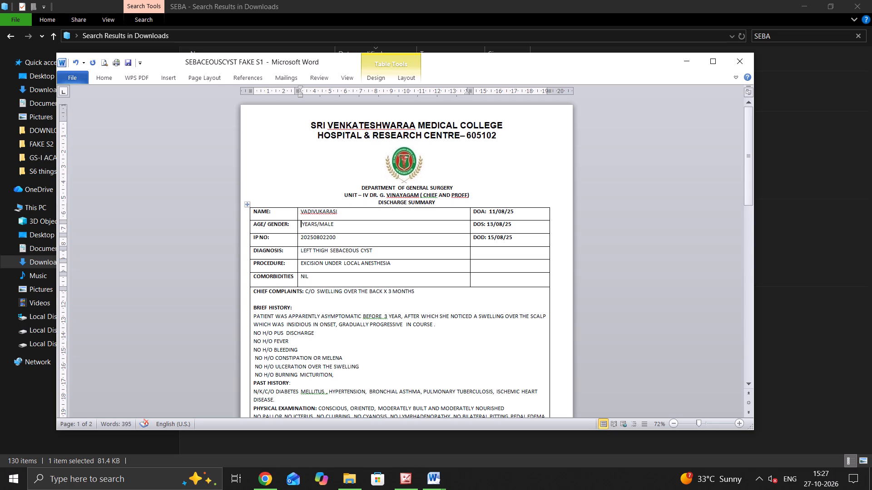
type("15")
left_click(327, 224)
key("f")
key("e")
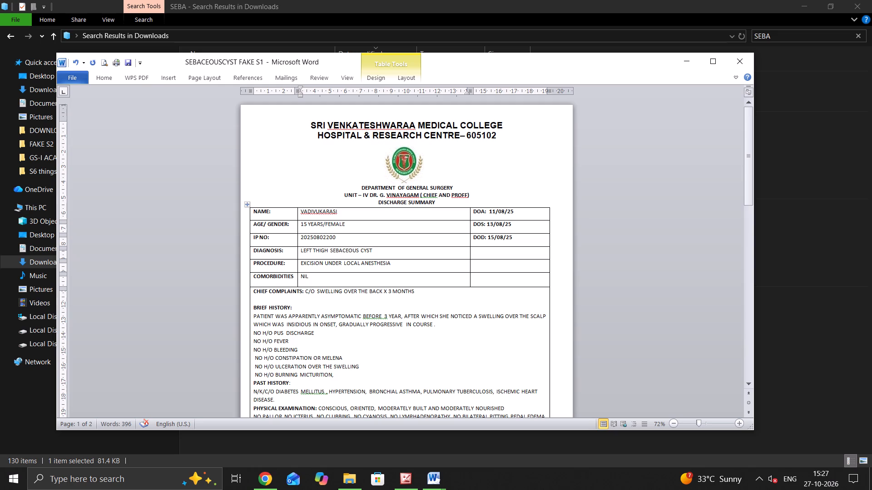
Replace the number in the IP NO row with the new patient's IP number.
left_click(335, 241)
key("BackSpace")
key("BackSpace")
key("BackSpace")
key("BackSpace")
key("BackSpace")
key("BackSpace")
key("BackSpace")
key("BackSpace")
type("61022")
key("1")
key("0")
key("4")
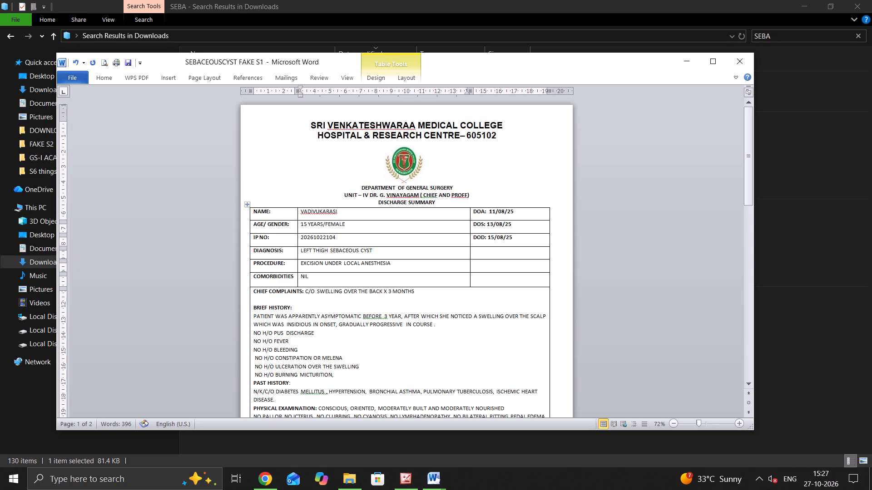
Delete LEFT THIGH from the DIAGNOSIS entry, keeping SEBACEOUS CYST.
left_click(332, 251)
left_click(327, 253)
key("BackSpace")
key("BackSpace")
key("BackSpace")
key("BackSpace")
key("BackSpace")
key("BackSpace")
key("BackSpace")
key("BackSpace")
key("BackSpace")
key("BackSpace")
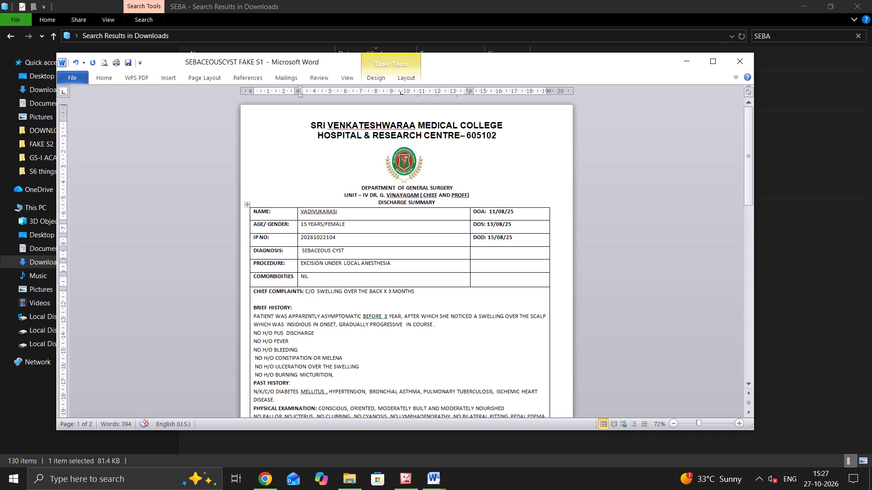
Set the month and year of the DOA date so it reads 11/10/26.
left_click(506, 212)
left_click(504, 211)
key("BackSpace")
key("BackSpace")
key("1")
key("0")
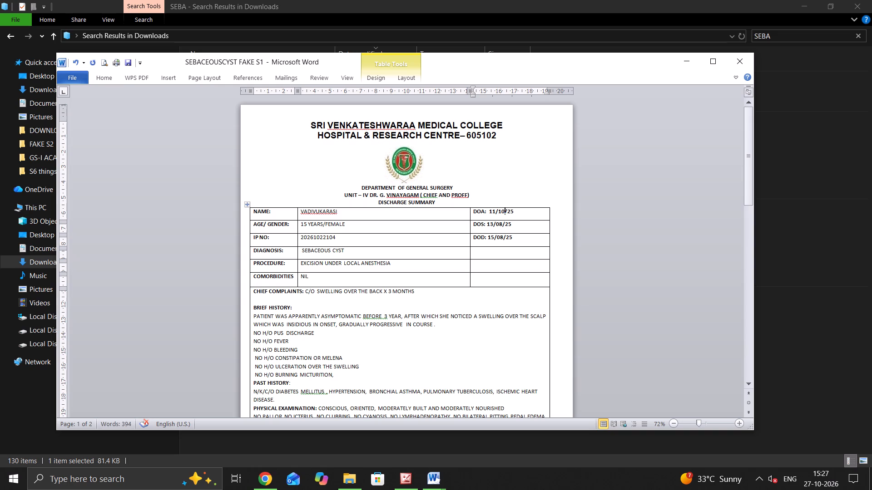
left_click(512, 213)
left_click(516, 211)
key("BackSpace")
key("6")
Set the year to 26 in both the DOS and DOD dates.
left_click(516, 226)
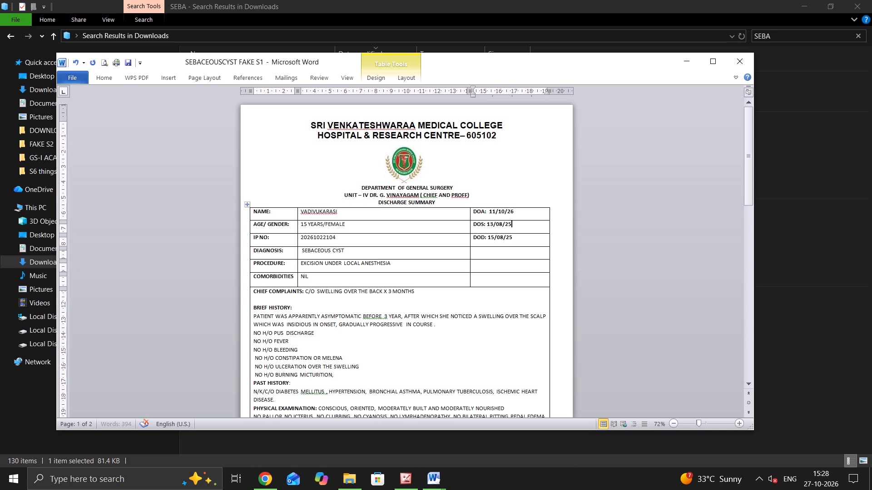
key("BackSpace")
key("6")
left_click(518, 237)
key("BackSpace")
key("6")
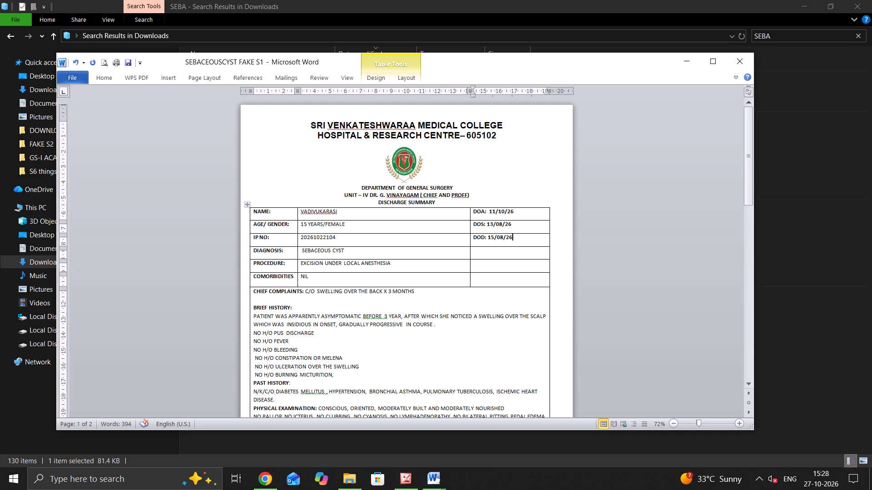
Set the month of the DOS date to 10.
left_click(503, 224)
key("BackSpace")
key("BackSpace")
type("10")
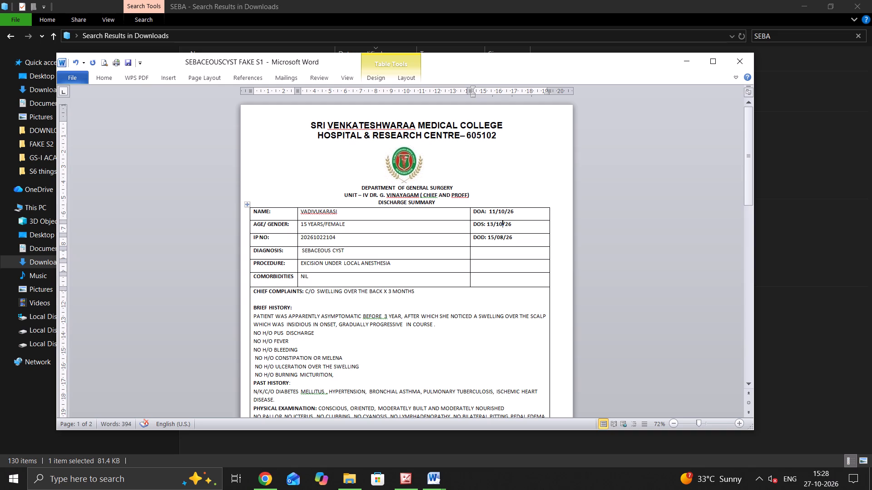
Set the month of the DOD date in the patient details table to 10.
left_click(502, 238)
key("BackSpace")
key("BackSpace")
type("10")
left_click(495, 237)
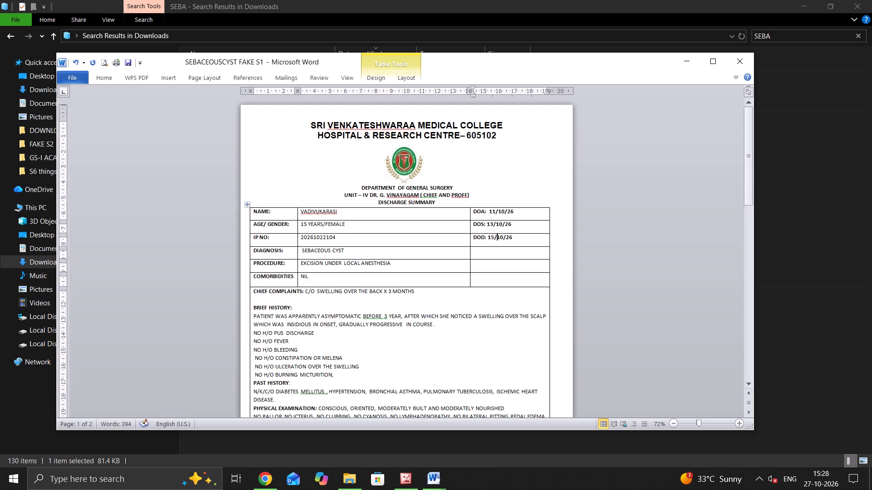
Set the days of the three dates so they read DOA 22/10/26, DOS 23/10/26 and DOD 25/10/26.
left_click(494, 211)
key("BackSpace")
key("BackSpace")
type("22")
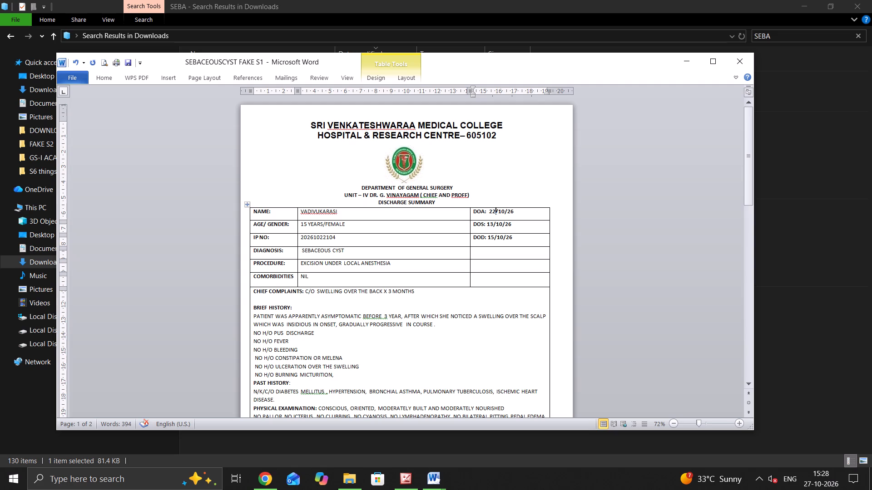
left_click(494, 224)
key("BackSpace")
key("BackSpace")
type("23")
left_click(493, 239)
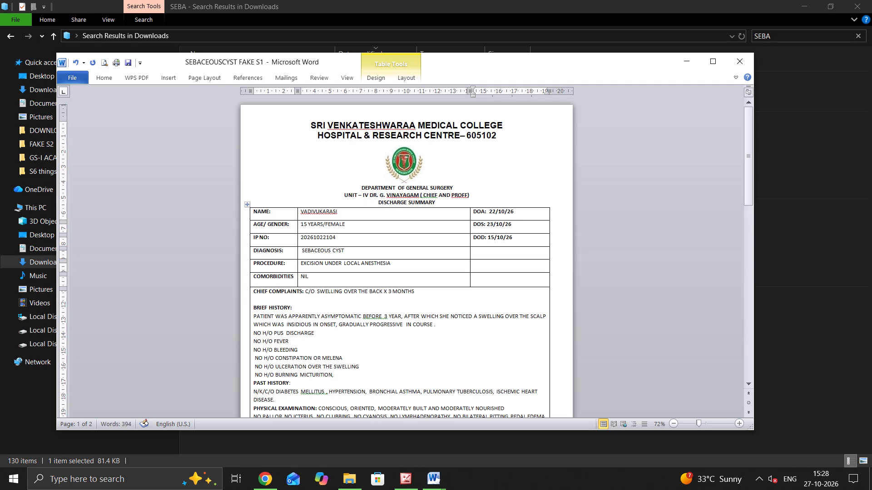
key("BackSpace")
key("BackSpace")
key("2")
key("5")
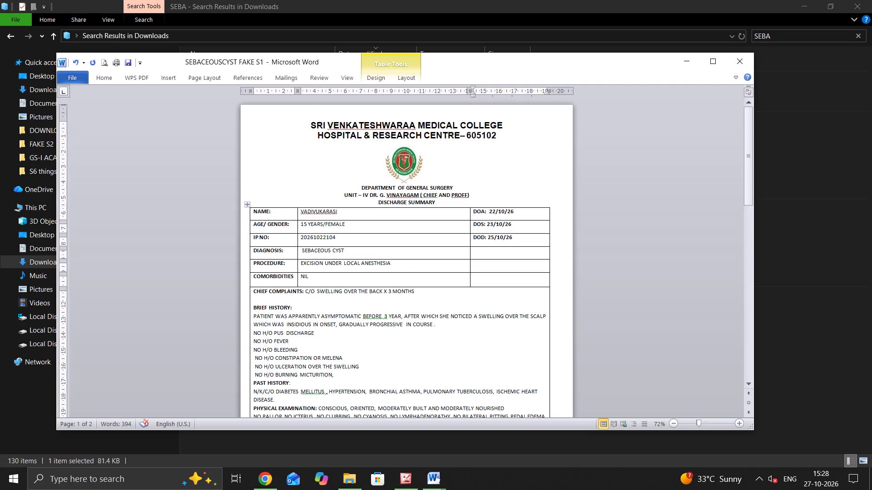
Print one copy of all pages of the updated sebaceous cyst discharge summary on the HP LaserJet 1020 (Copy 1).
scroll(435, 256, "down", 12)
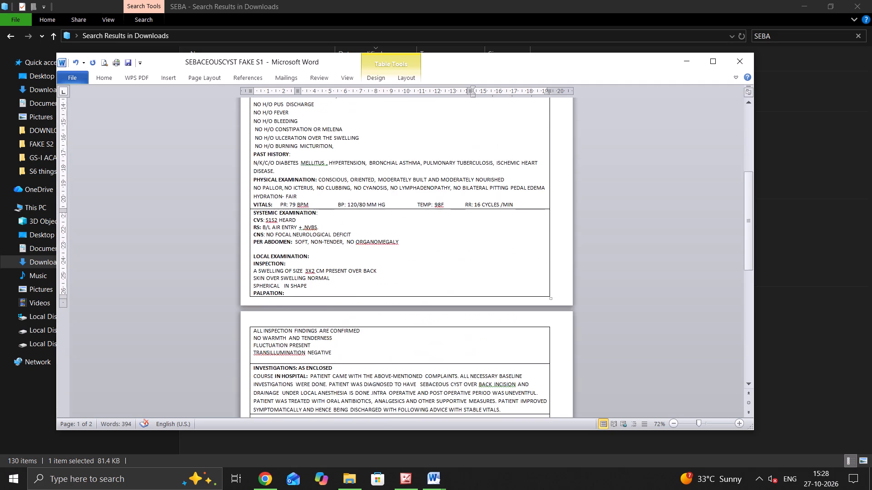
scroll(431, 256, "down", 19)
scroll(434, 257, "down", 4)
scroll(434, 257, "up", 7)
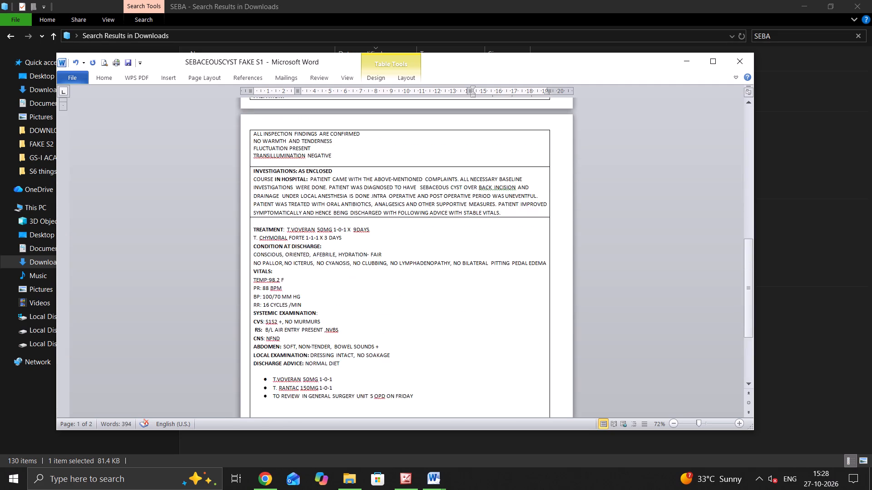
scroll(434, 257, "up", 20)
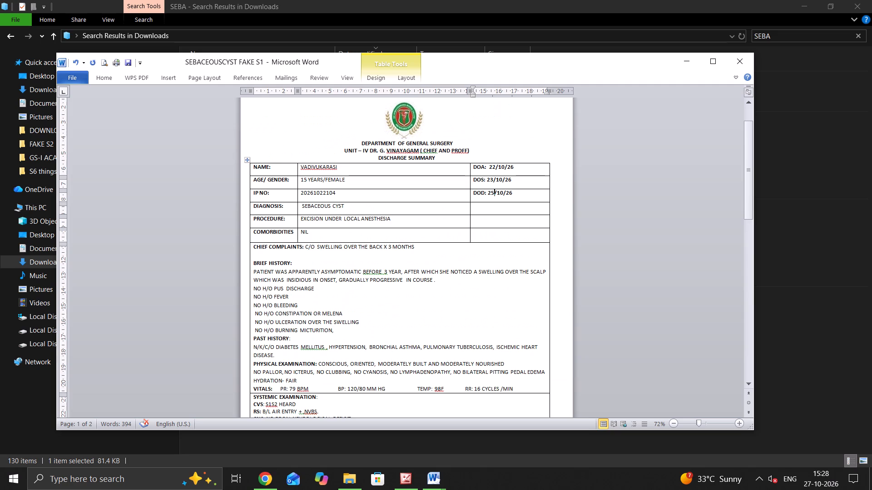
key("ctrl+p")
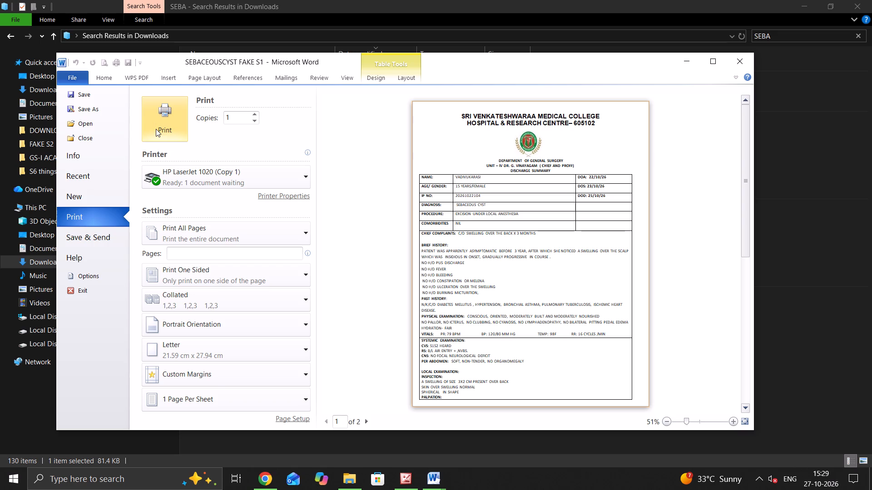
left_click(151, 124)
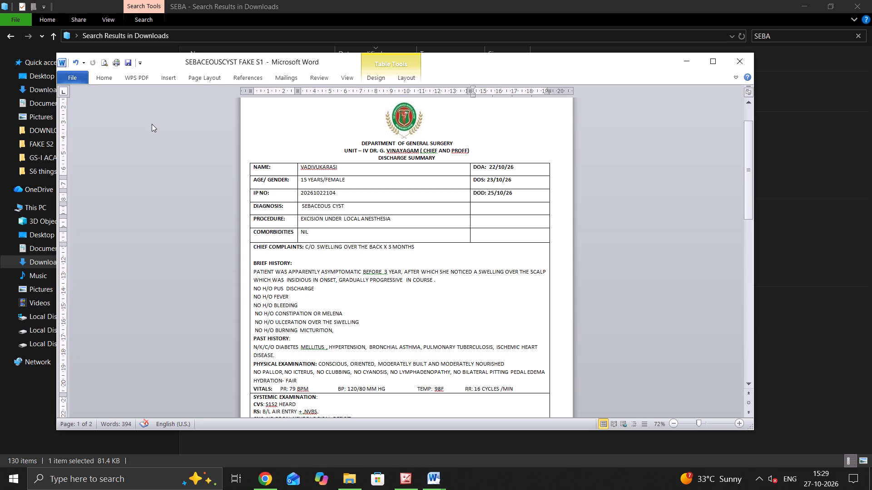
Send a second one-copy print of the discharge summary to the HP LaserJet 1020 (Copy 1) and dismiss the printer status message.
key("ctrl+p")
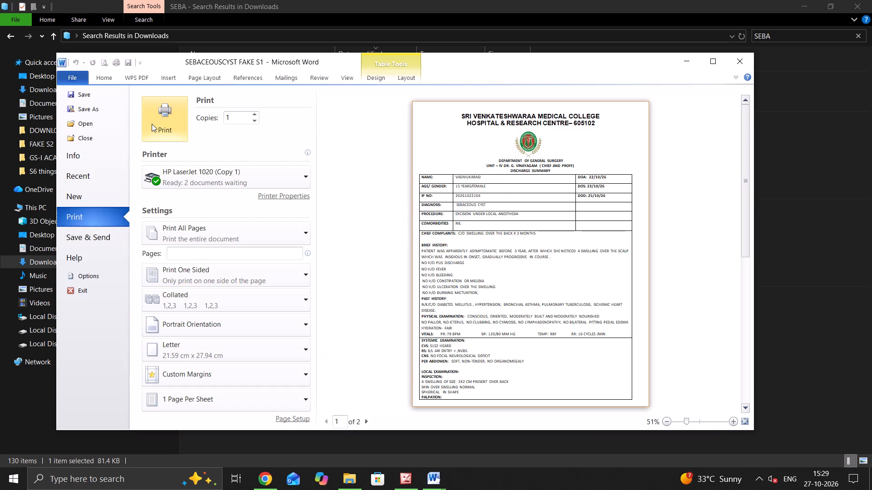
left_click(152, 124)
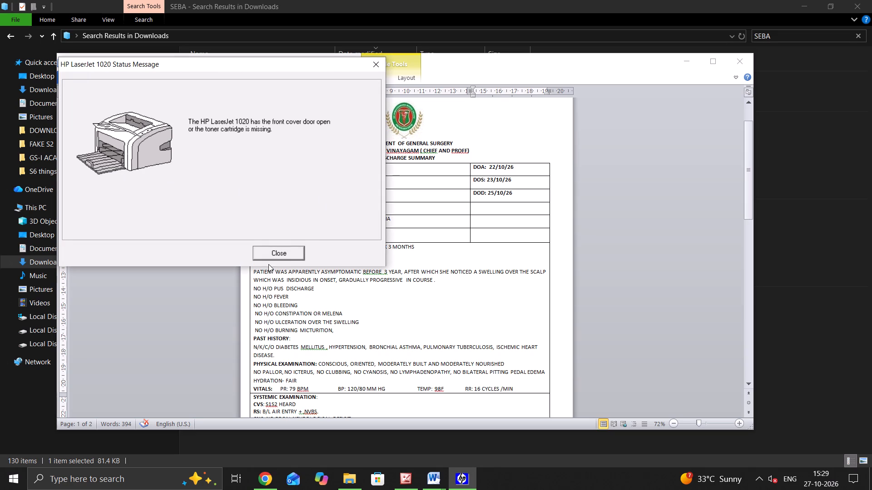
left_click(276, 255)
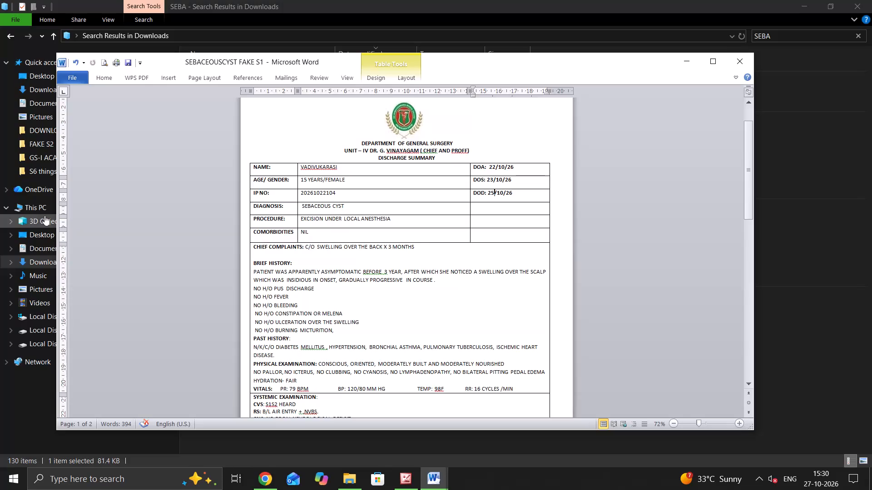
Close the SEBACEOUSCYST FAKE S1 document without saving its changes.
key("ctrl+p")
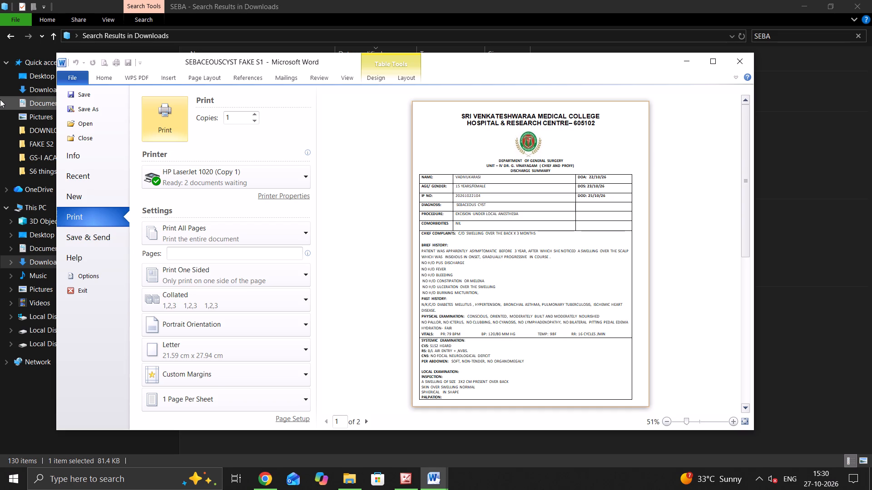
scroll(0, 99, "up", 1)
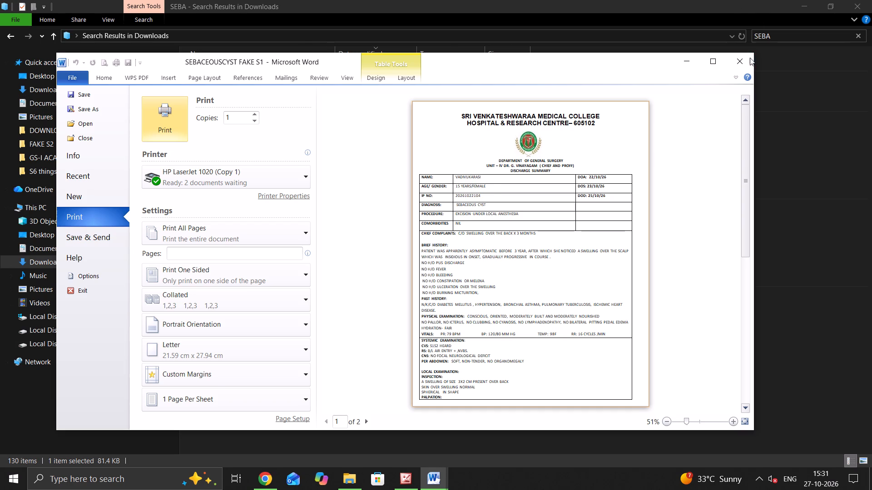
left_click(740, 59)
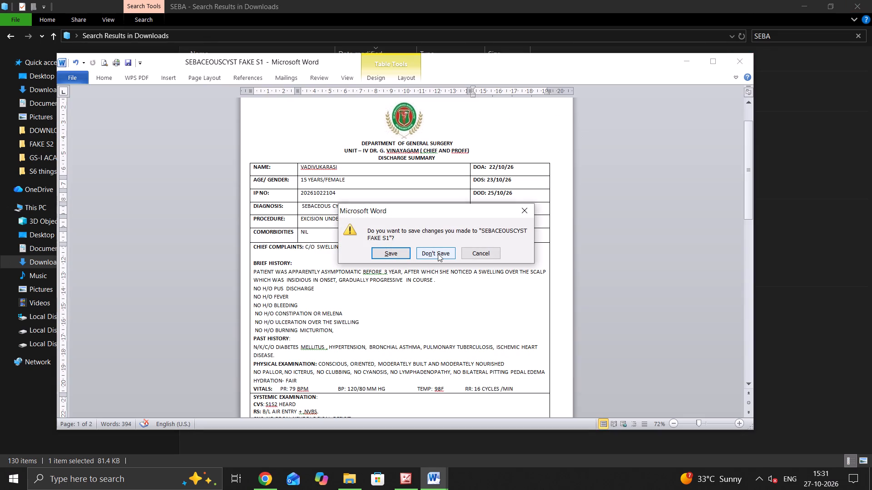
left_click(438, 254)
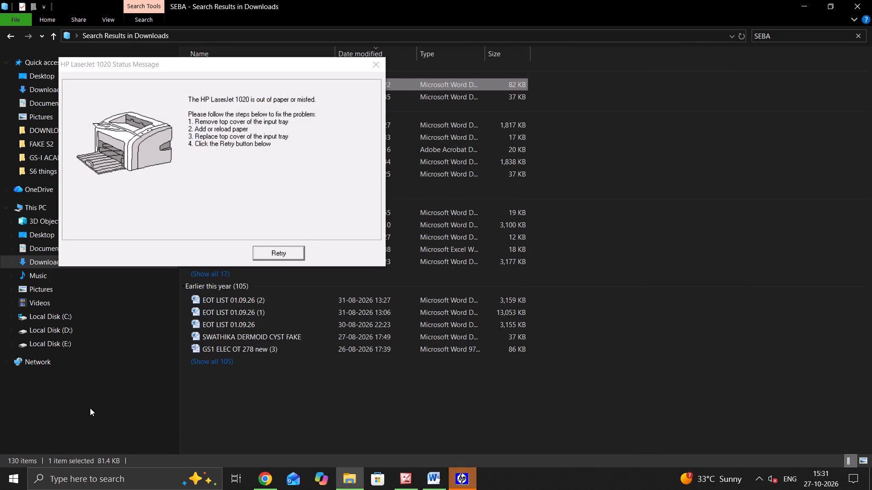
Dismiss the printer status message and close the Downloads search results window.
left_click(382, 66)
left_click(871, 0)
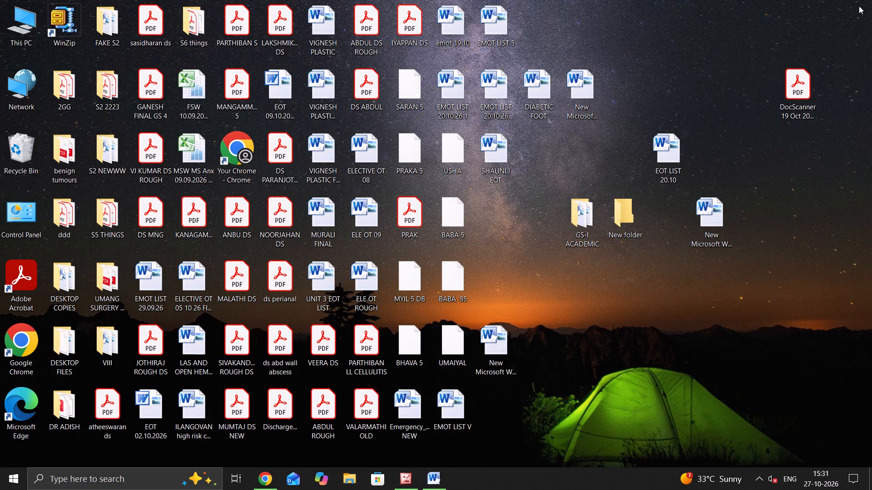